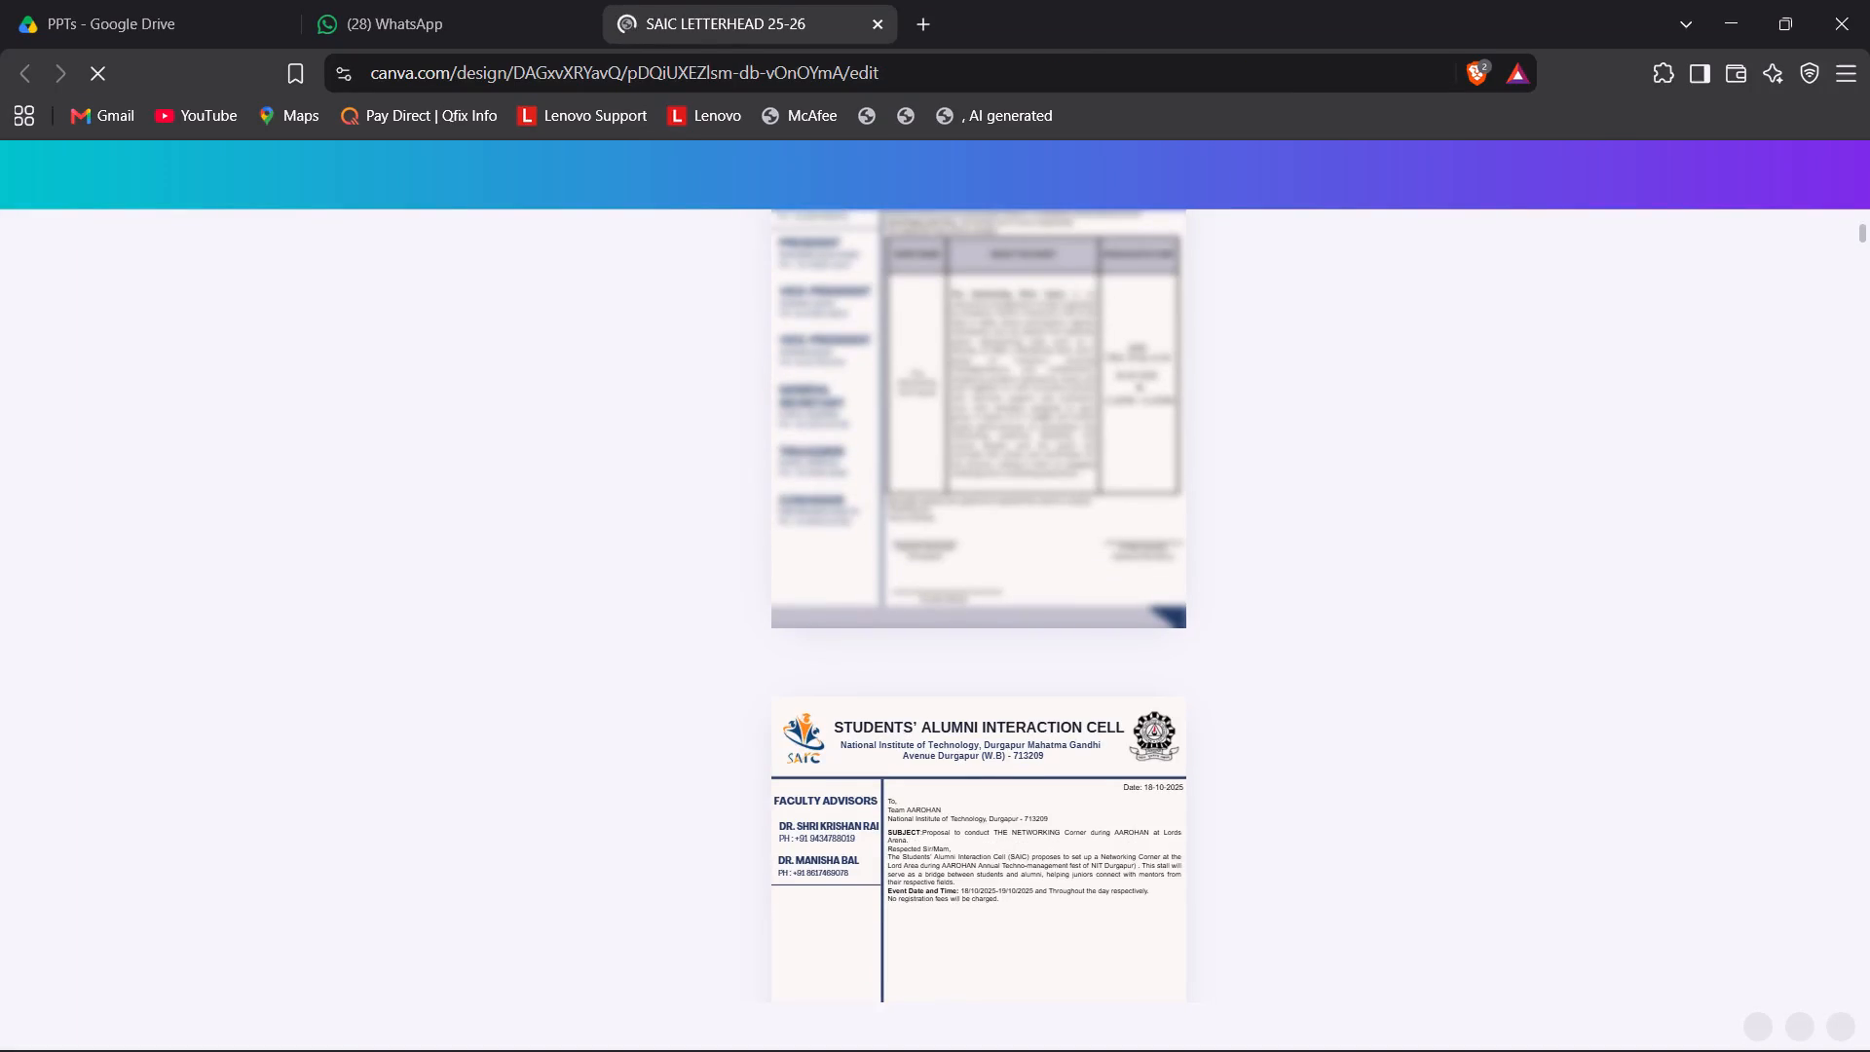
# Look through the opening pages of the SAIC LETTERHEAD 25-26 design to examine the existing proposal and permission letters.
pyautogui.scroll(-5, 1220, 699)
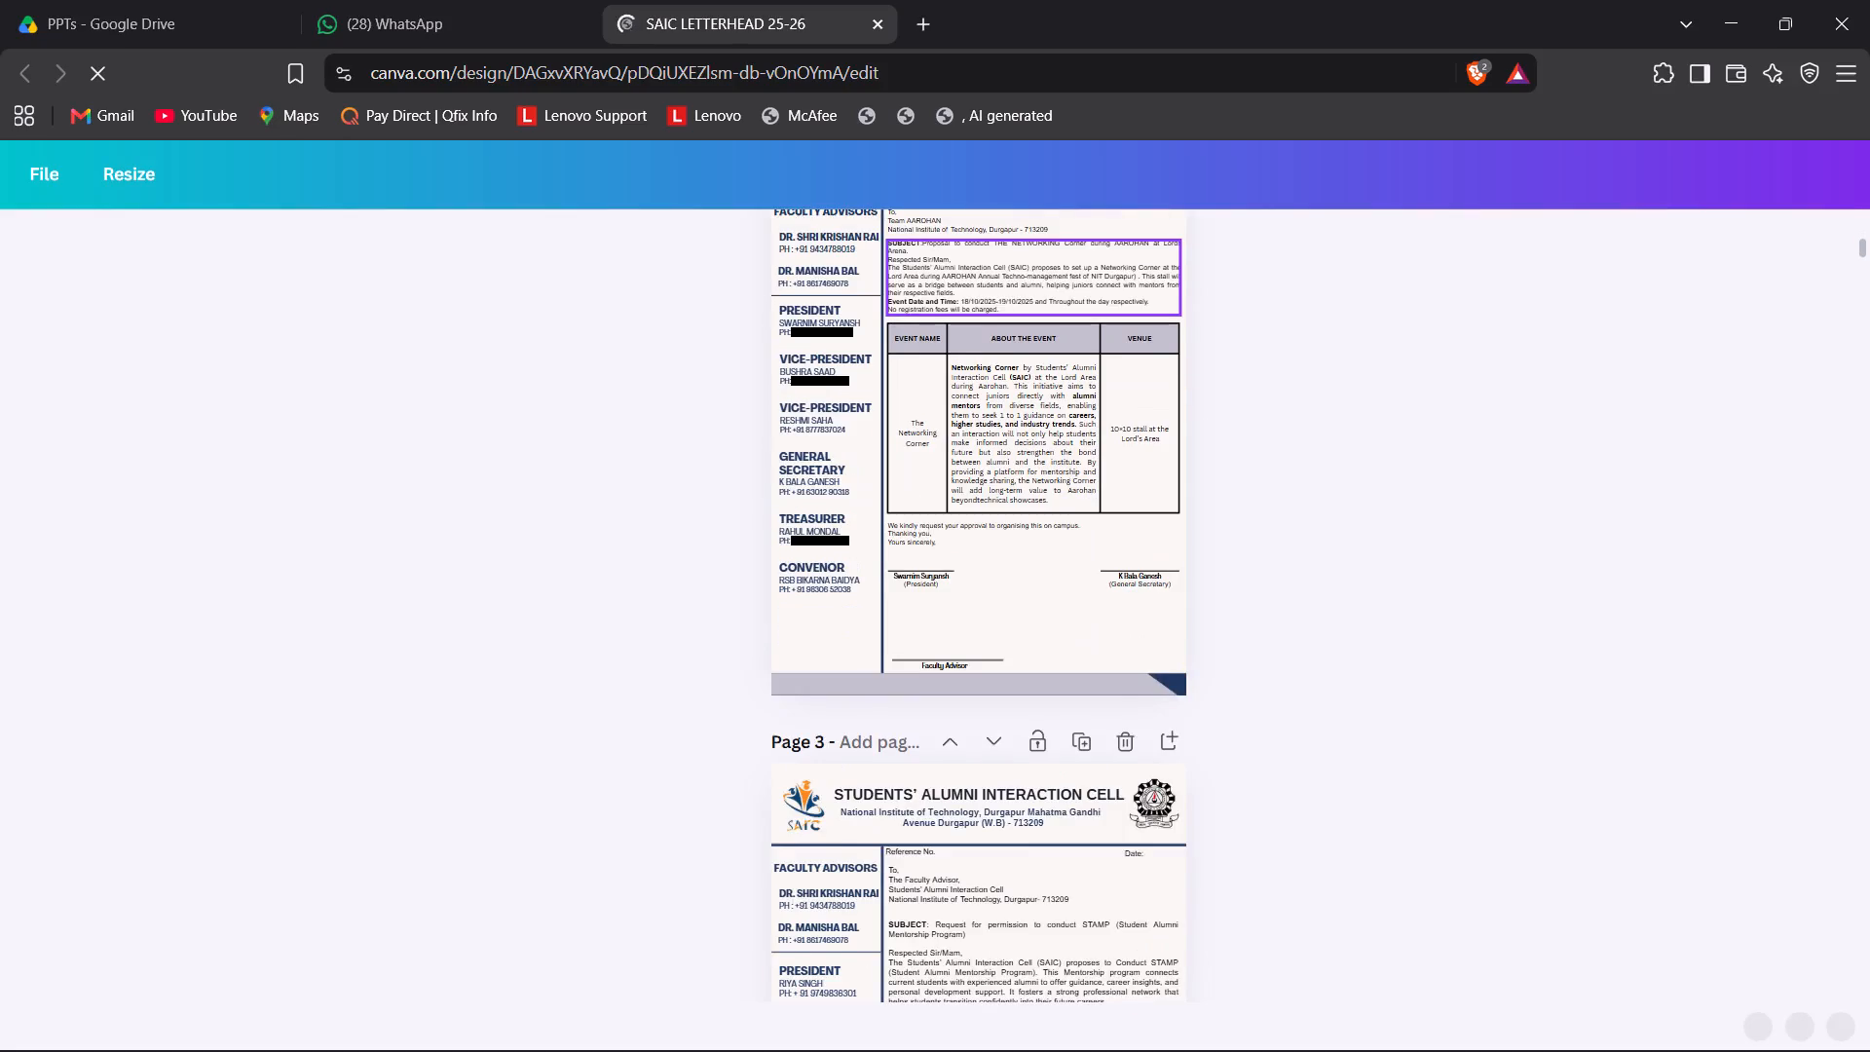
pyautogui.scroll(-4, 1220, 699)
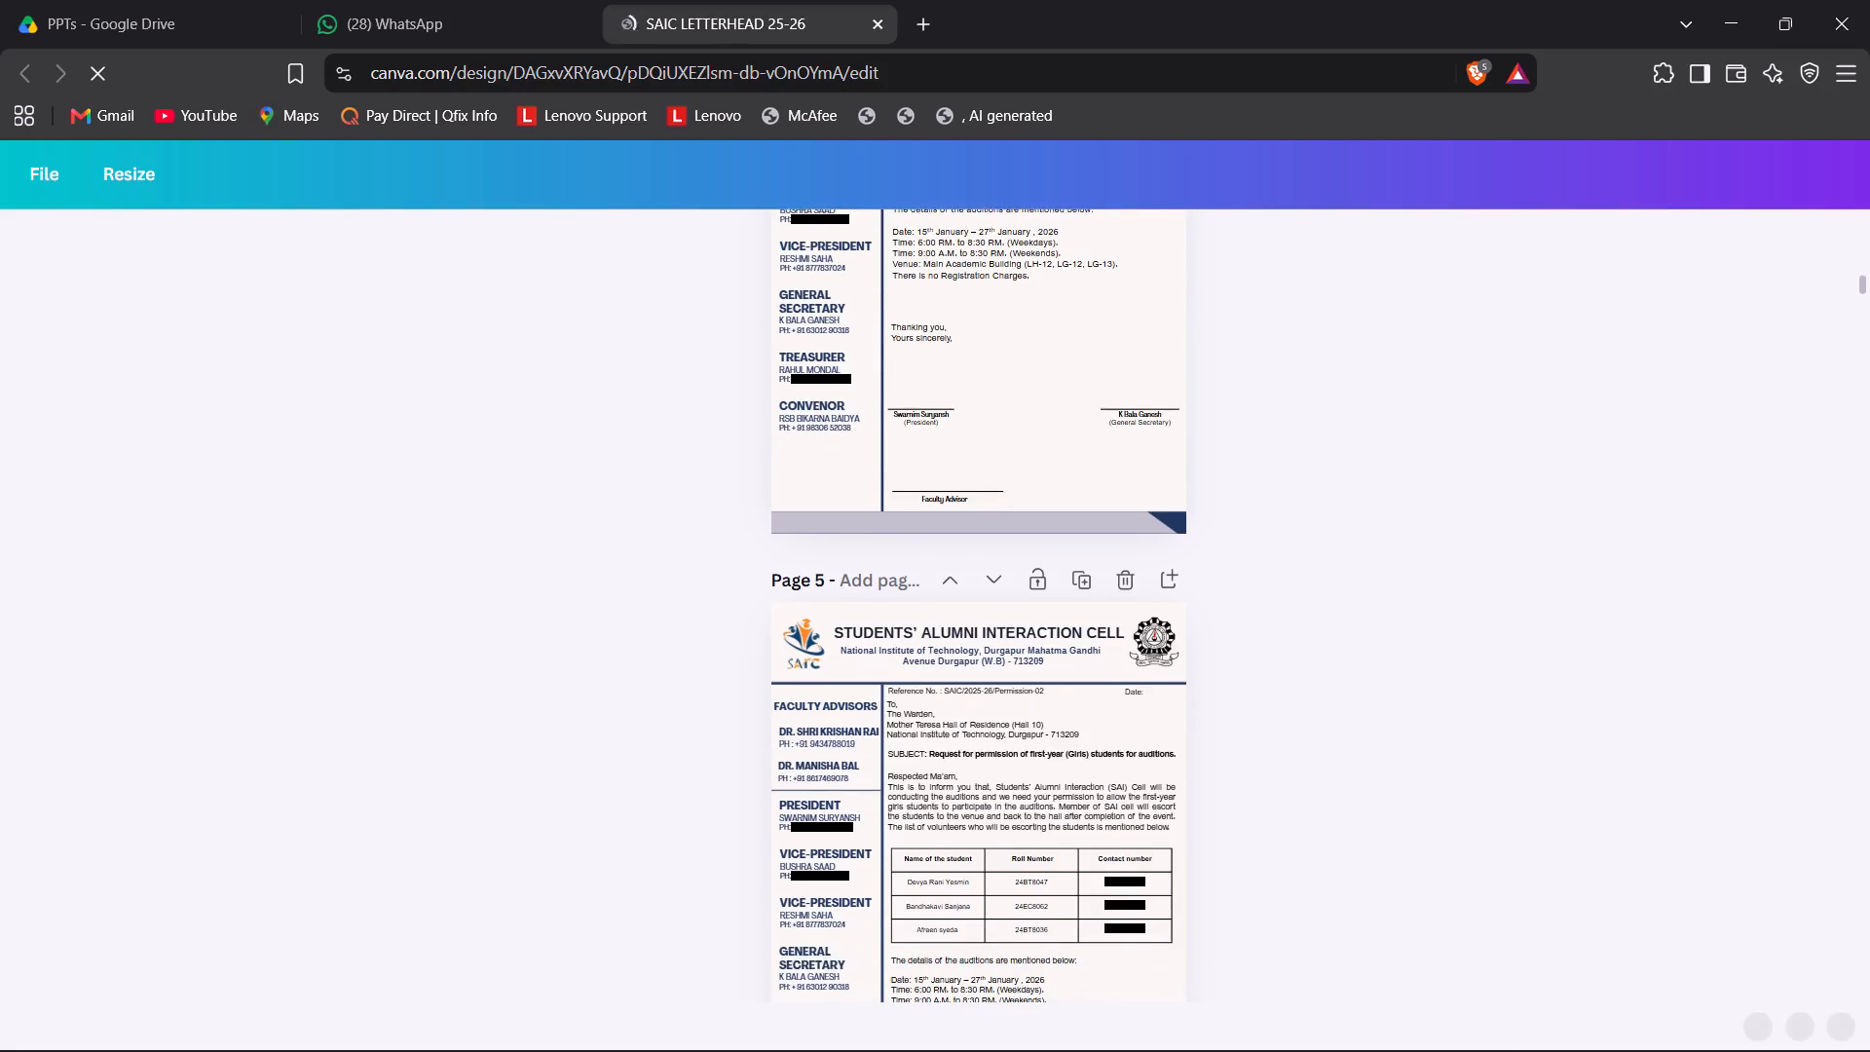
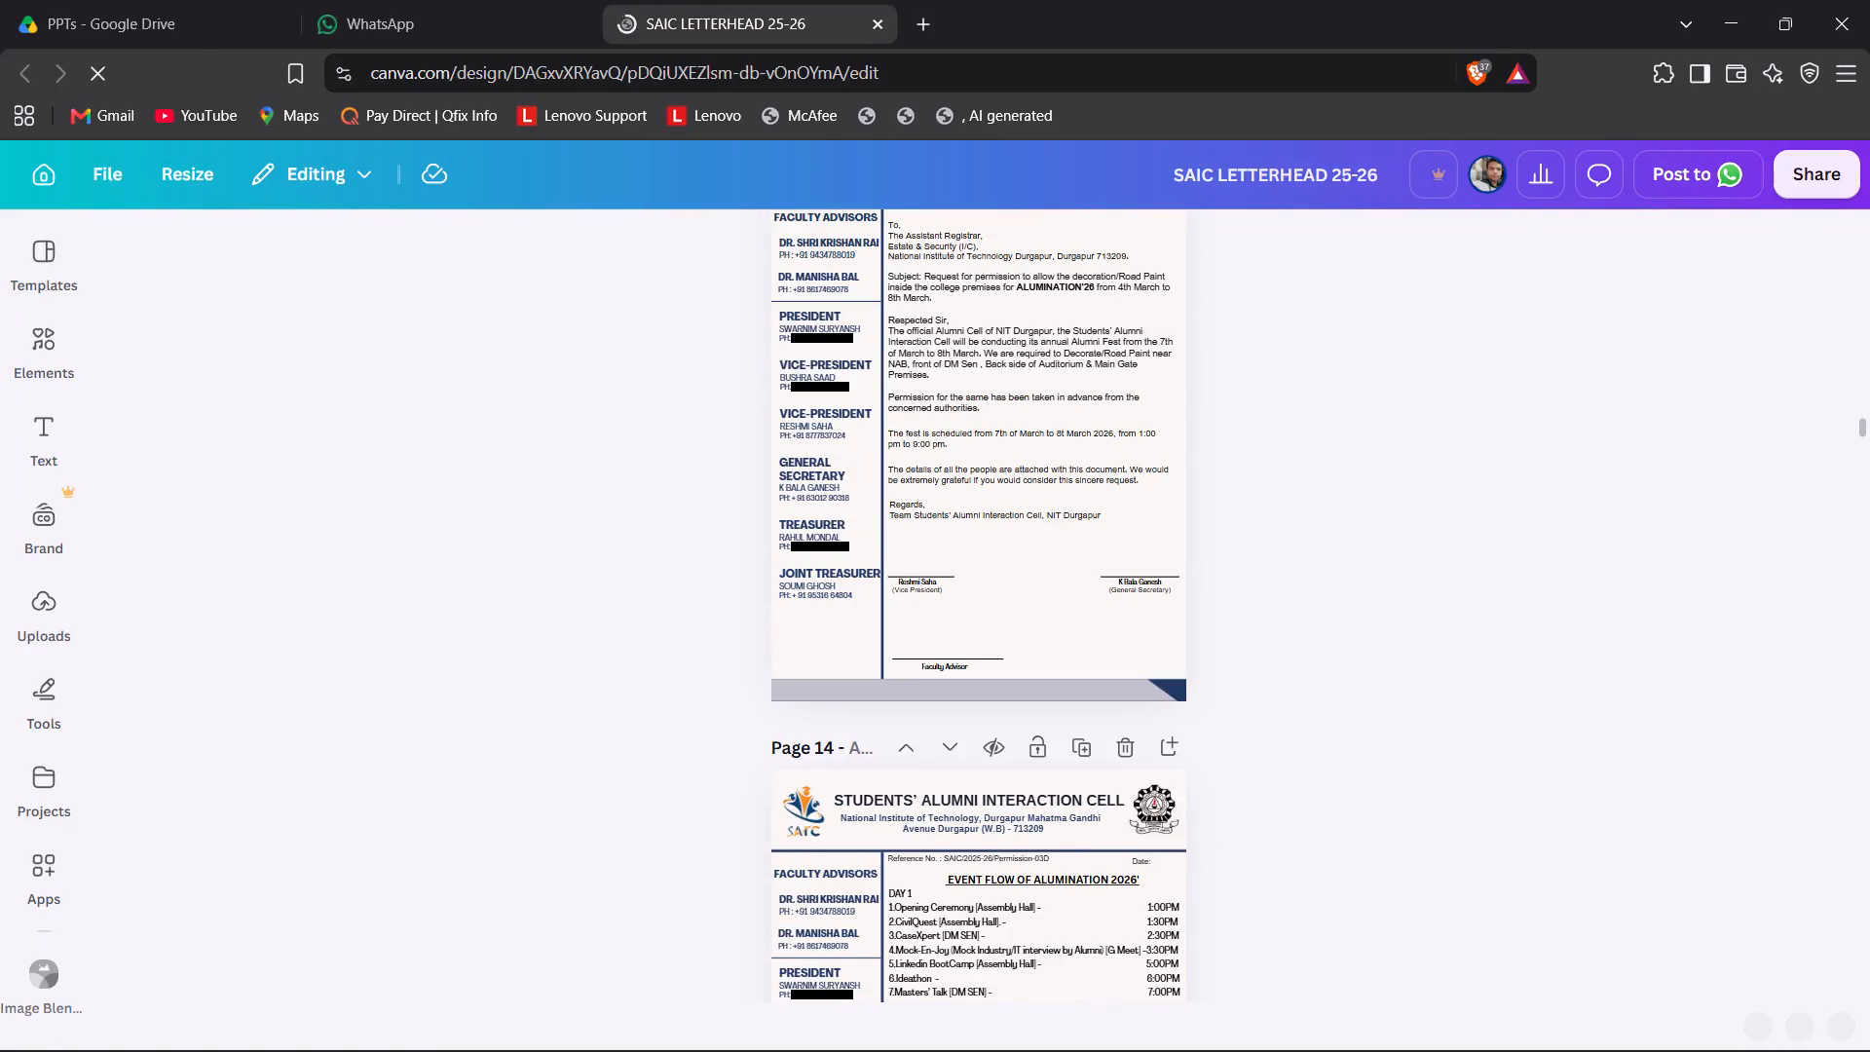
# Look through the middle pages of the letterhead design, examining the permission letters and inventory lists up to page 38.
pyautogui.scroll(-9, 1381, 599)
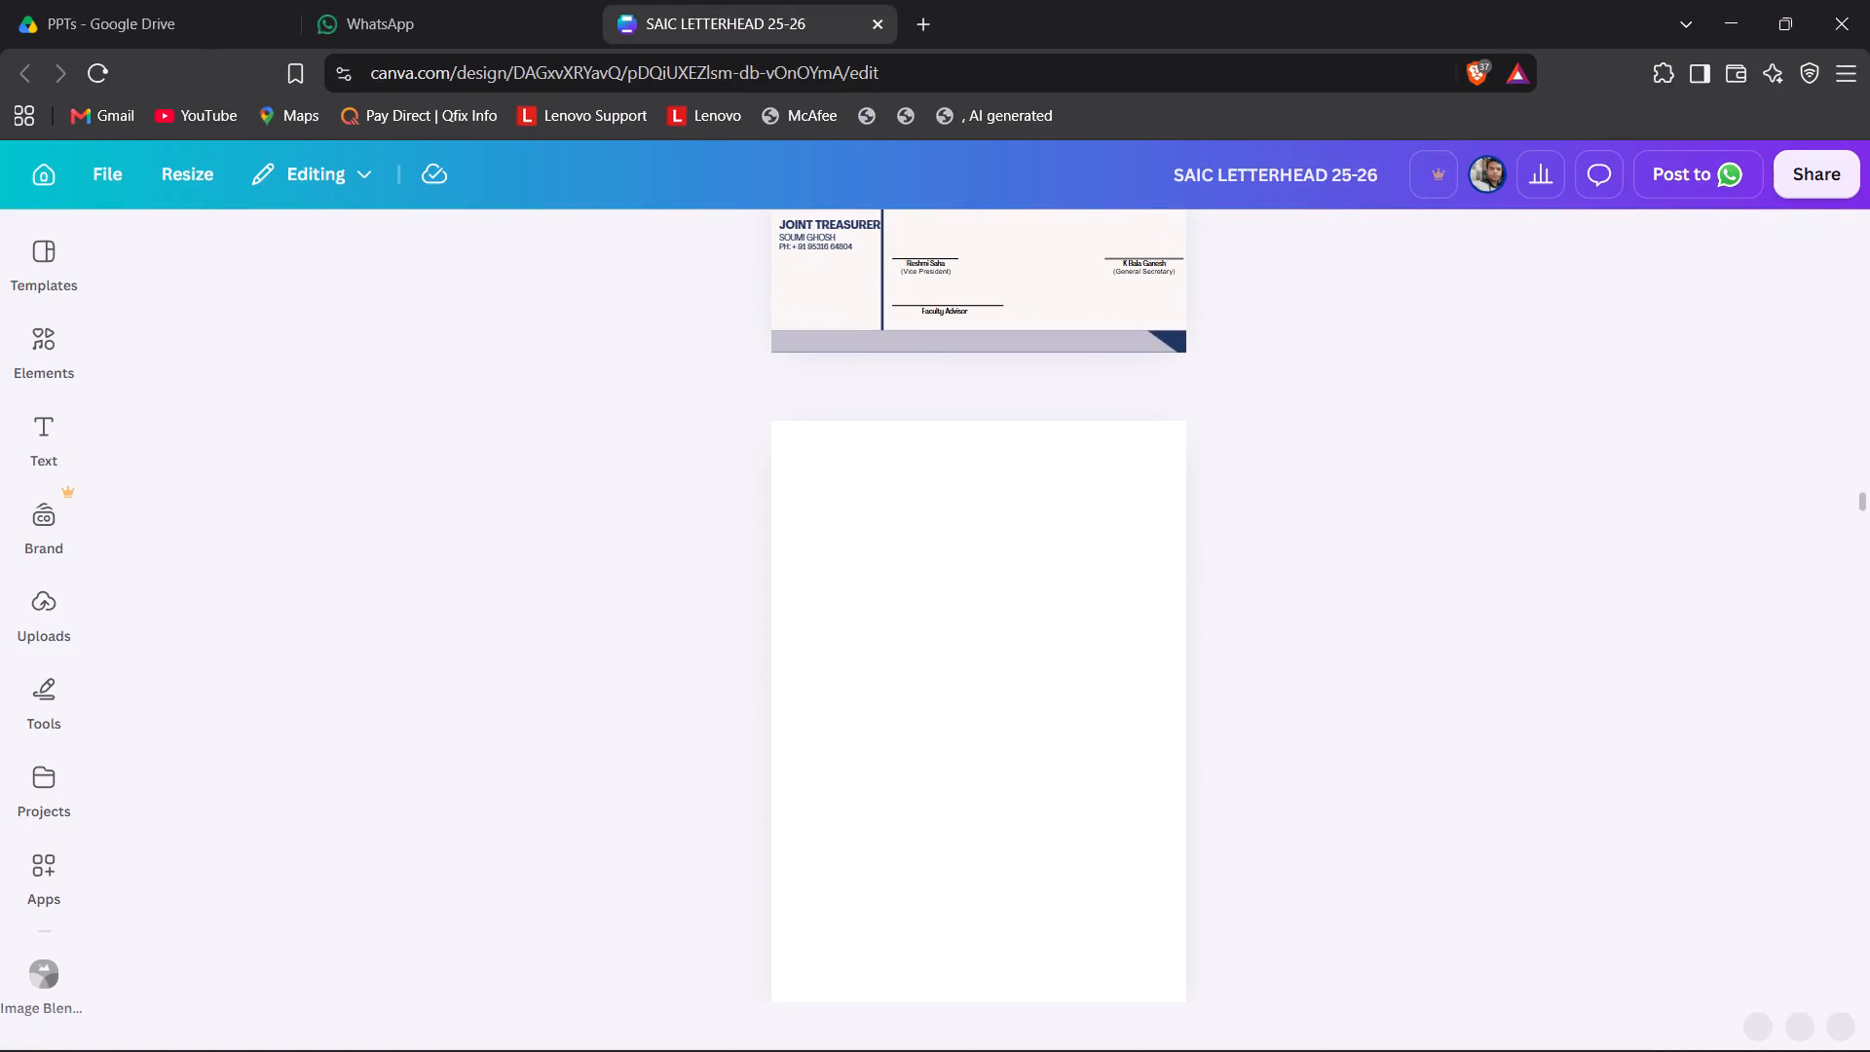
pyautogui.scroll(-1, 1381, 599)
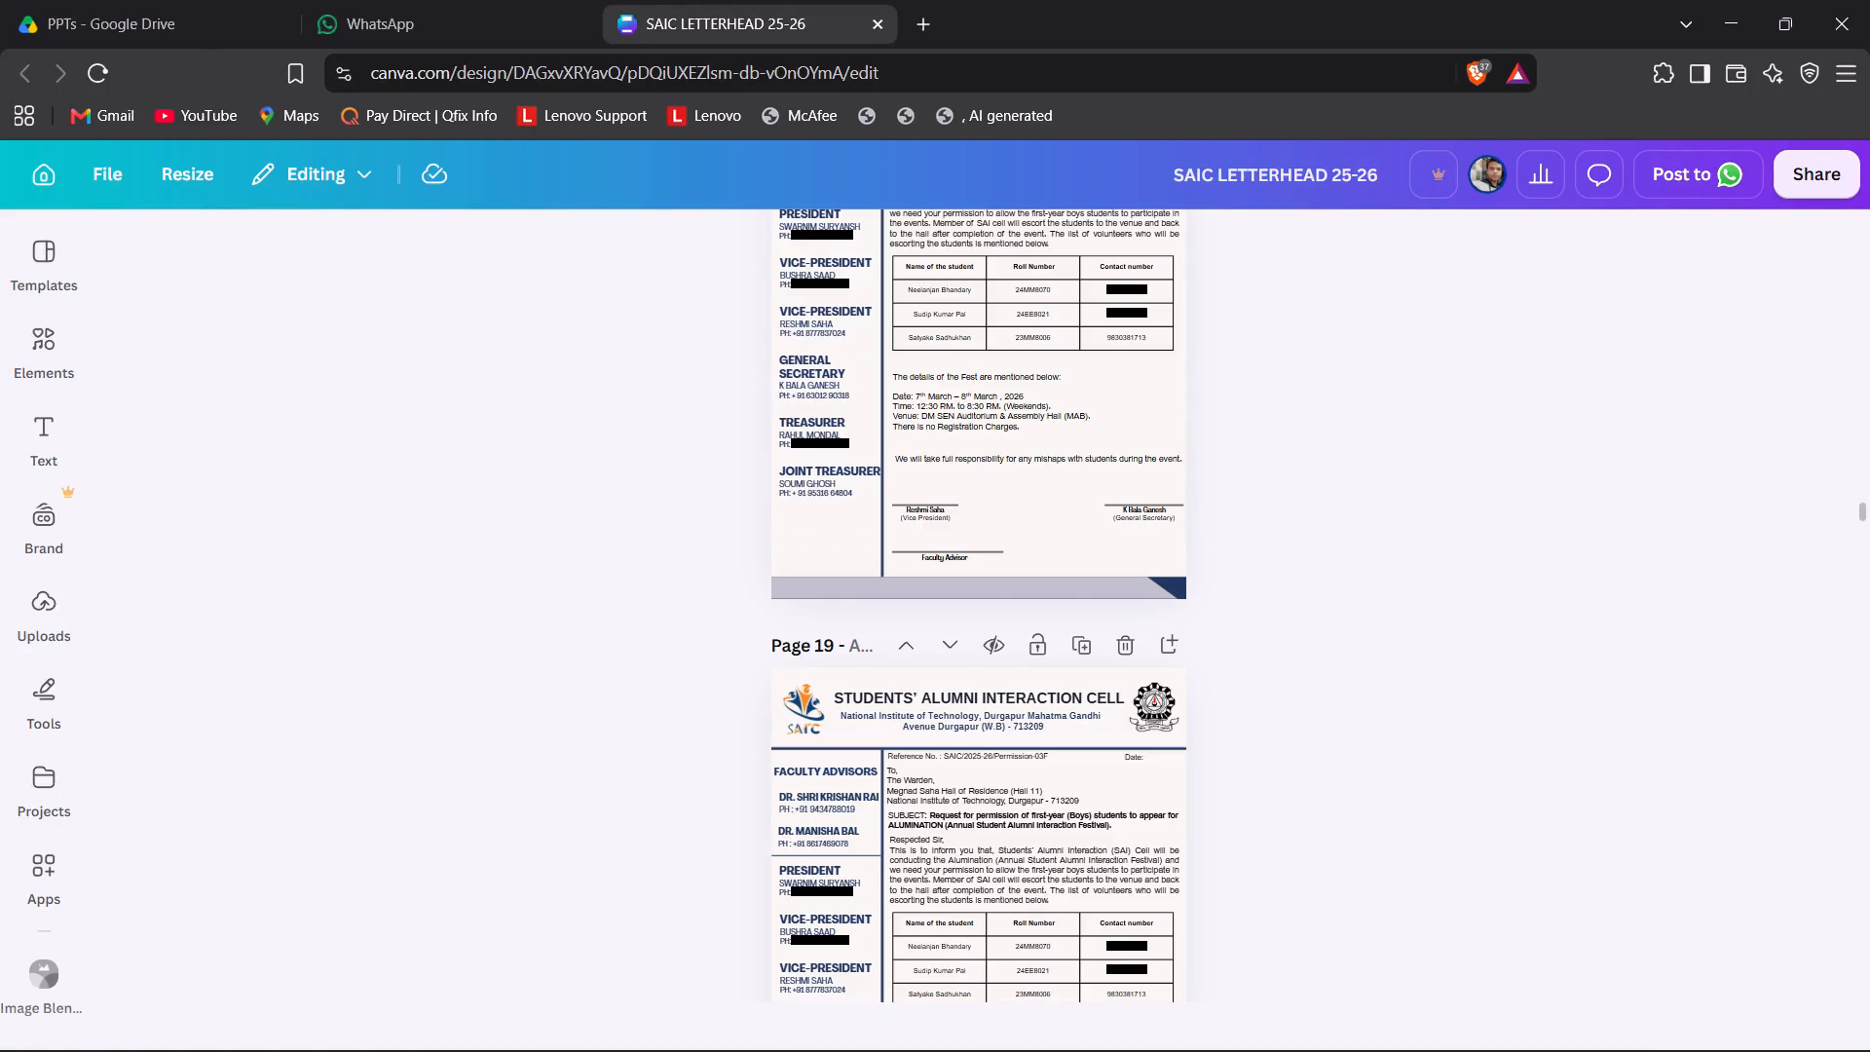
pyautogui.scroll(-4, 1381, 599)
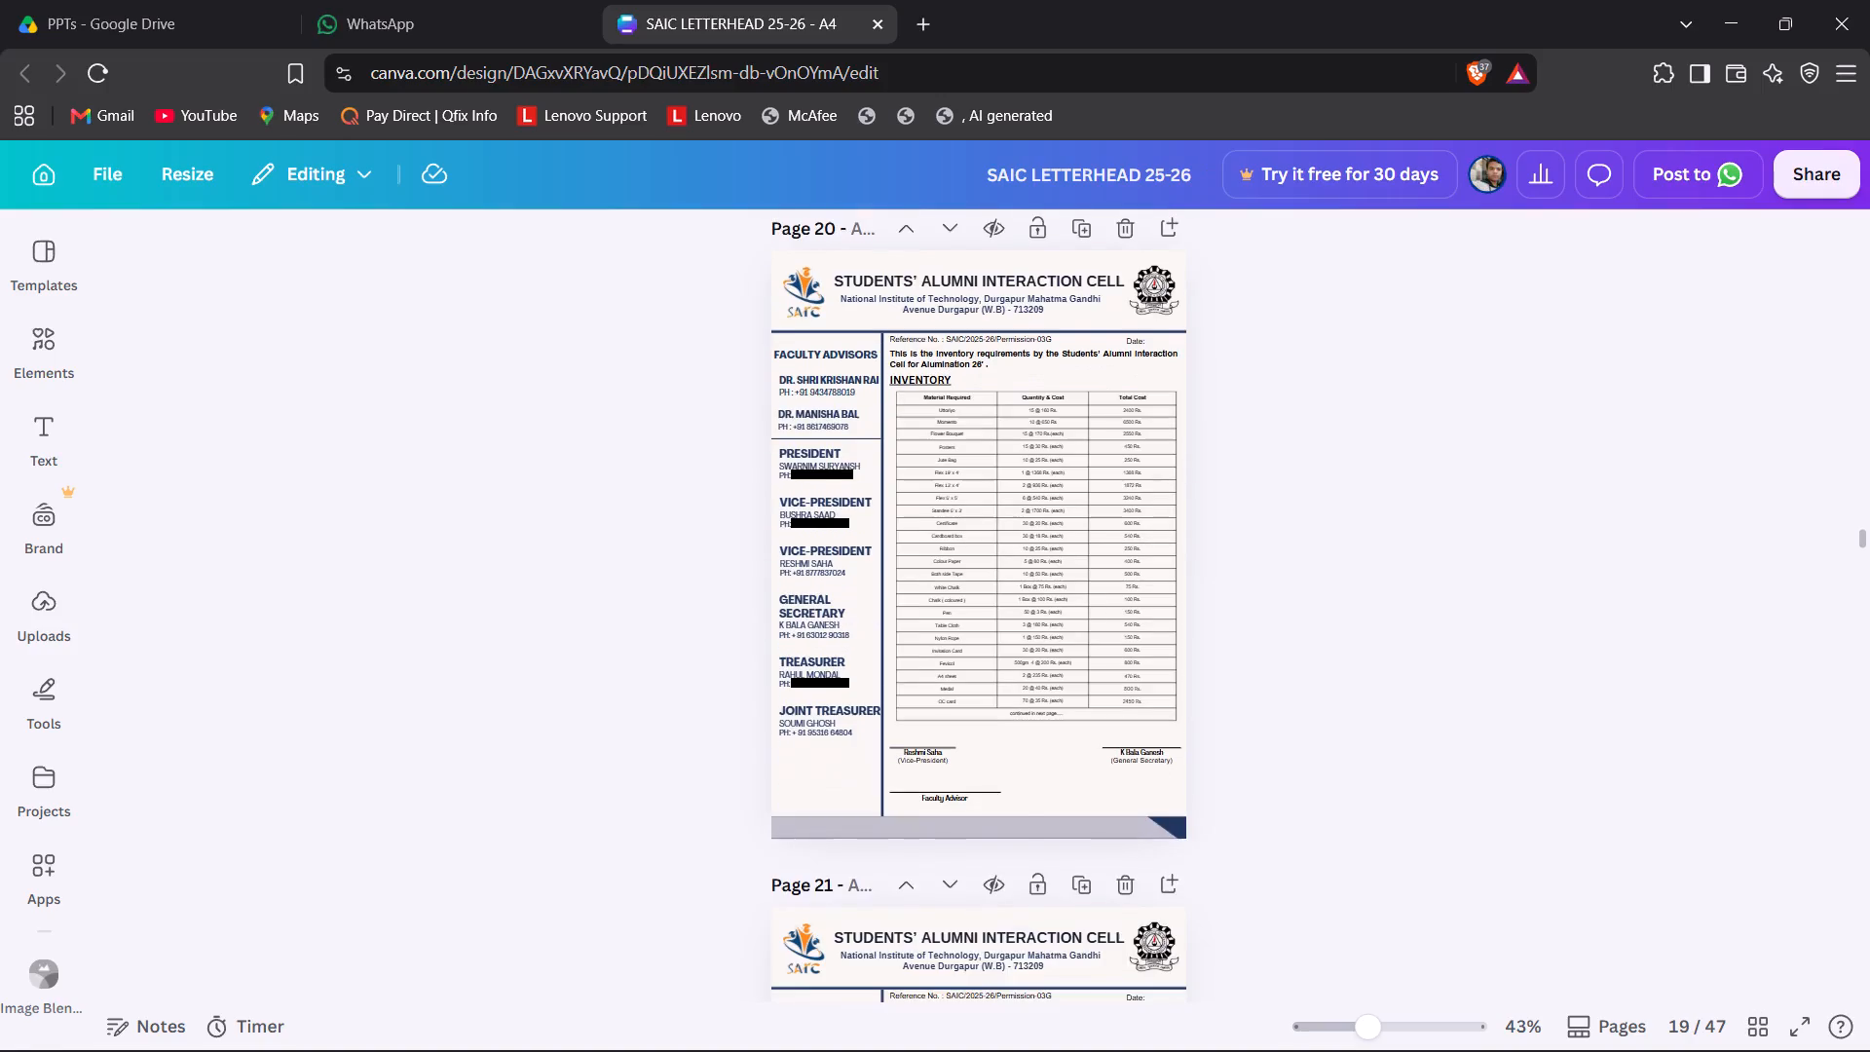
pyautogui.scroll(-3, 1418, 774)
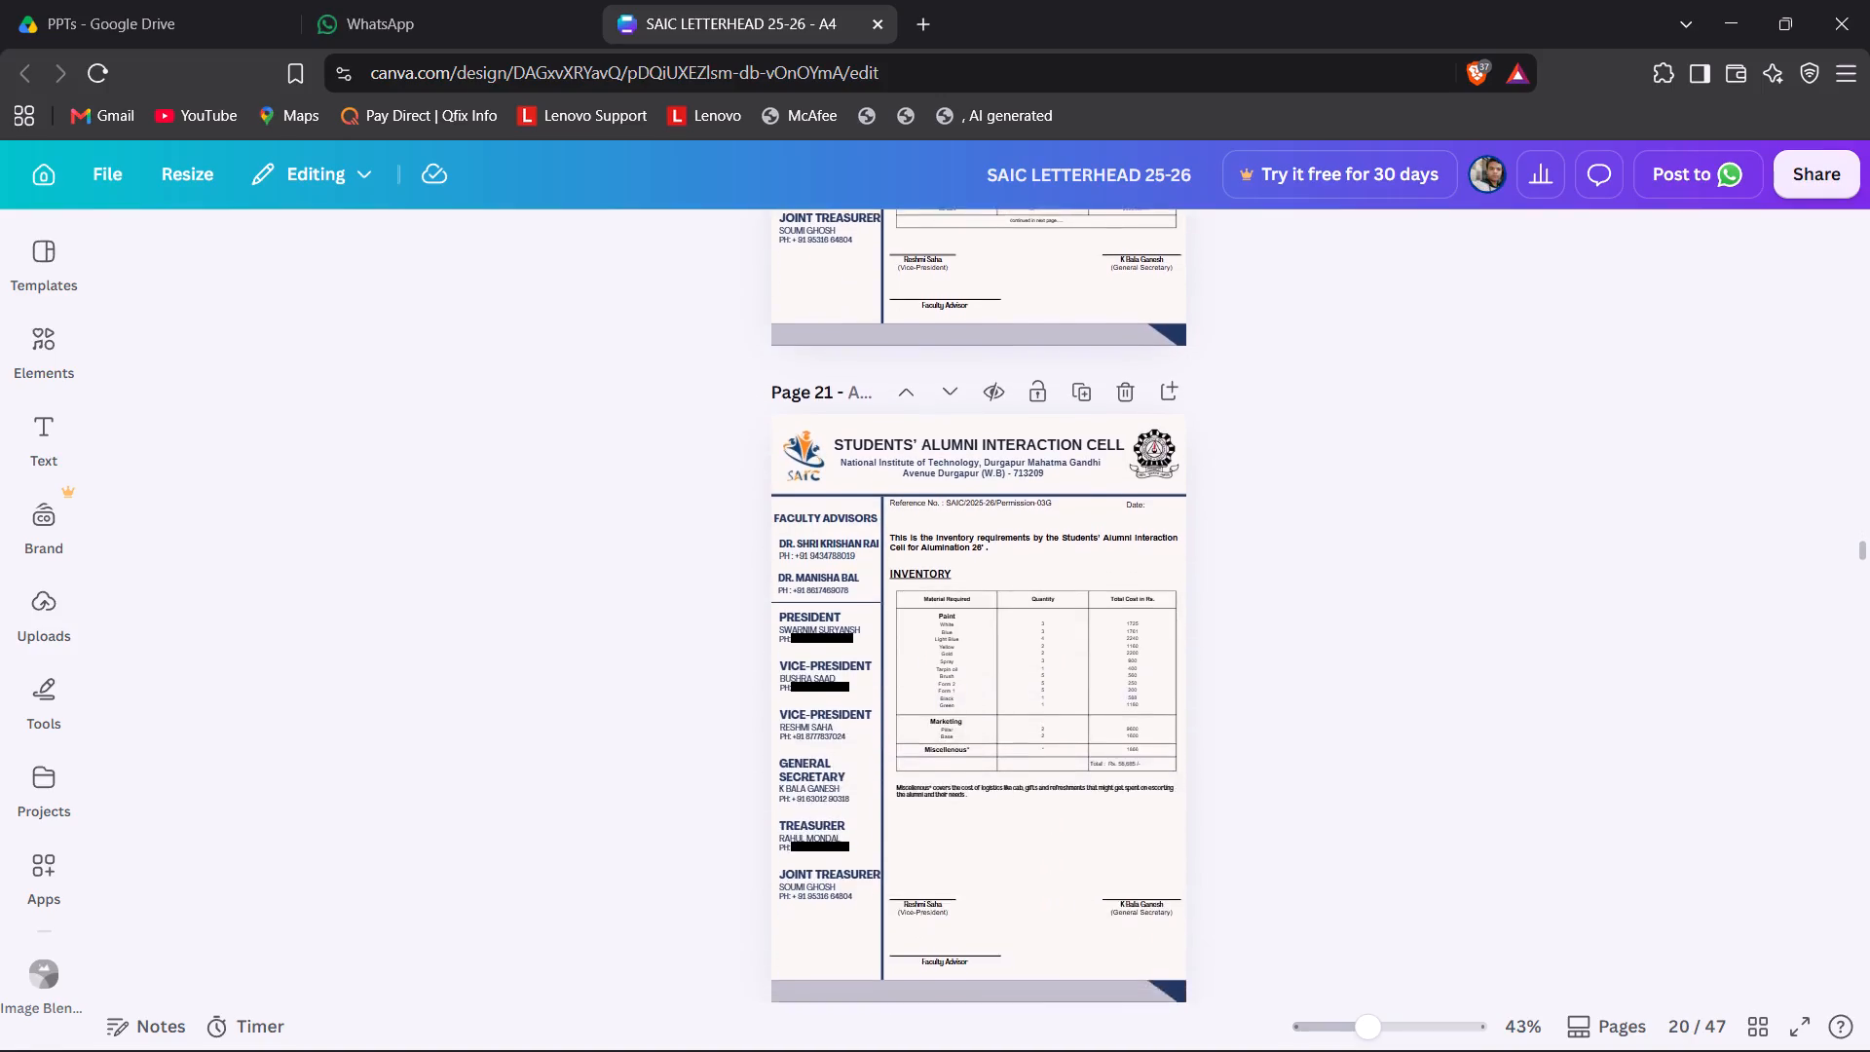
pyautogui.scroll(-6, 1418, 774)
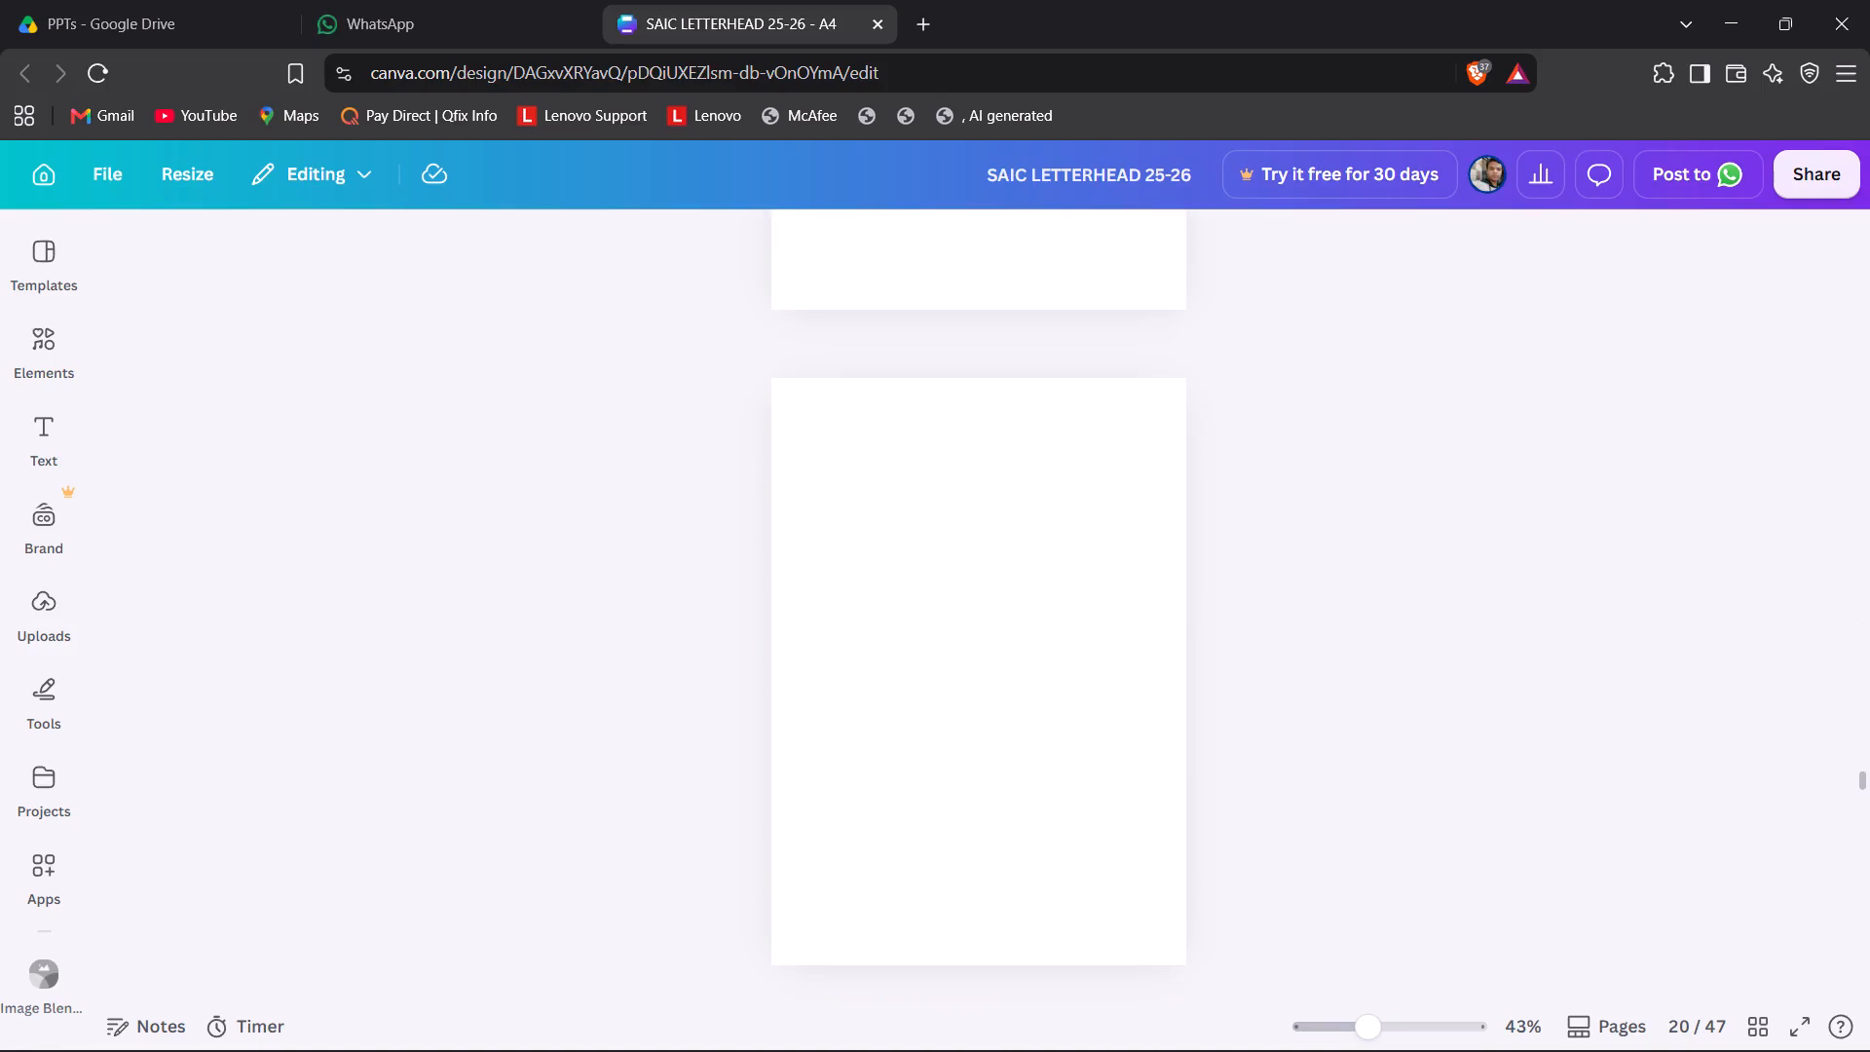
pyautogui.scroll(-2, 1418, 774)
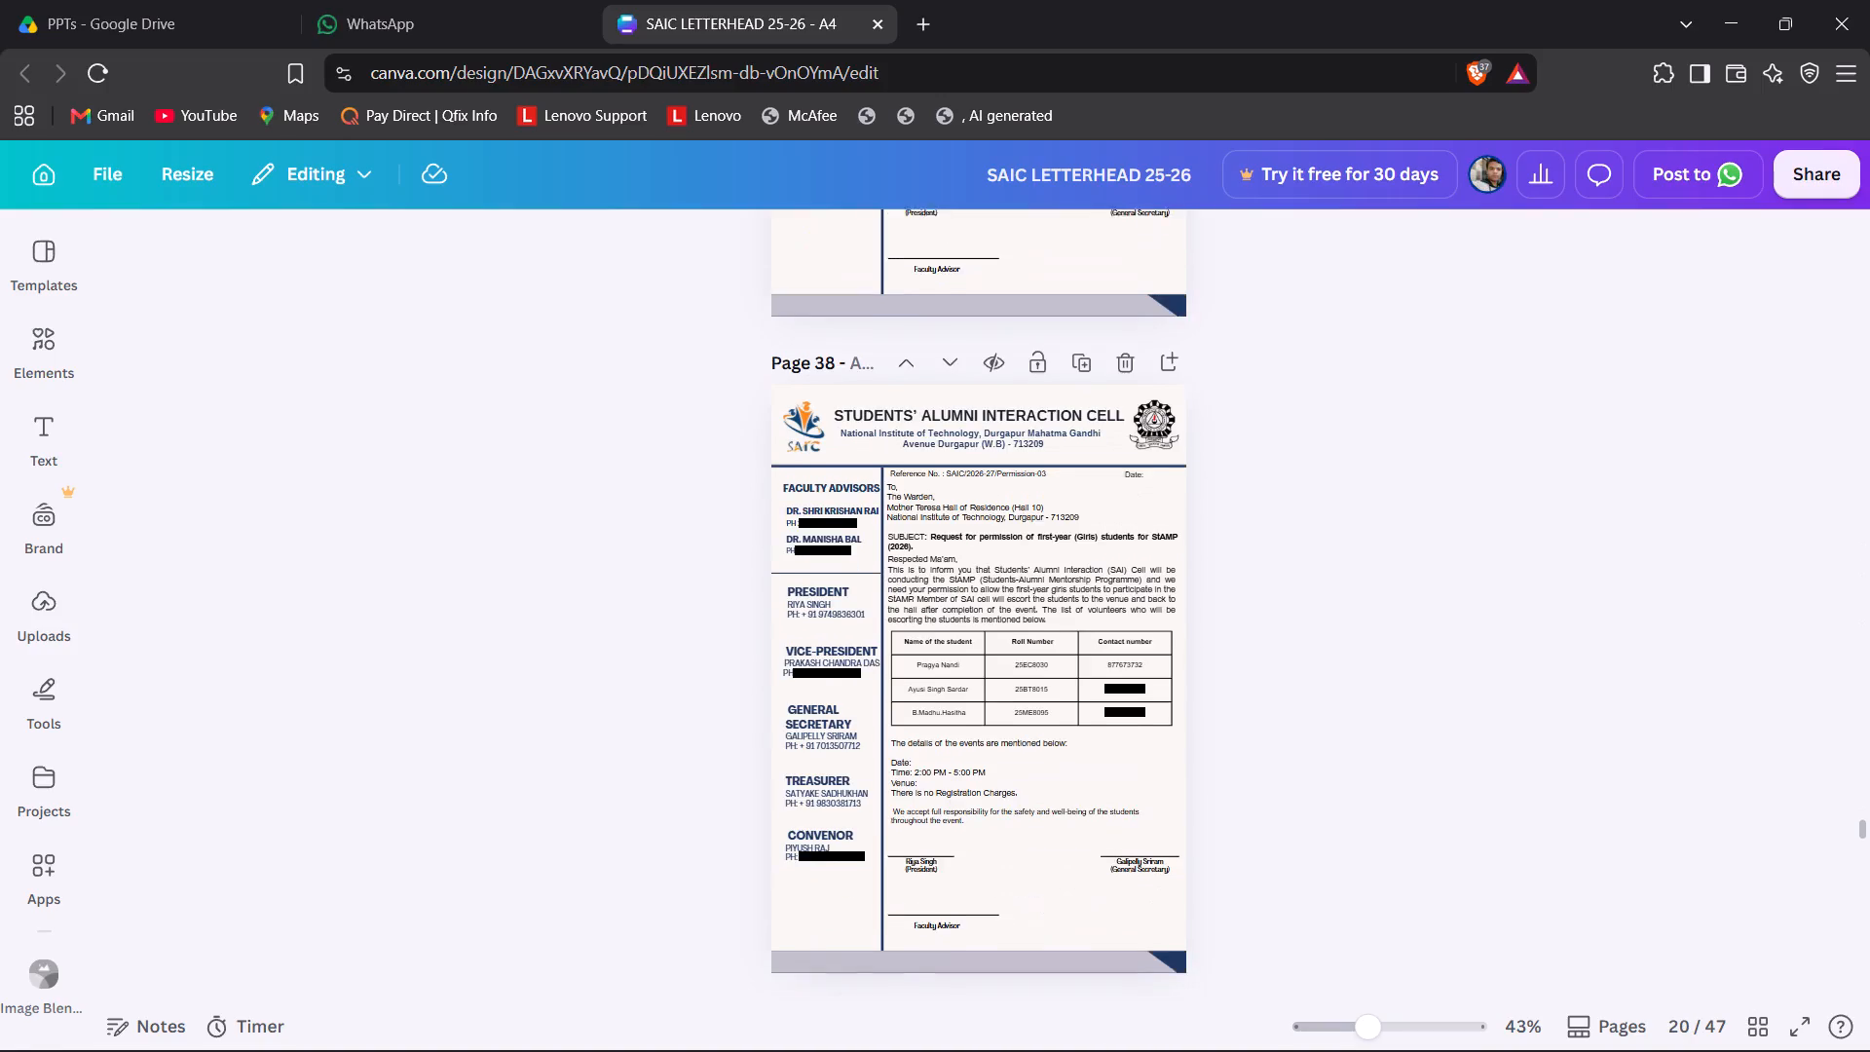
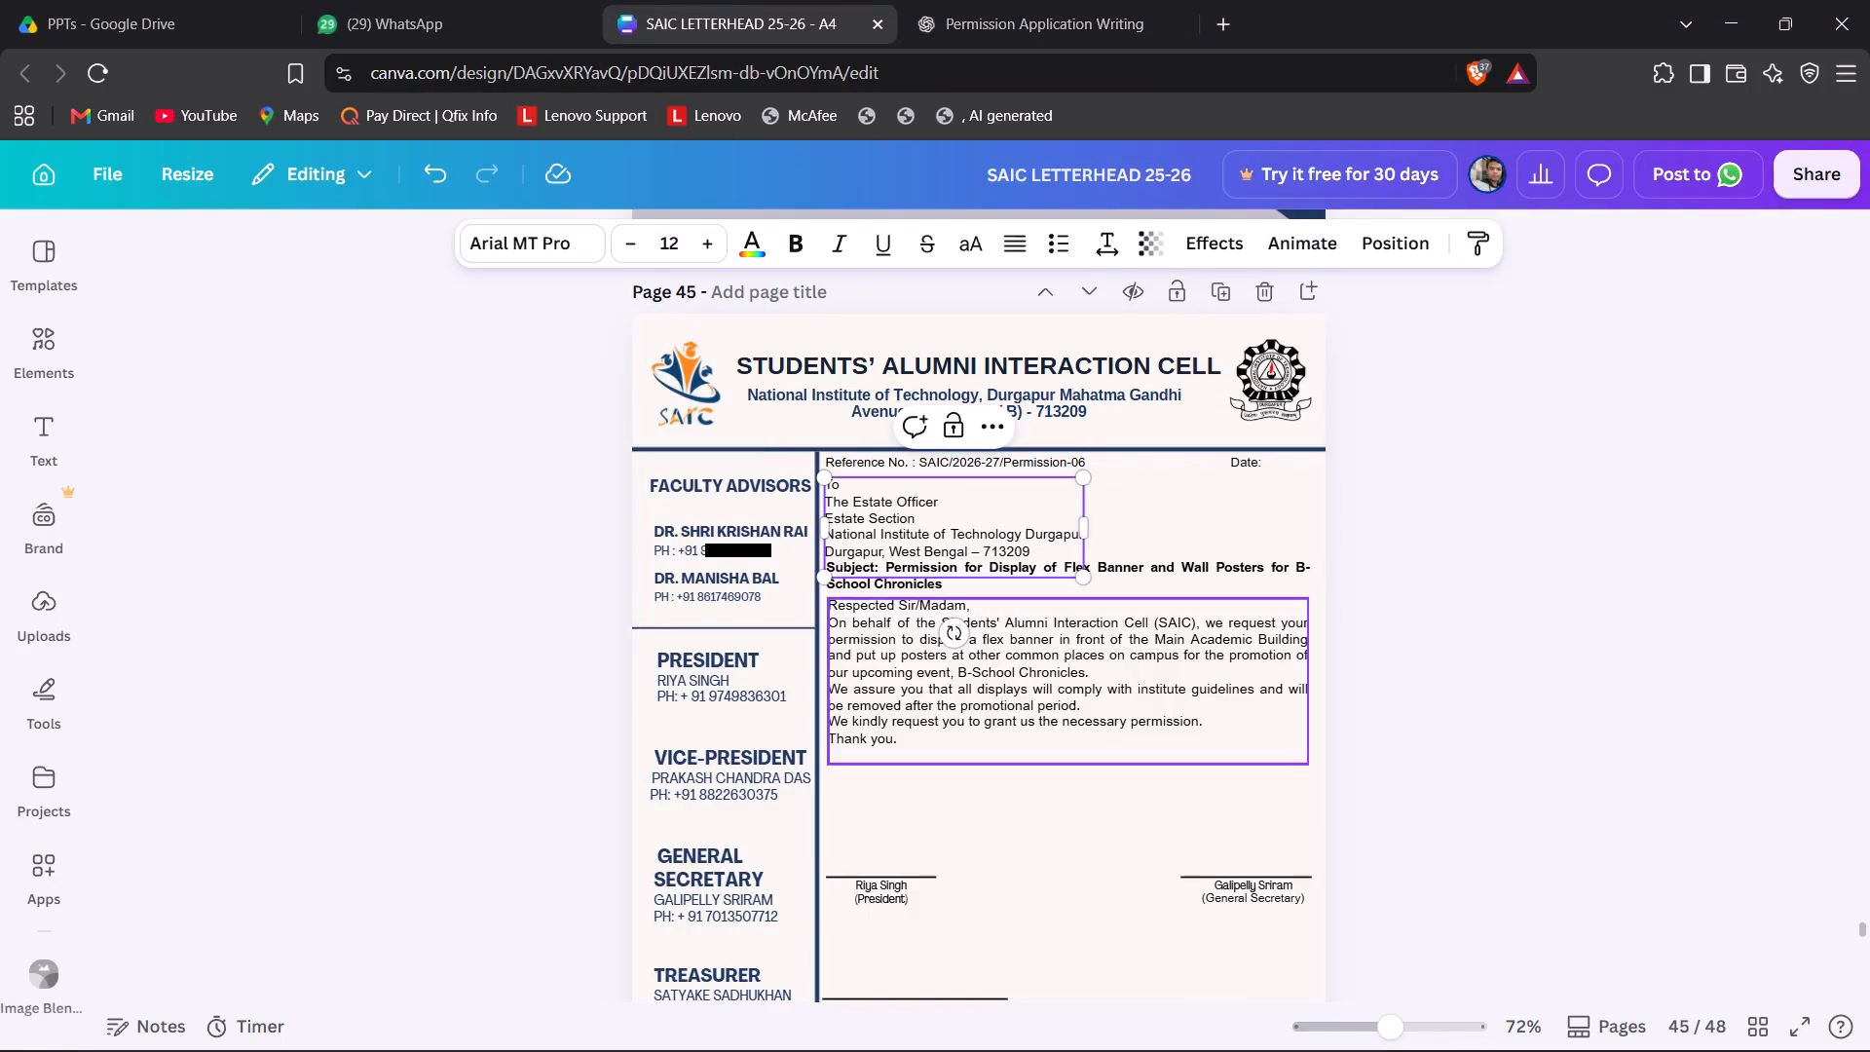
# Space out the page 45 letter by moving the subject line and body text slightly down below the Estate Officer address.
pyautogui.moveTo(1121, 646); pyautogui.dragTo(1121, 682)
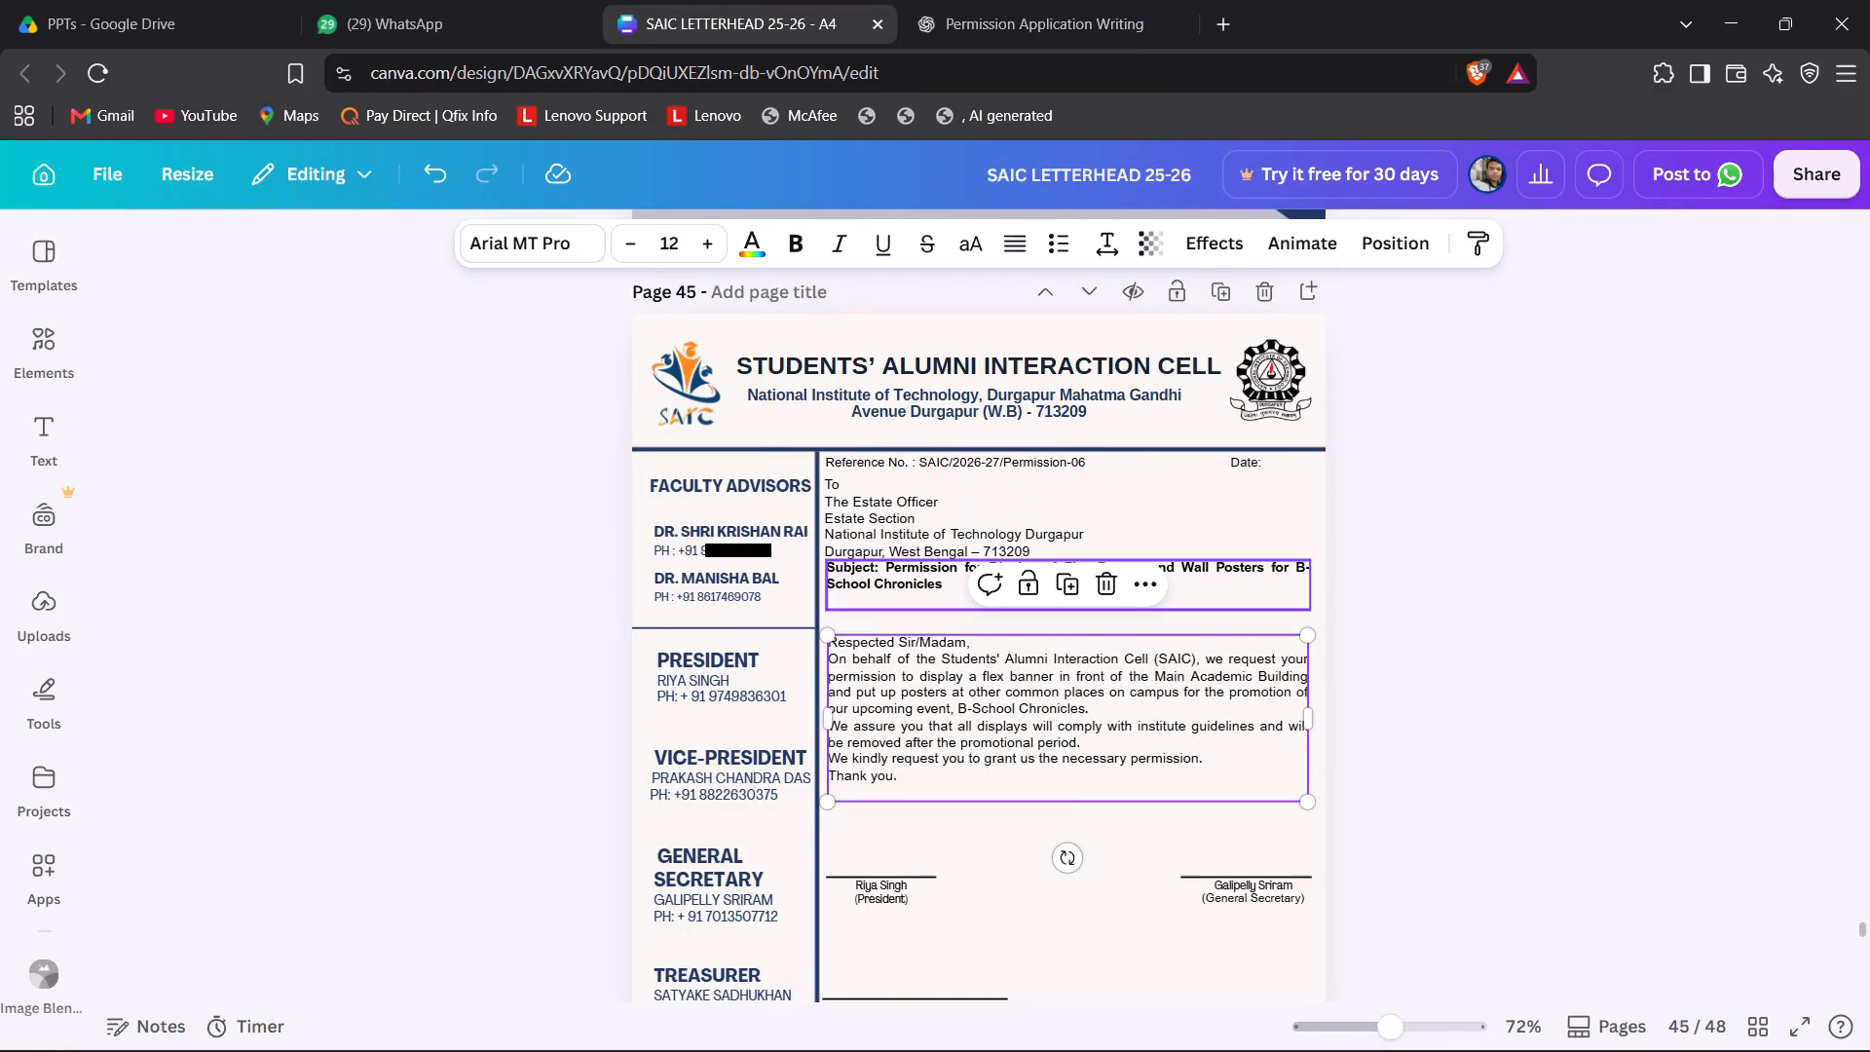
pyautogui.click(907, 583)
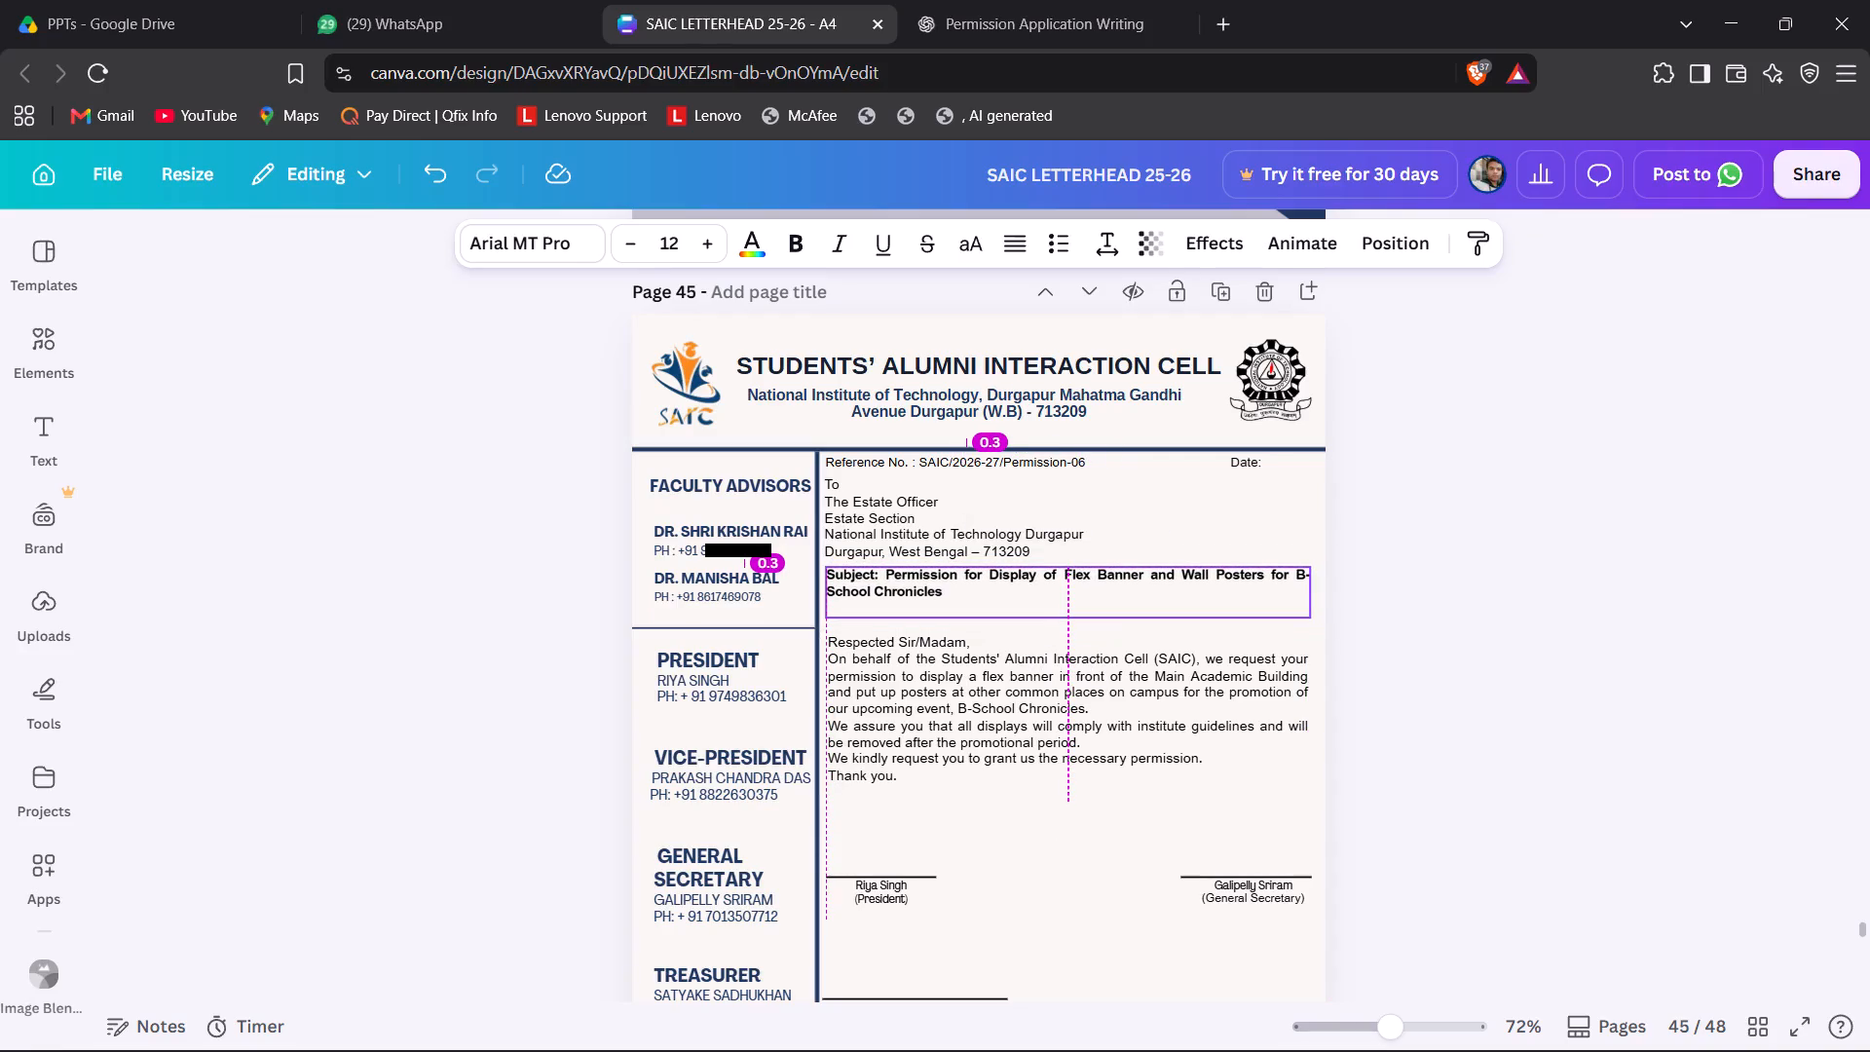
pyautogui.click(1369, 610)
pyautogui.moveTo(1066, 679); pyautogui.dragTo(1063, 663)
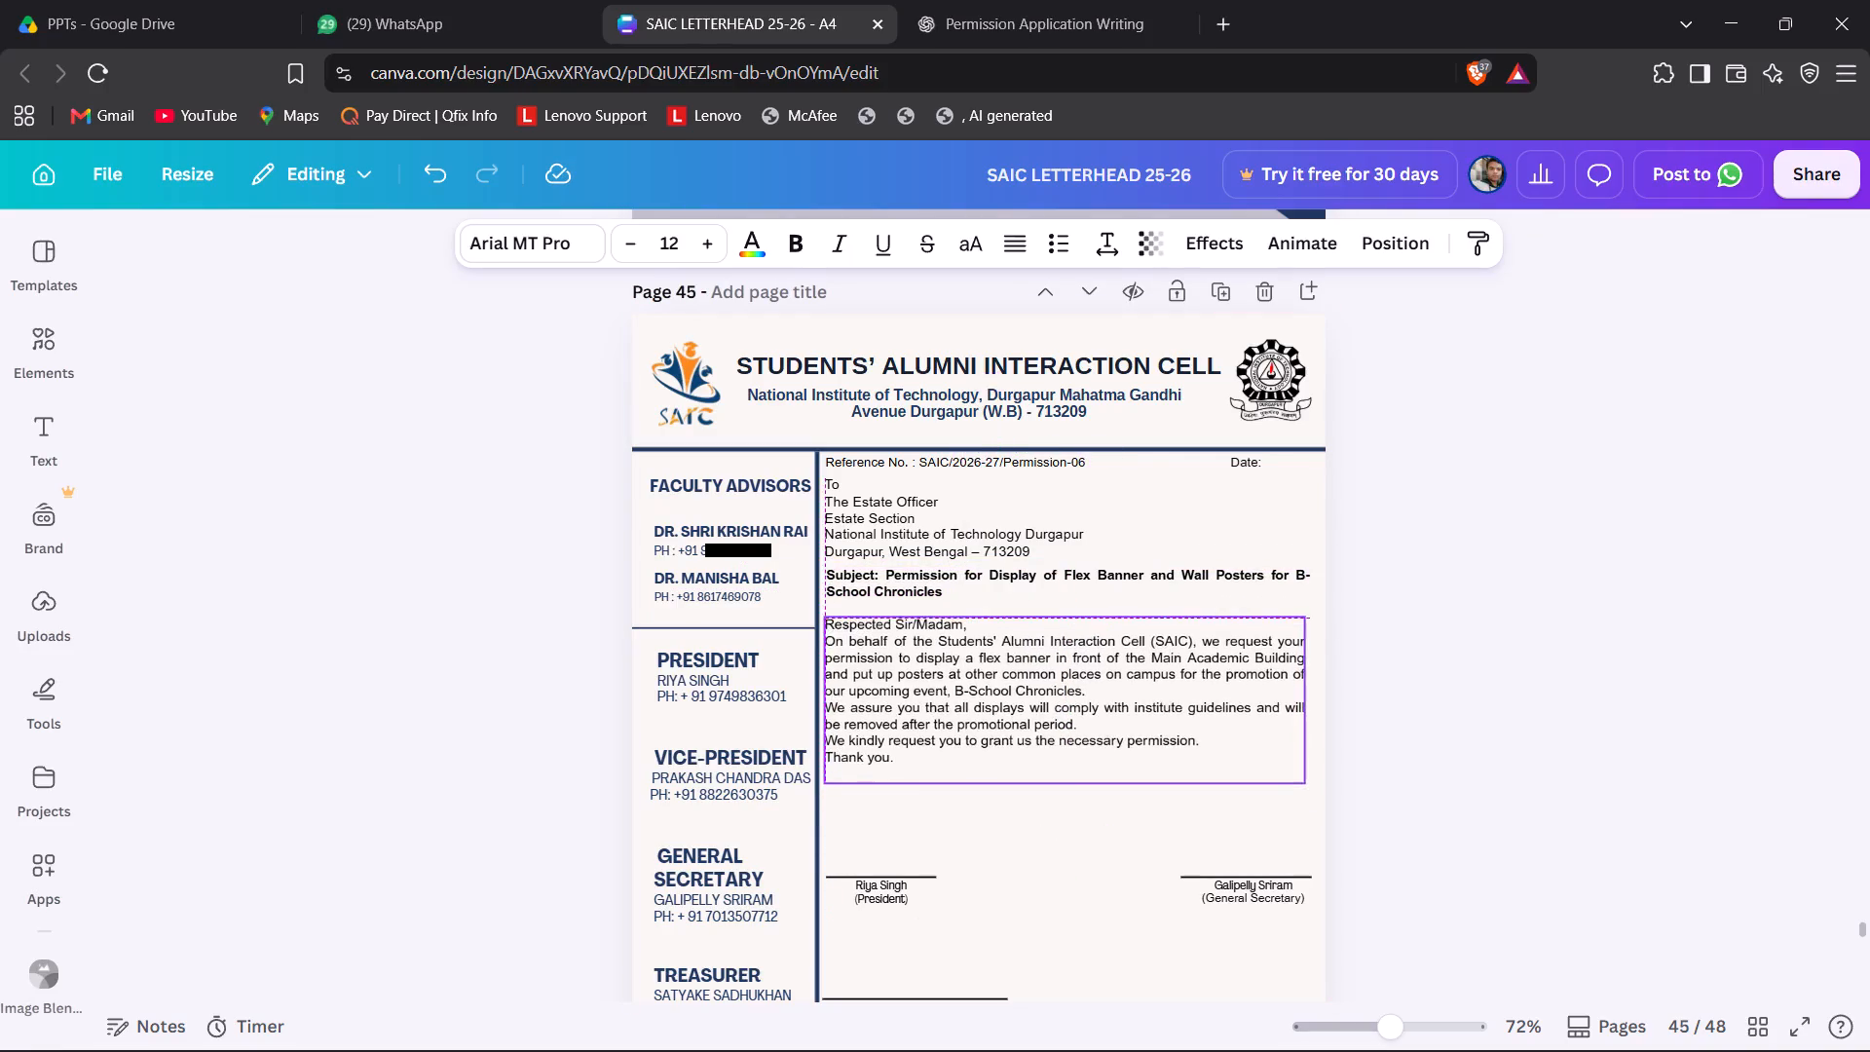
pyautogui.moveTo(1063, 663); pyautogui.dragTo(1066, 657)
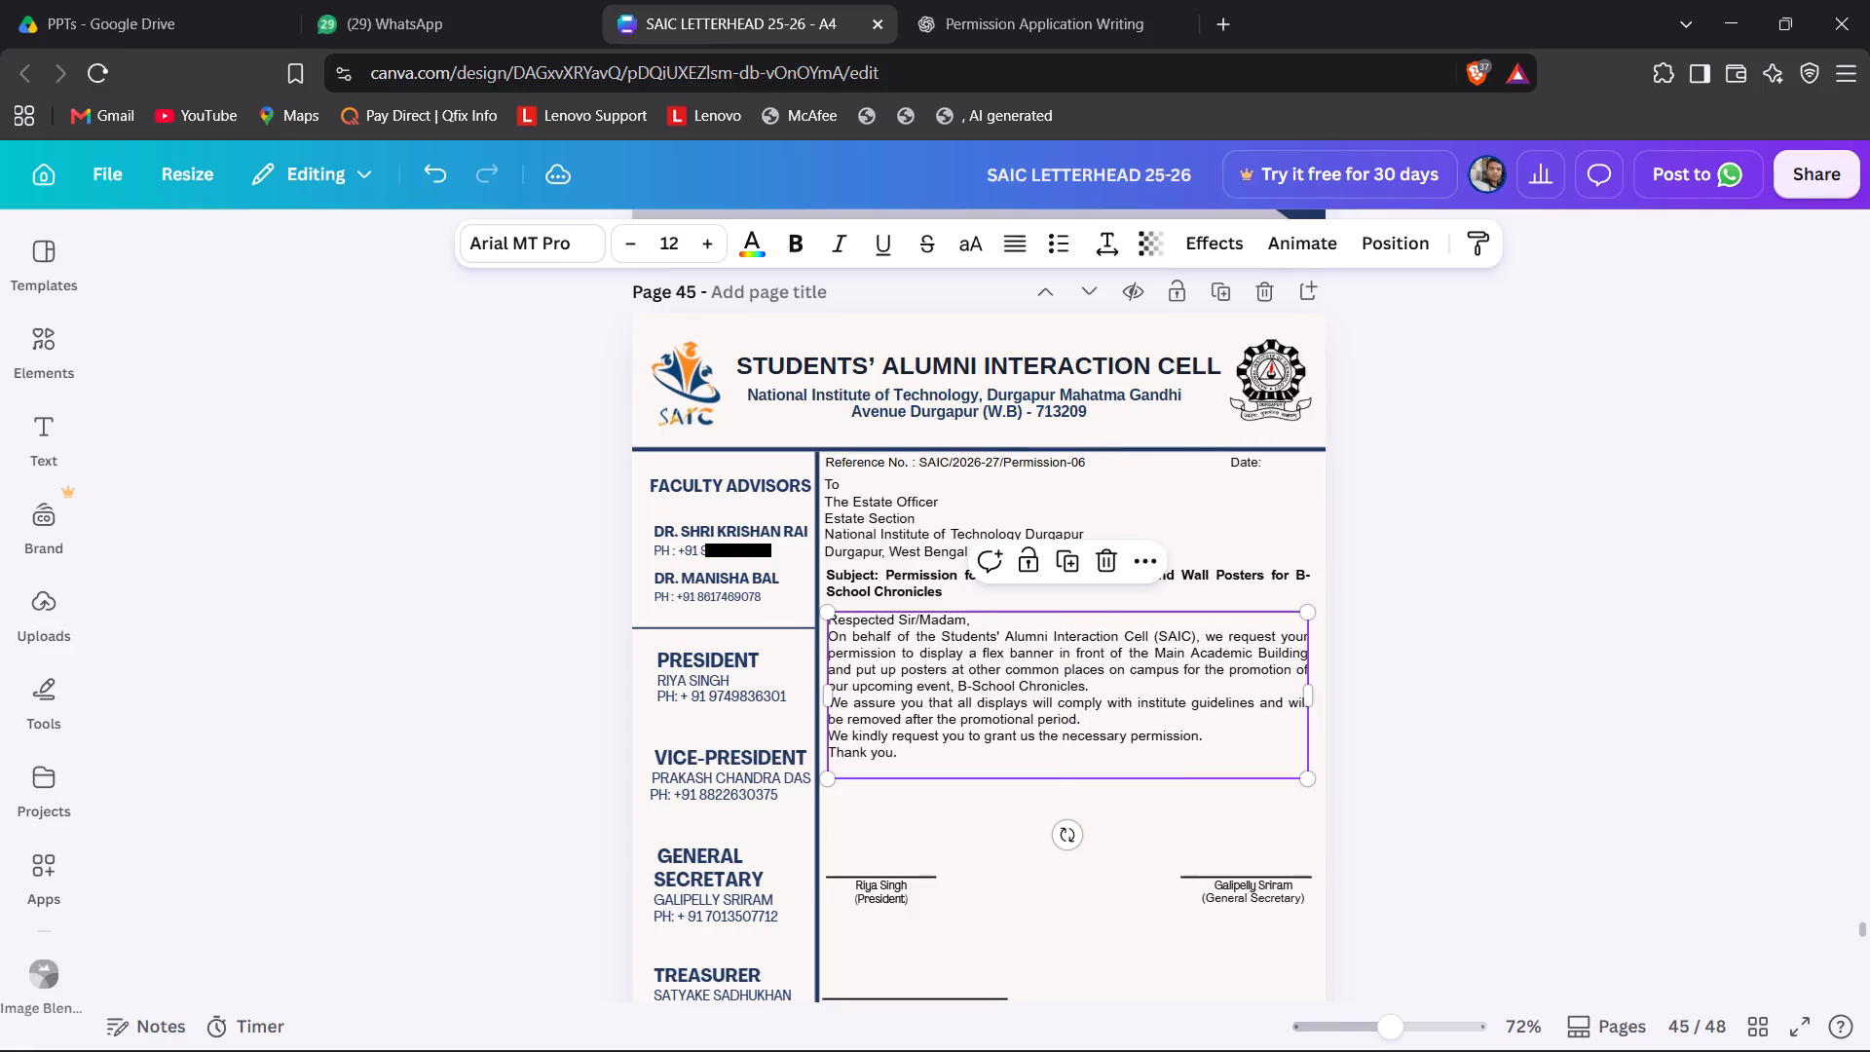
pyautogui.click(1460, 586)
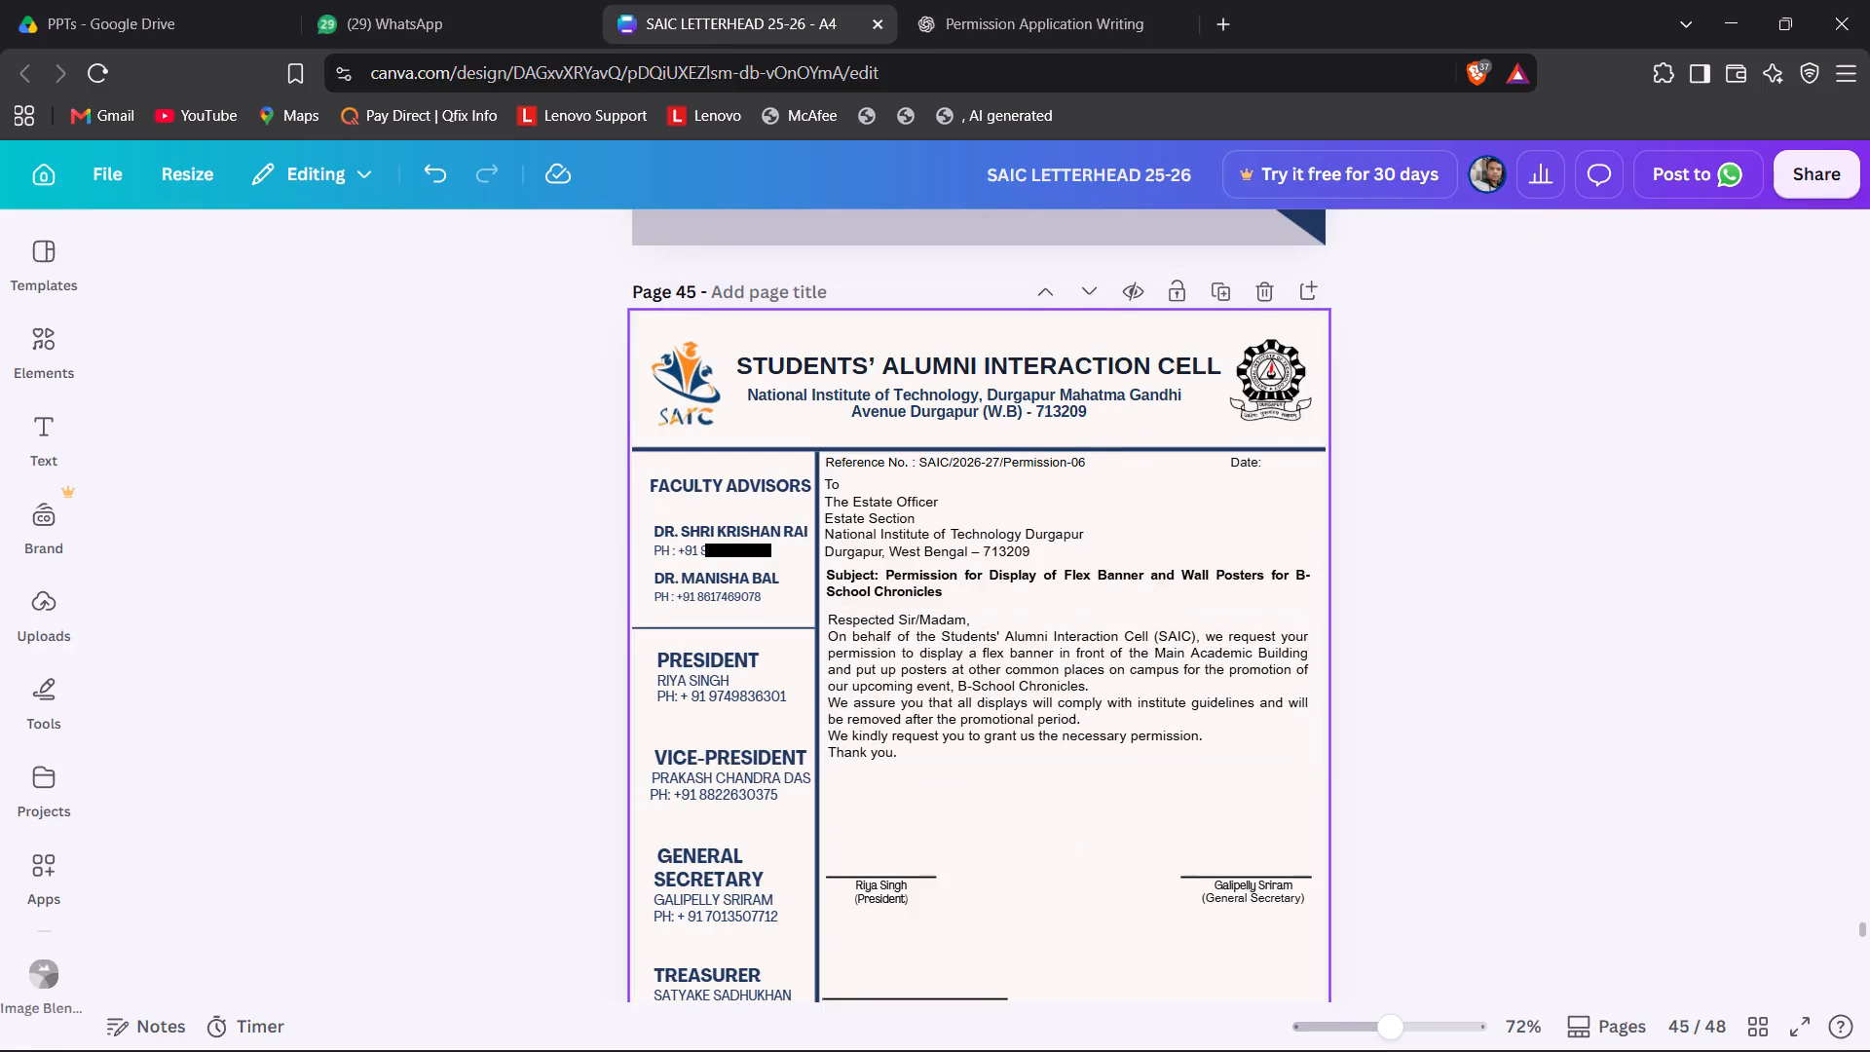
# Move the President and General Secretary signature block up, closer to the "Thank you." line on page 45.
pyautogui.scroll(-1, 1039, 832)
pyautogui.moveTo(908, 788); pyautogui.dragTo(912, 760)
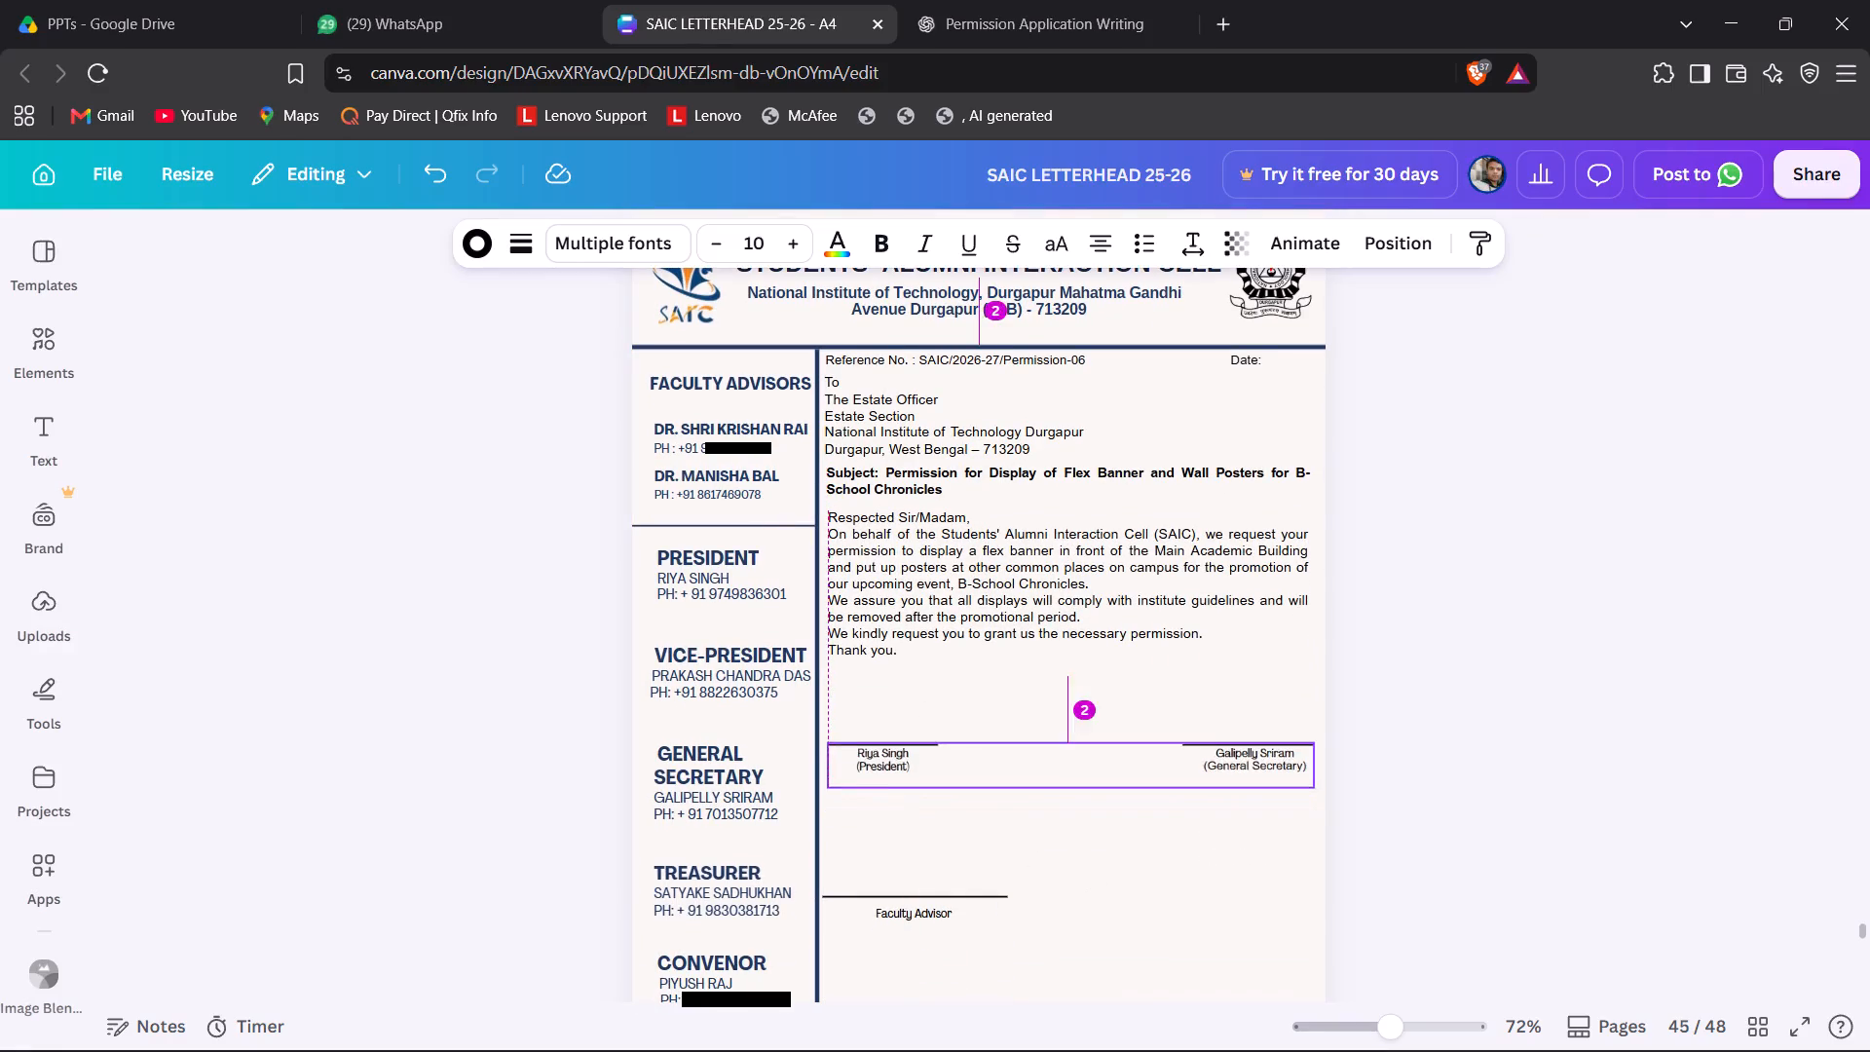
pyautogui.moveTo(912, 760); pyautogui.dragTo(904, 734)
pyautogui.click(1446, 747)
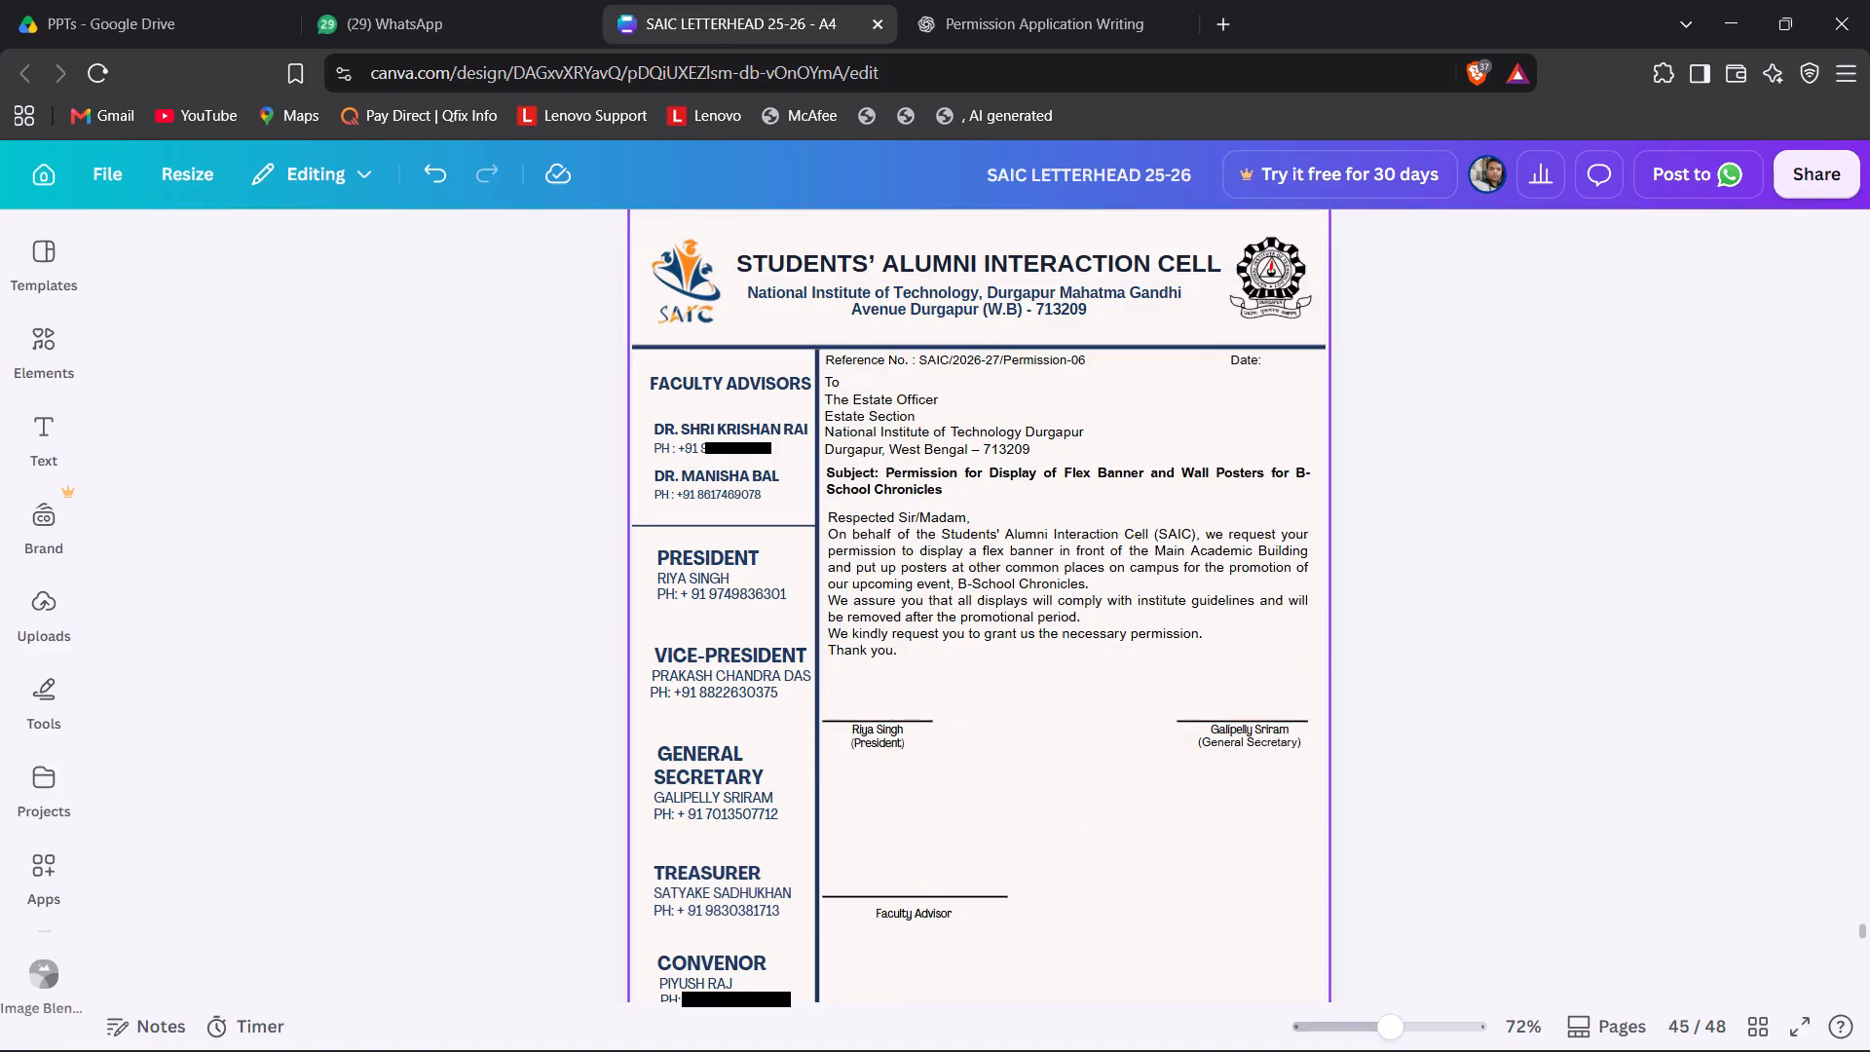
# Move the Faculty Advisor signature line up beneath the President's signature, aligned with its left edge.
pyautogui.moveTo(941, 902); pyautogui.dragTo(955, 827)
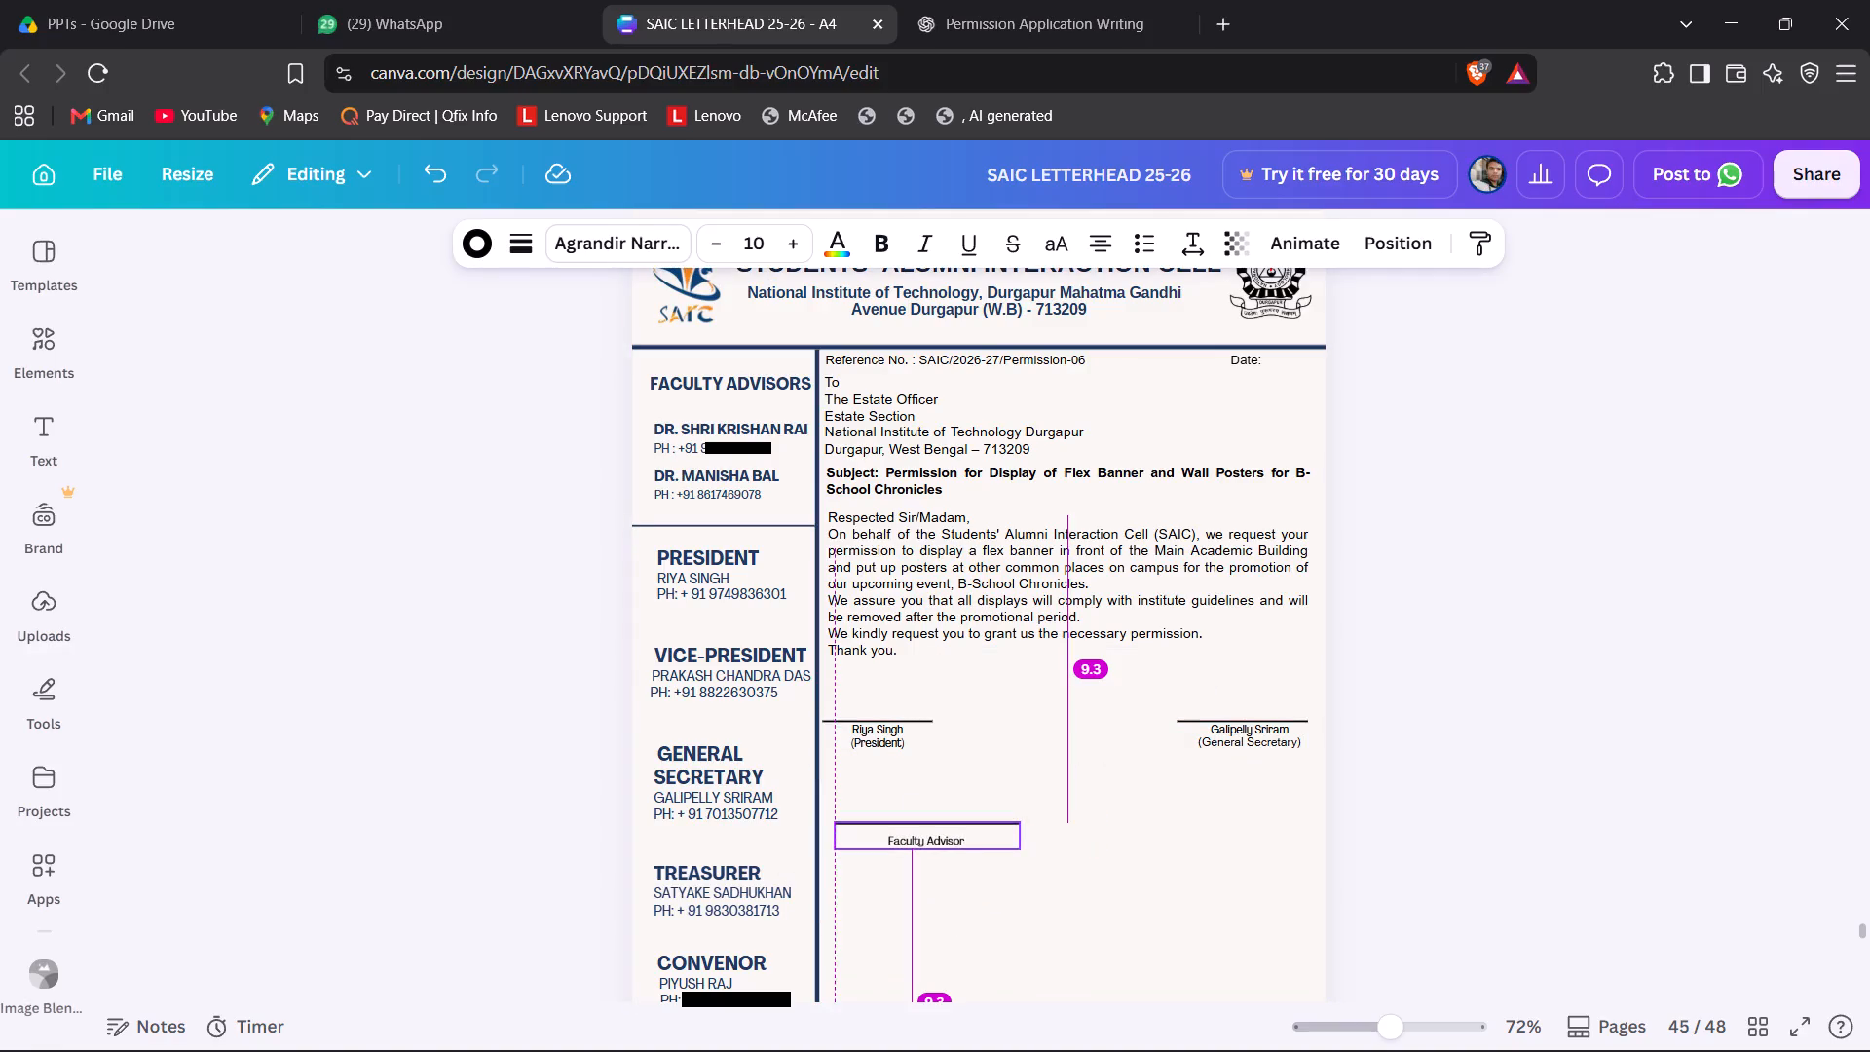
pyautogui.moveTo(955, 827); pyautogui.dragTo(938, 831)
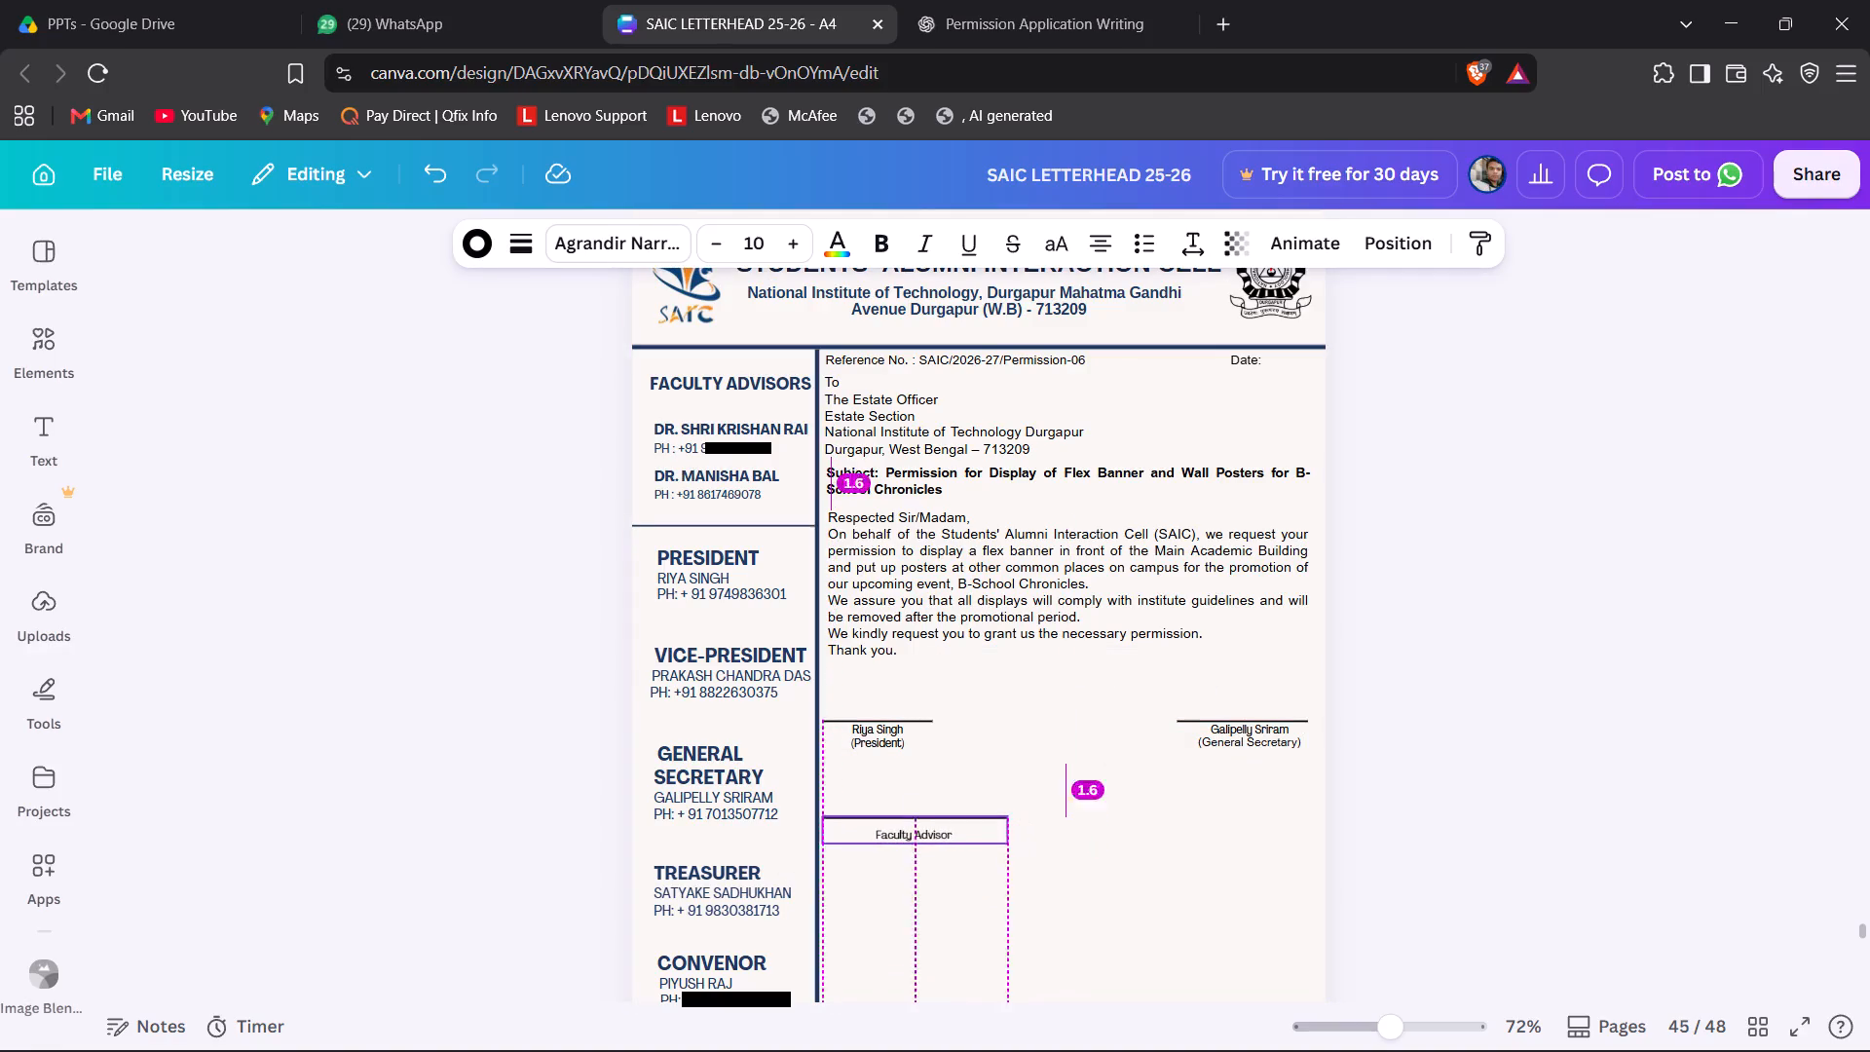
pyautogui.moveTo(938, 831); pyautogui.dragTo(941, 824)
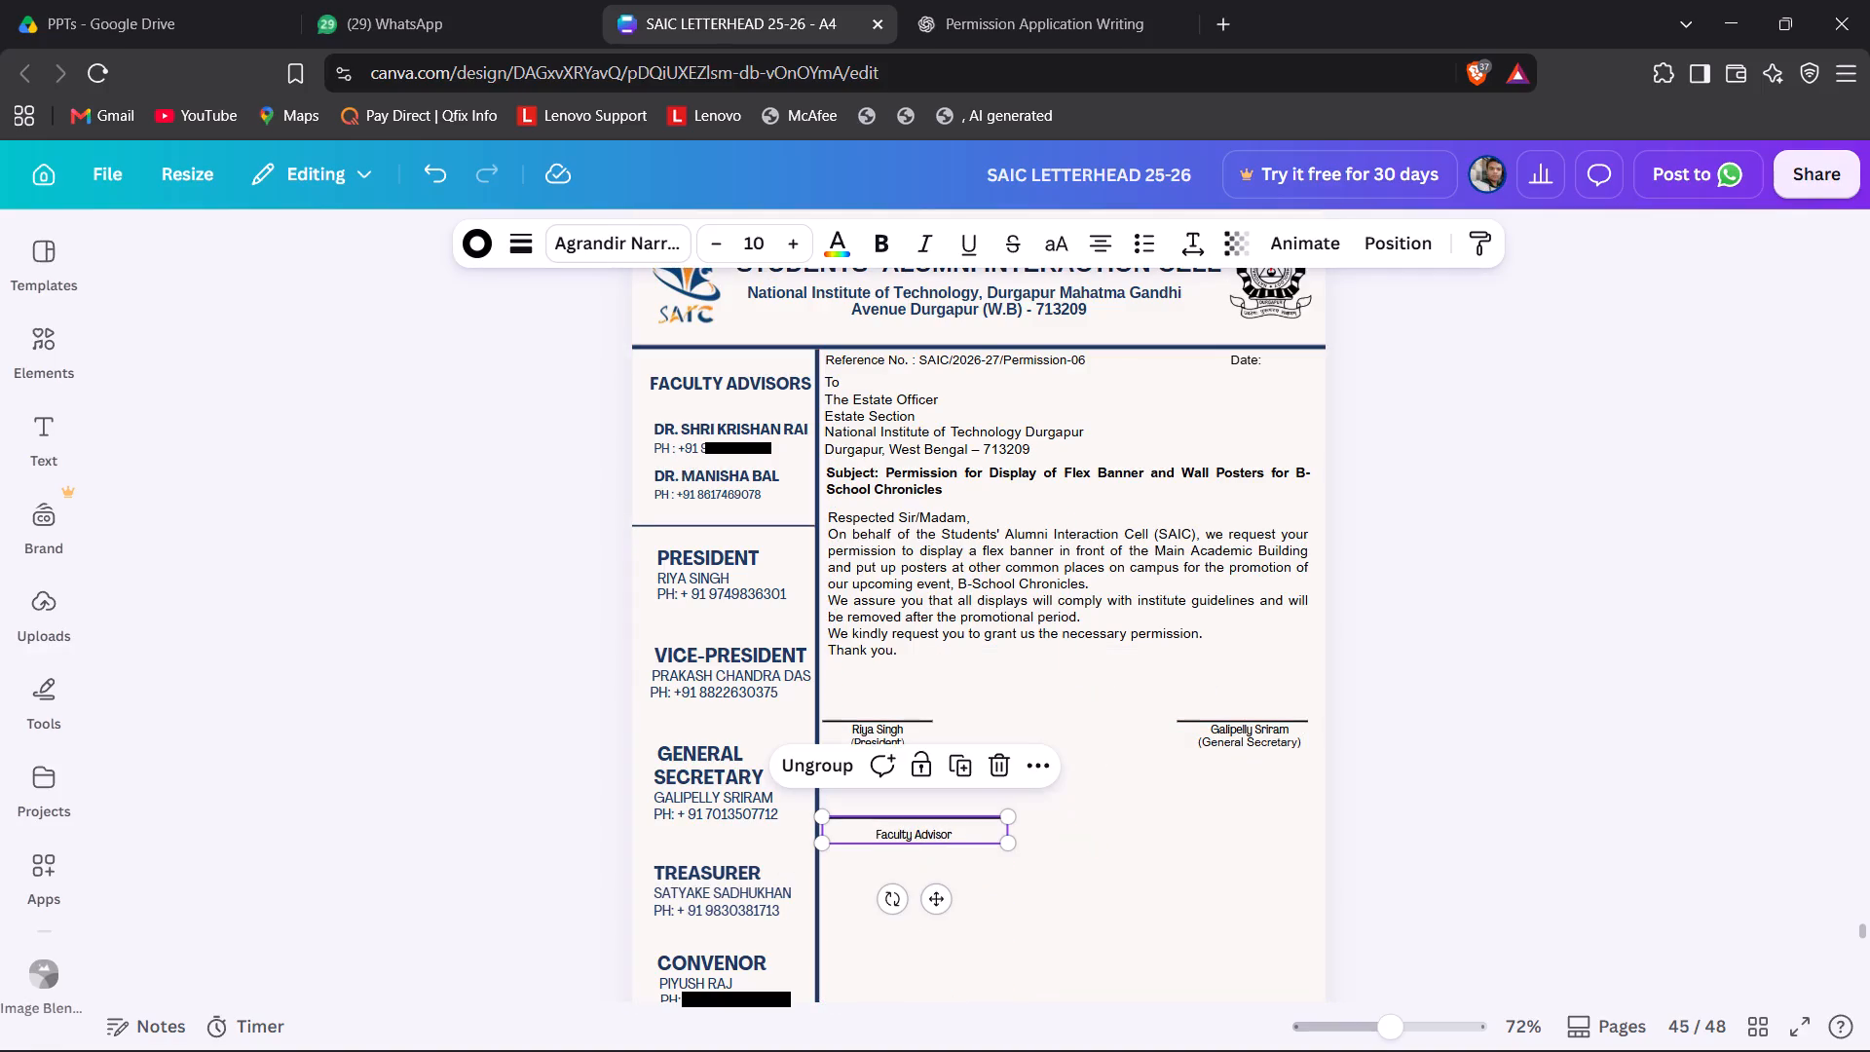
pyautogui.click(1465, 712)
# Delete the Chief Warden signature line from the page 45 letter.
pyautogui.scroll(-1, 1465, 712)
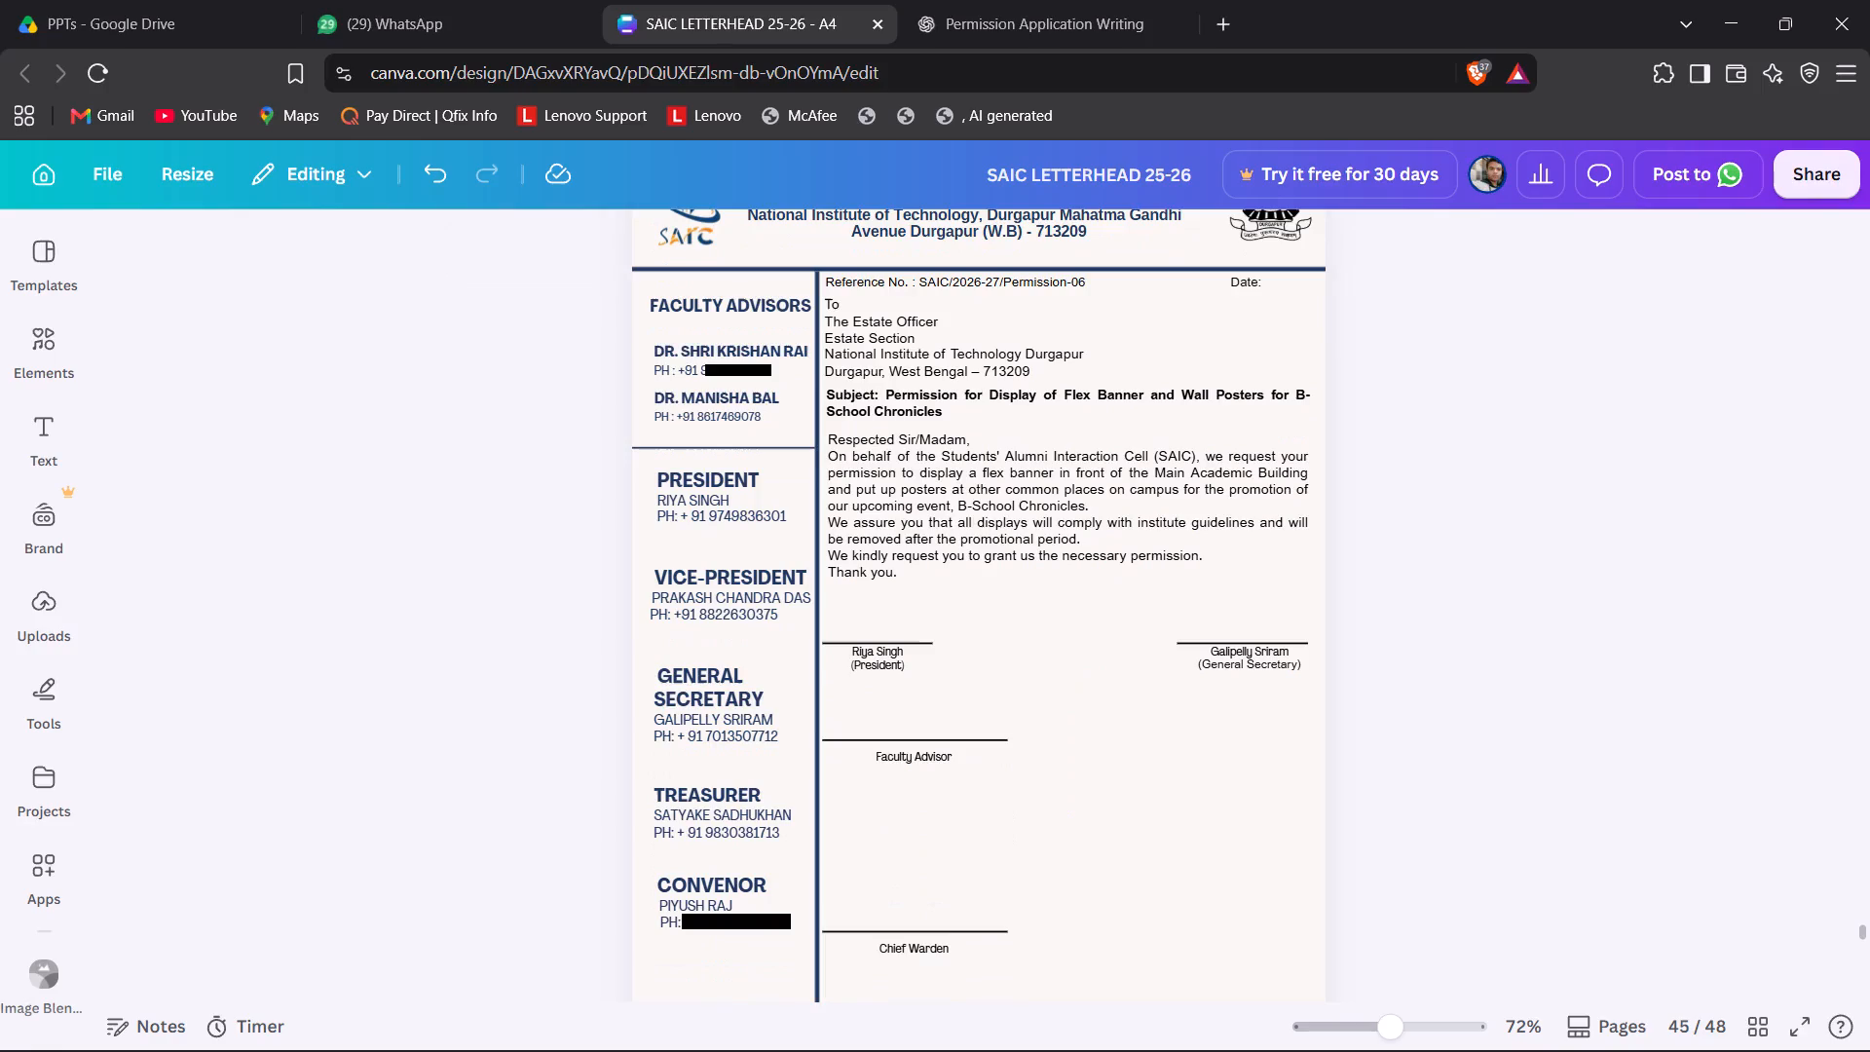
pyautogui.scroll(1, 1465, 712)
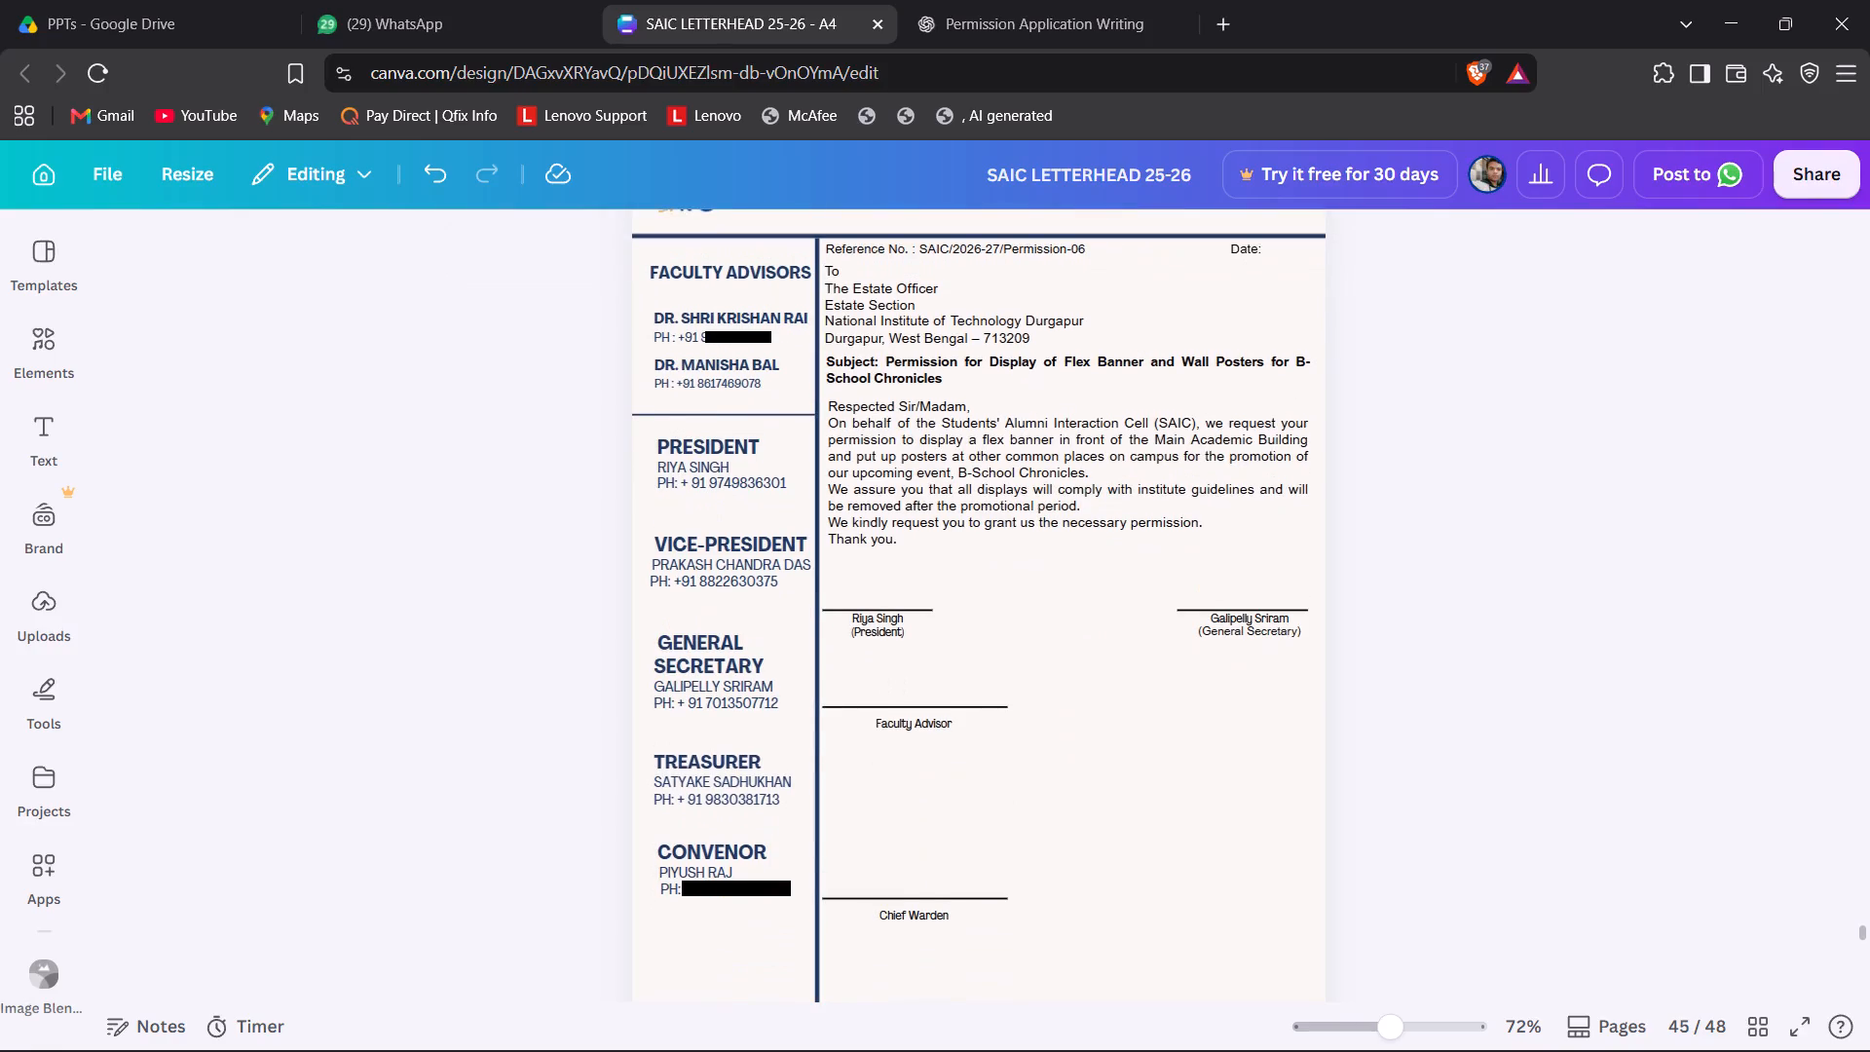
pyautogui.scroll(1, 1465, 712)
pyautogui.click(879, 963)
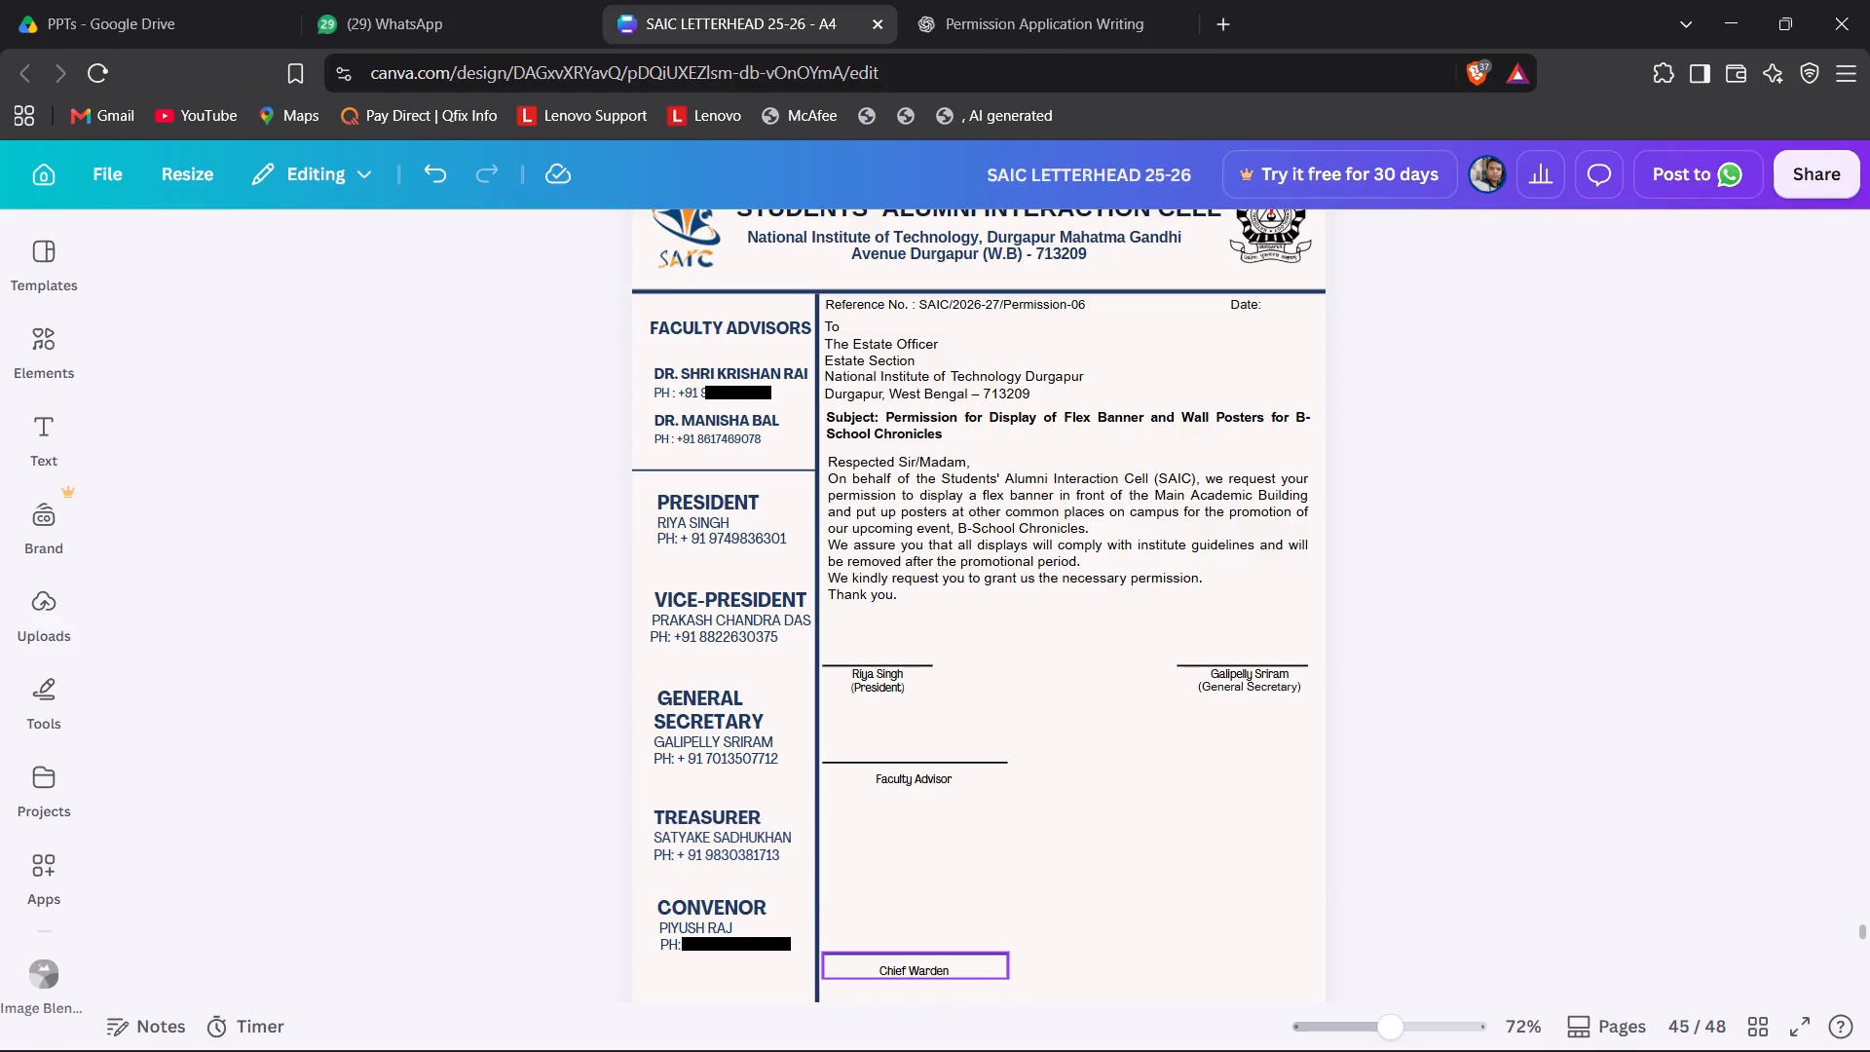
pyautogui.press('Delete')
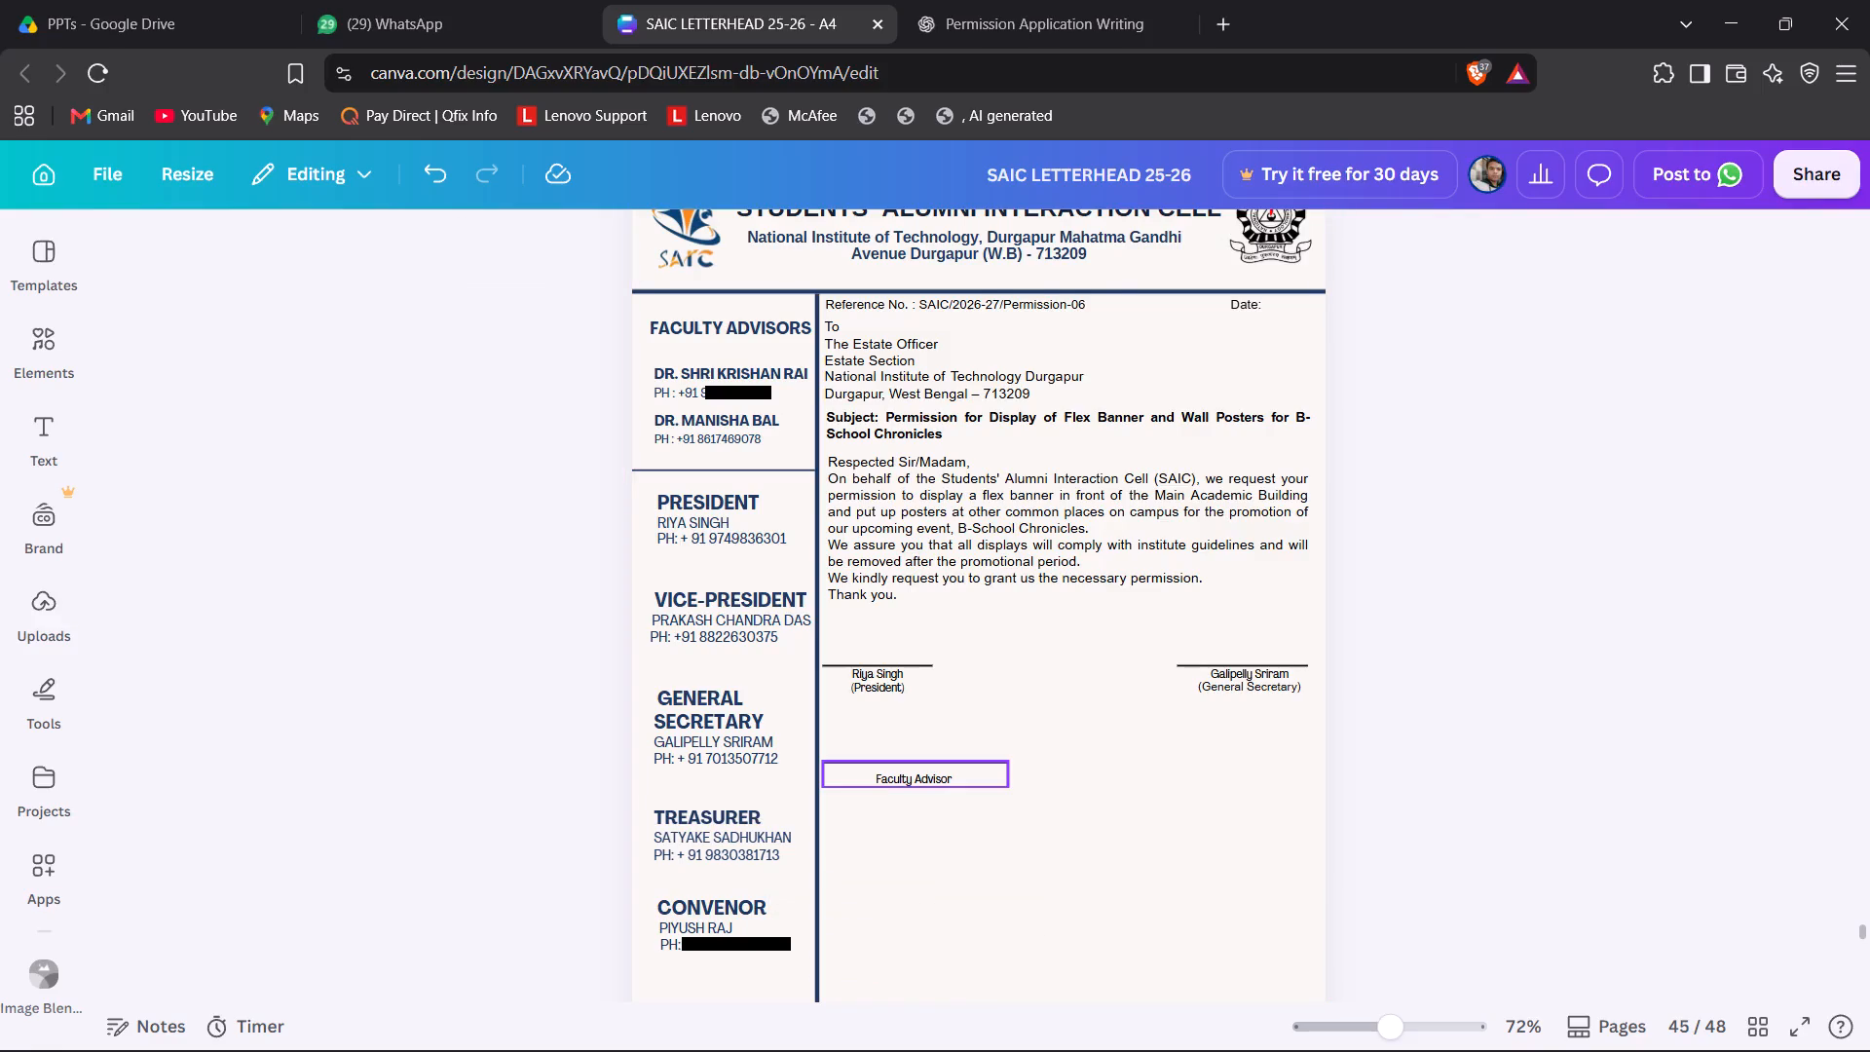
# Lower the Faculty Advisor signature line slightly to leave more space below the President's signature, keeping the left alignment.
pyautogui.moveTo(892, 765); pyautogui.dragTo(896, 793)
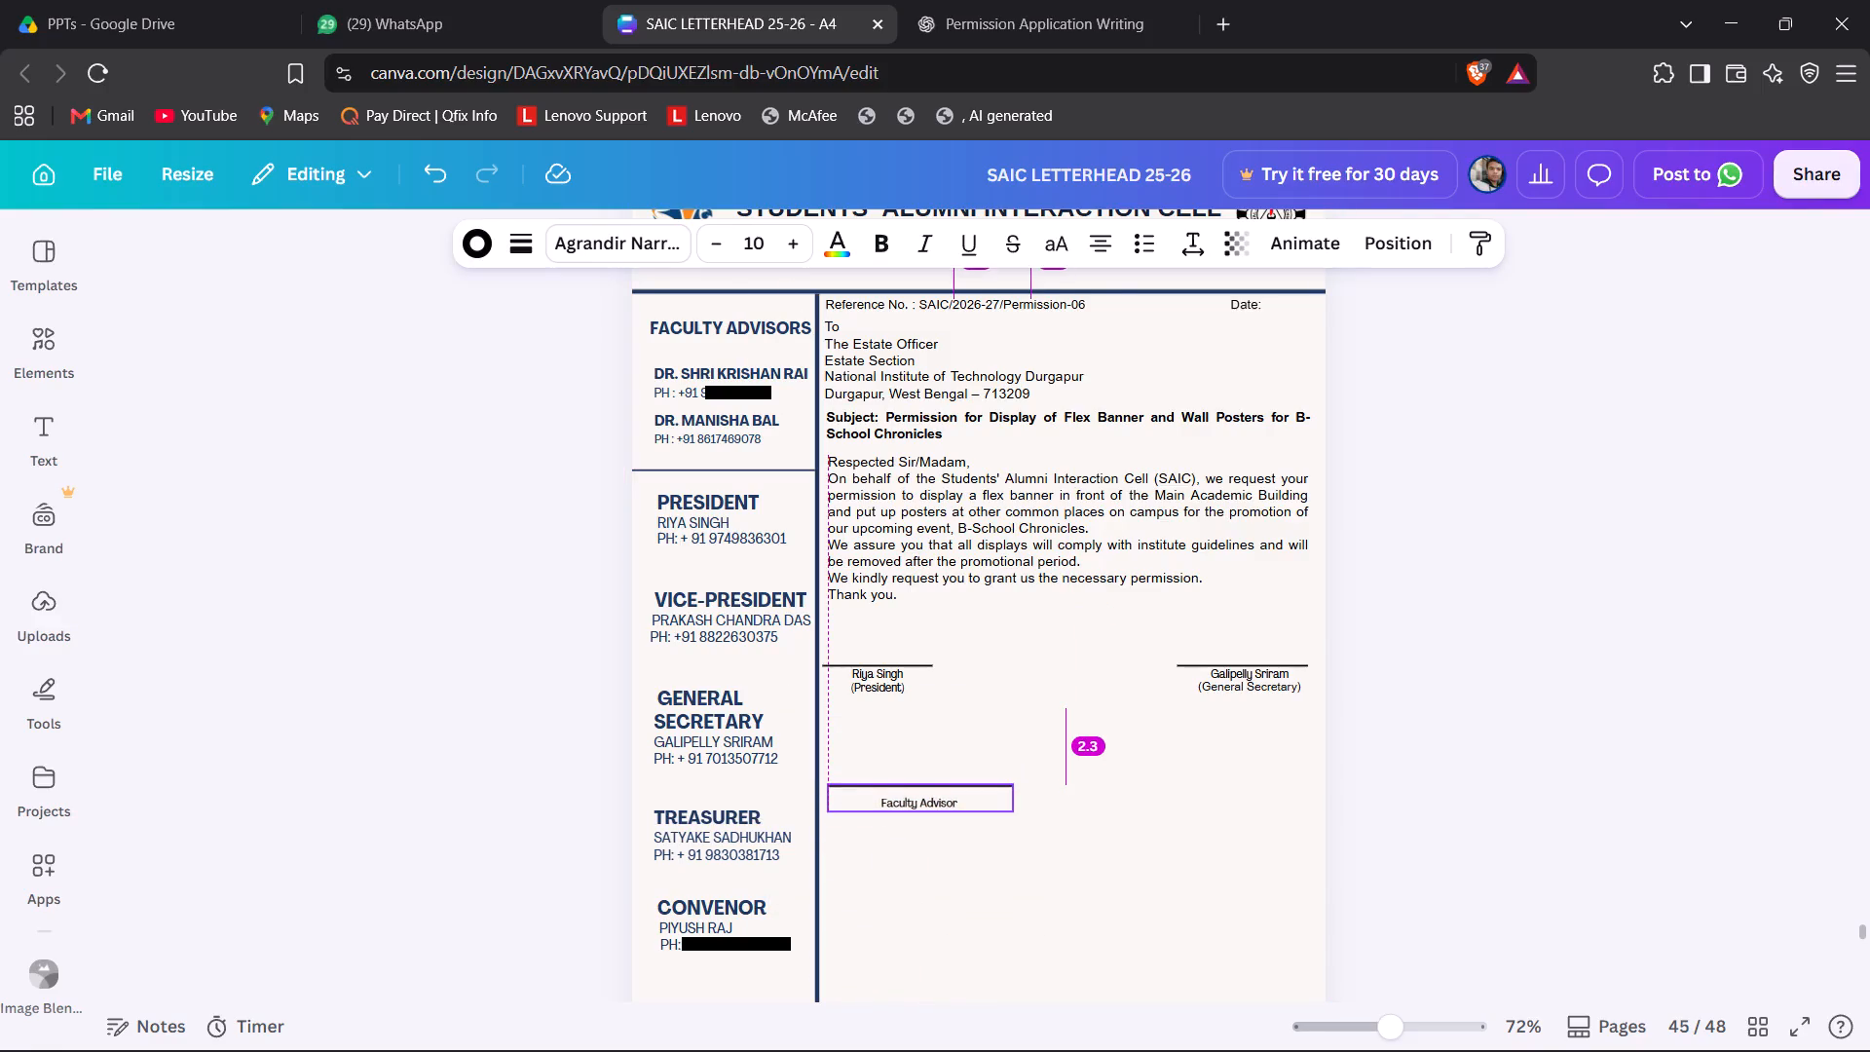
pyautogui.moveTo(896, 793); pyautogui.dragTo(885, 801)
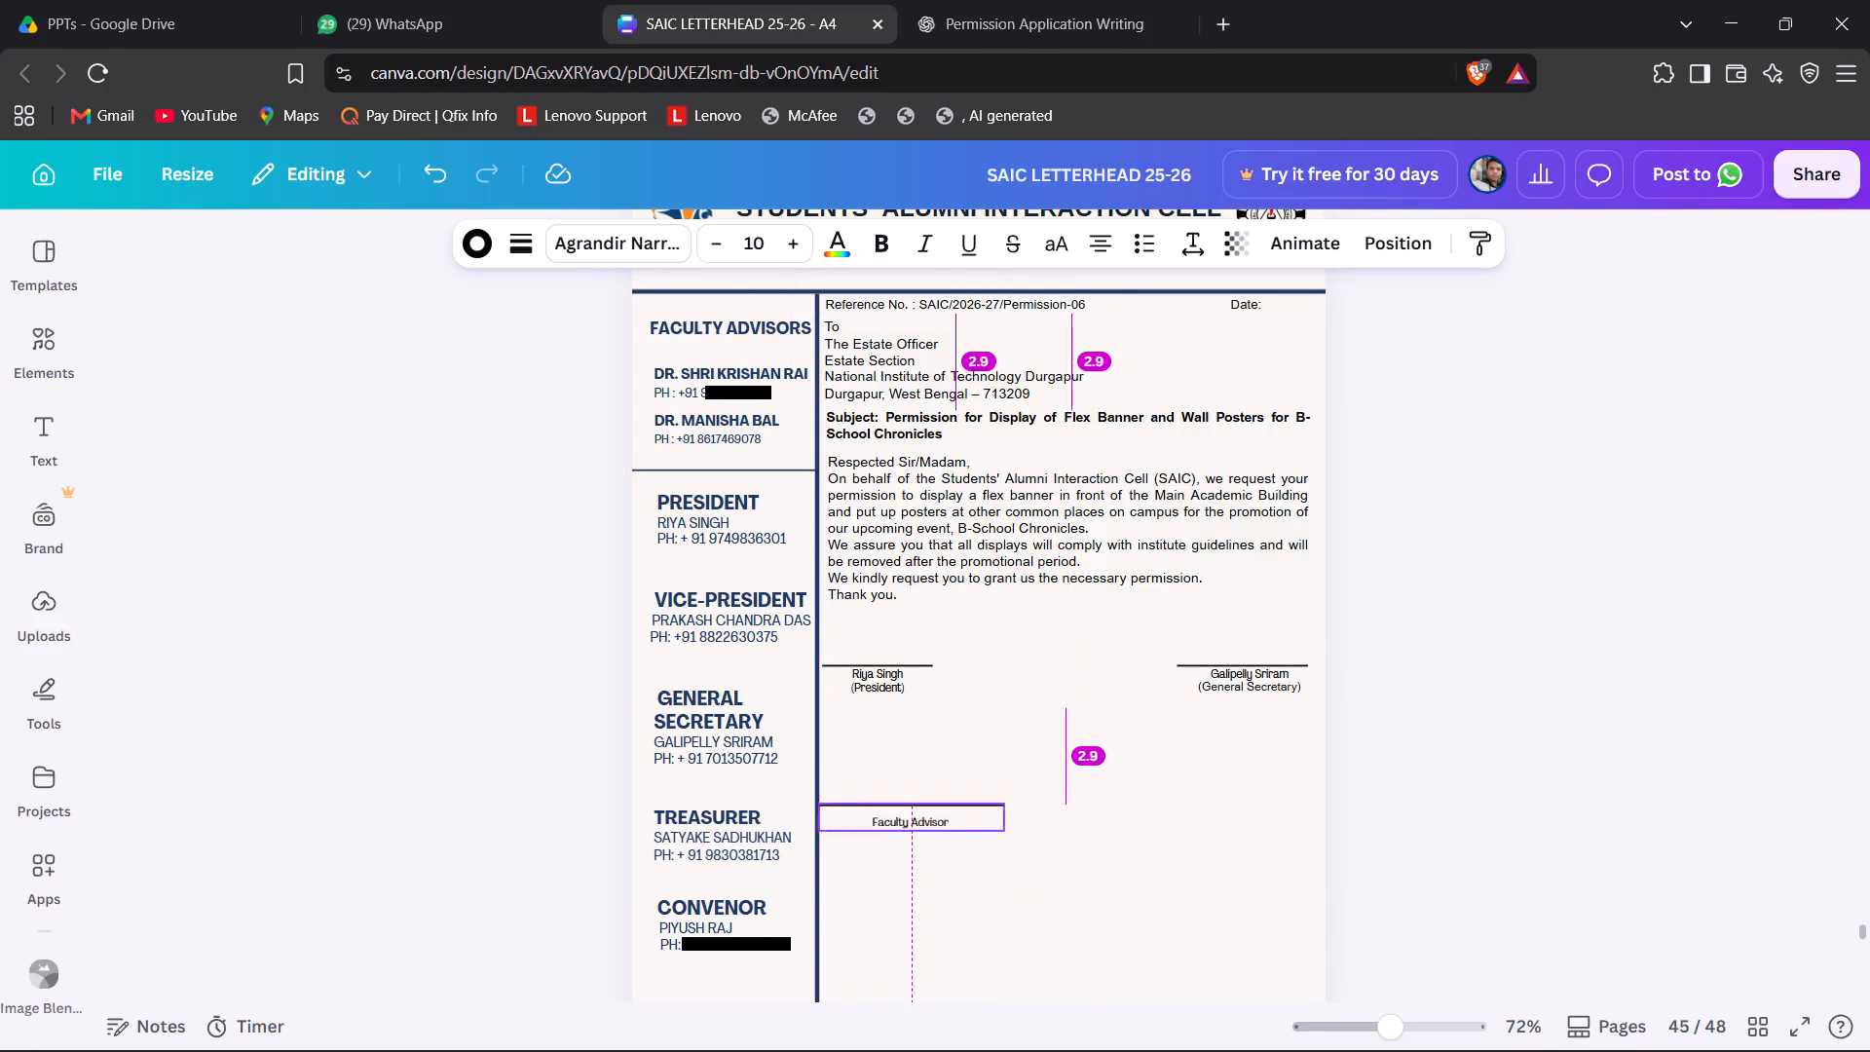
pyautogui.moveTo(885, 801); pyautogui.dragTo(892, 804)
pyautogui.click(1446, 750)
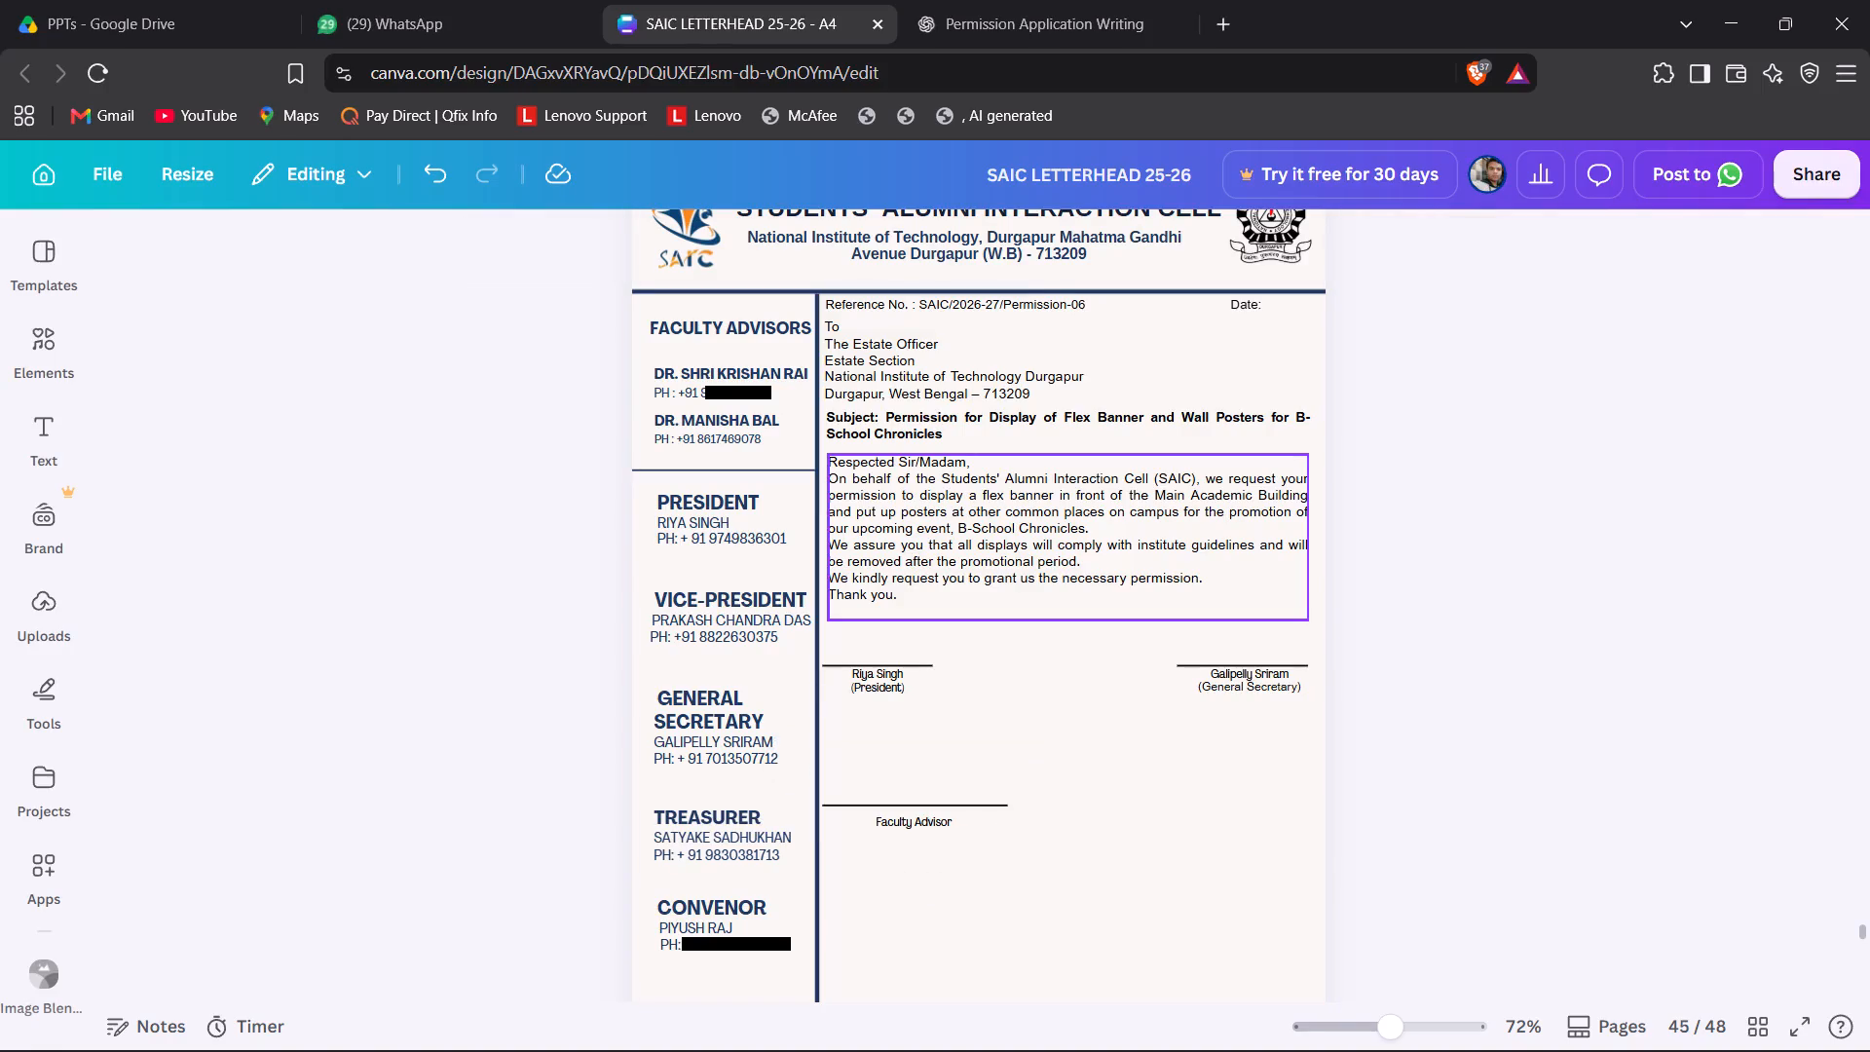
# Make "Main Academic Building" bold in the letter's body text.
pyautogui.click(982, 495)
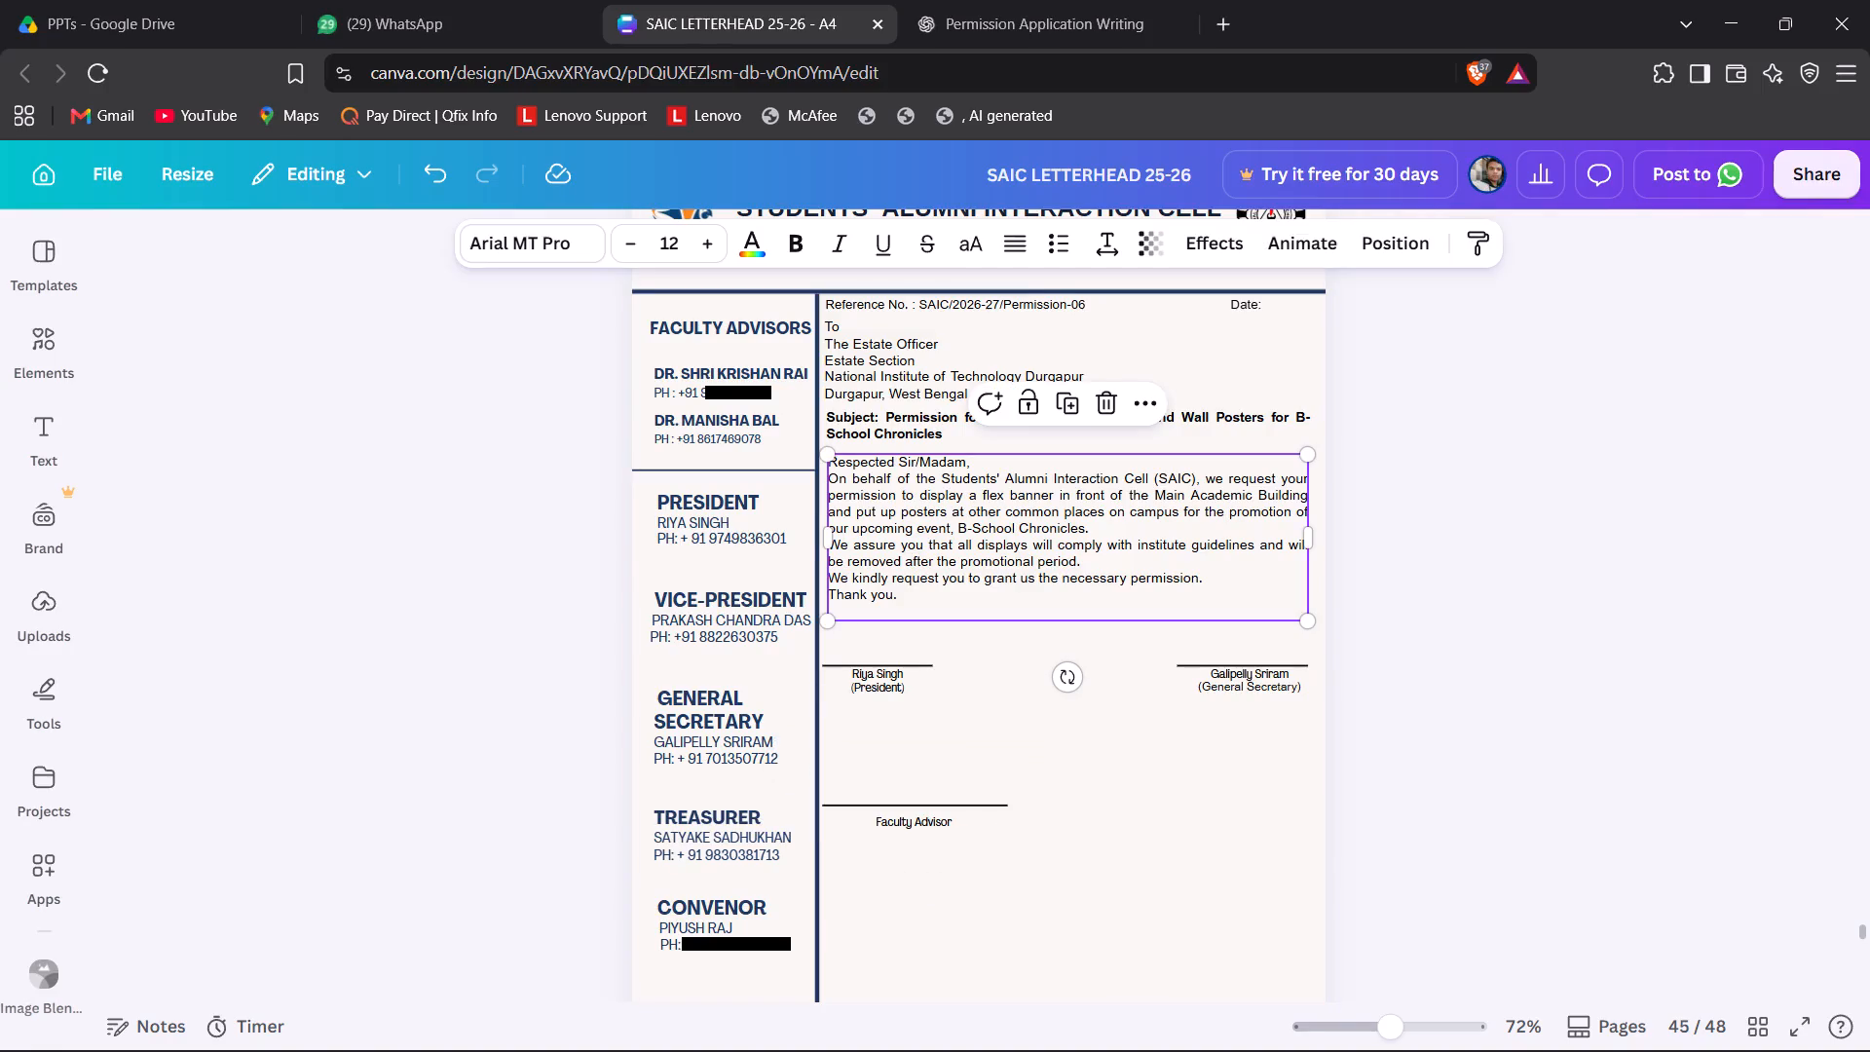
pyautogui.doubleClick(1154, 492)
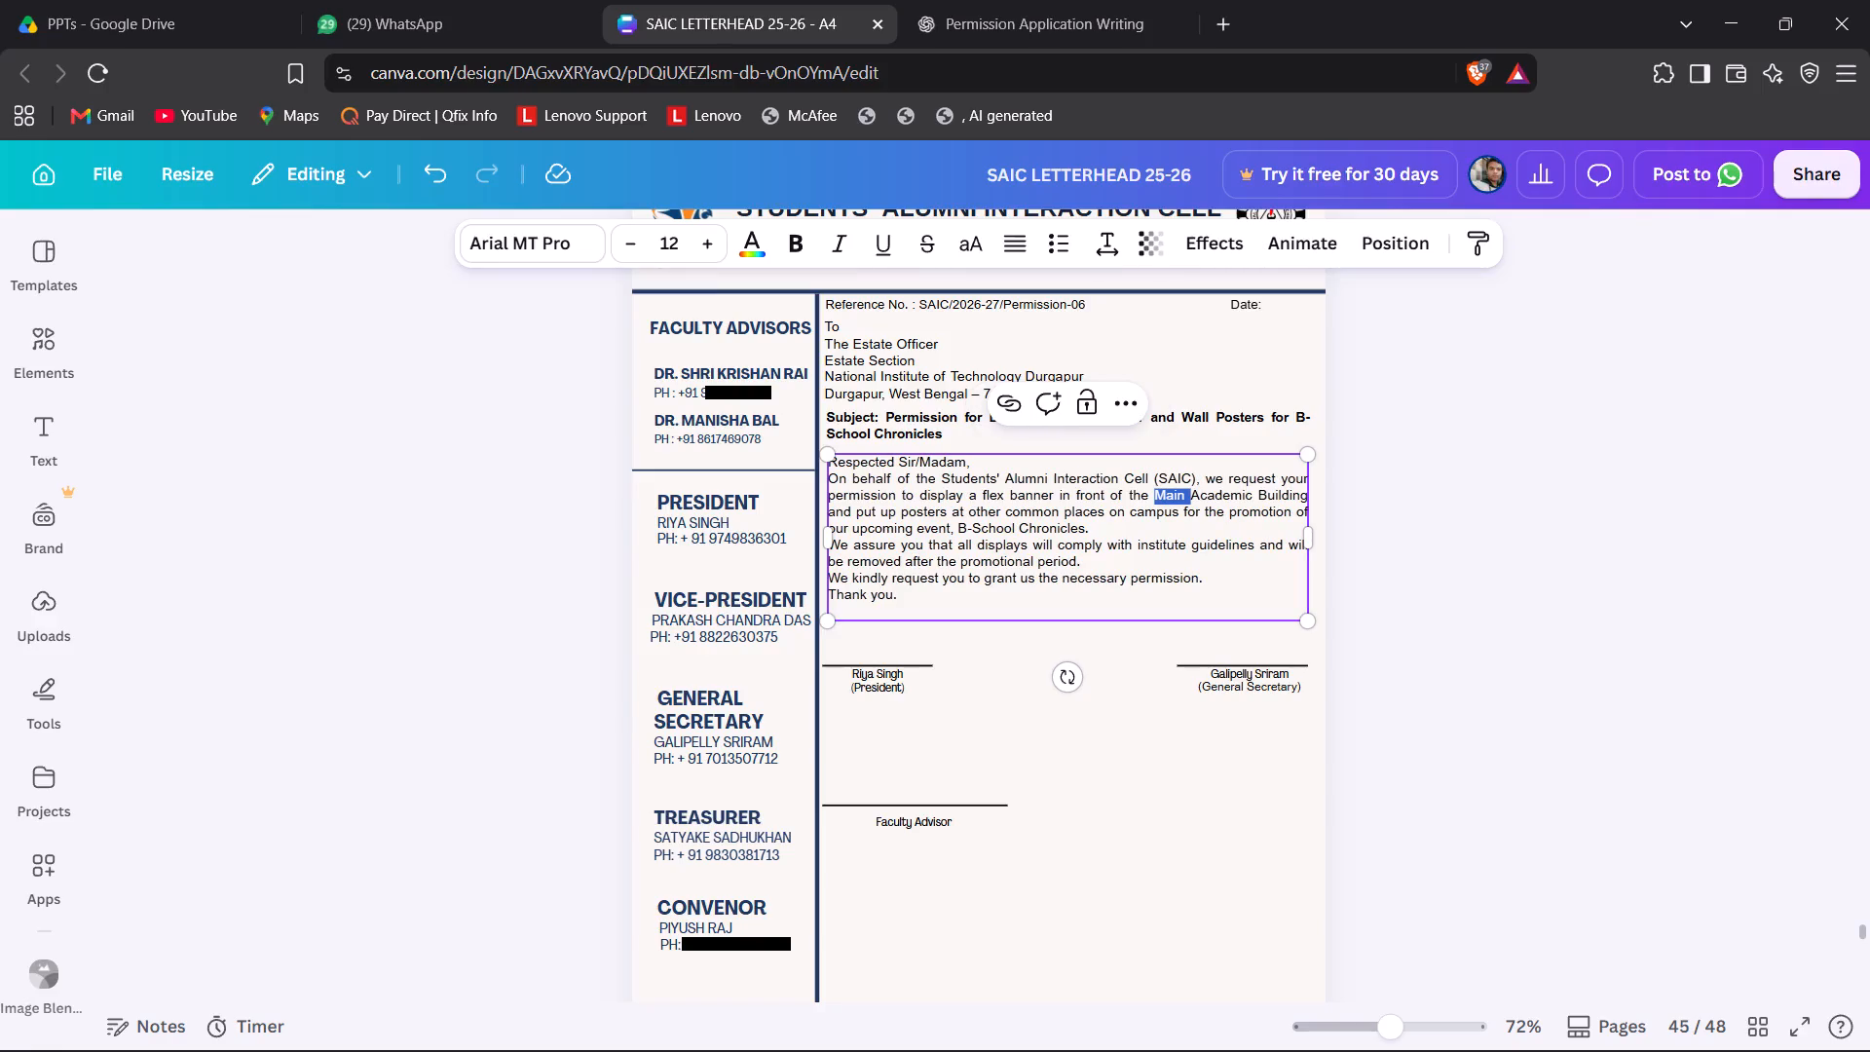
pyautogui.click(1155, 502)
pyautogui.click(1154, 496)
pyautogui.moveTo(1154, 496); pyautogui.dragTo(1305, 501)
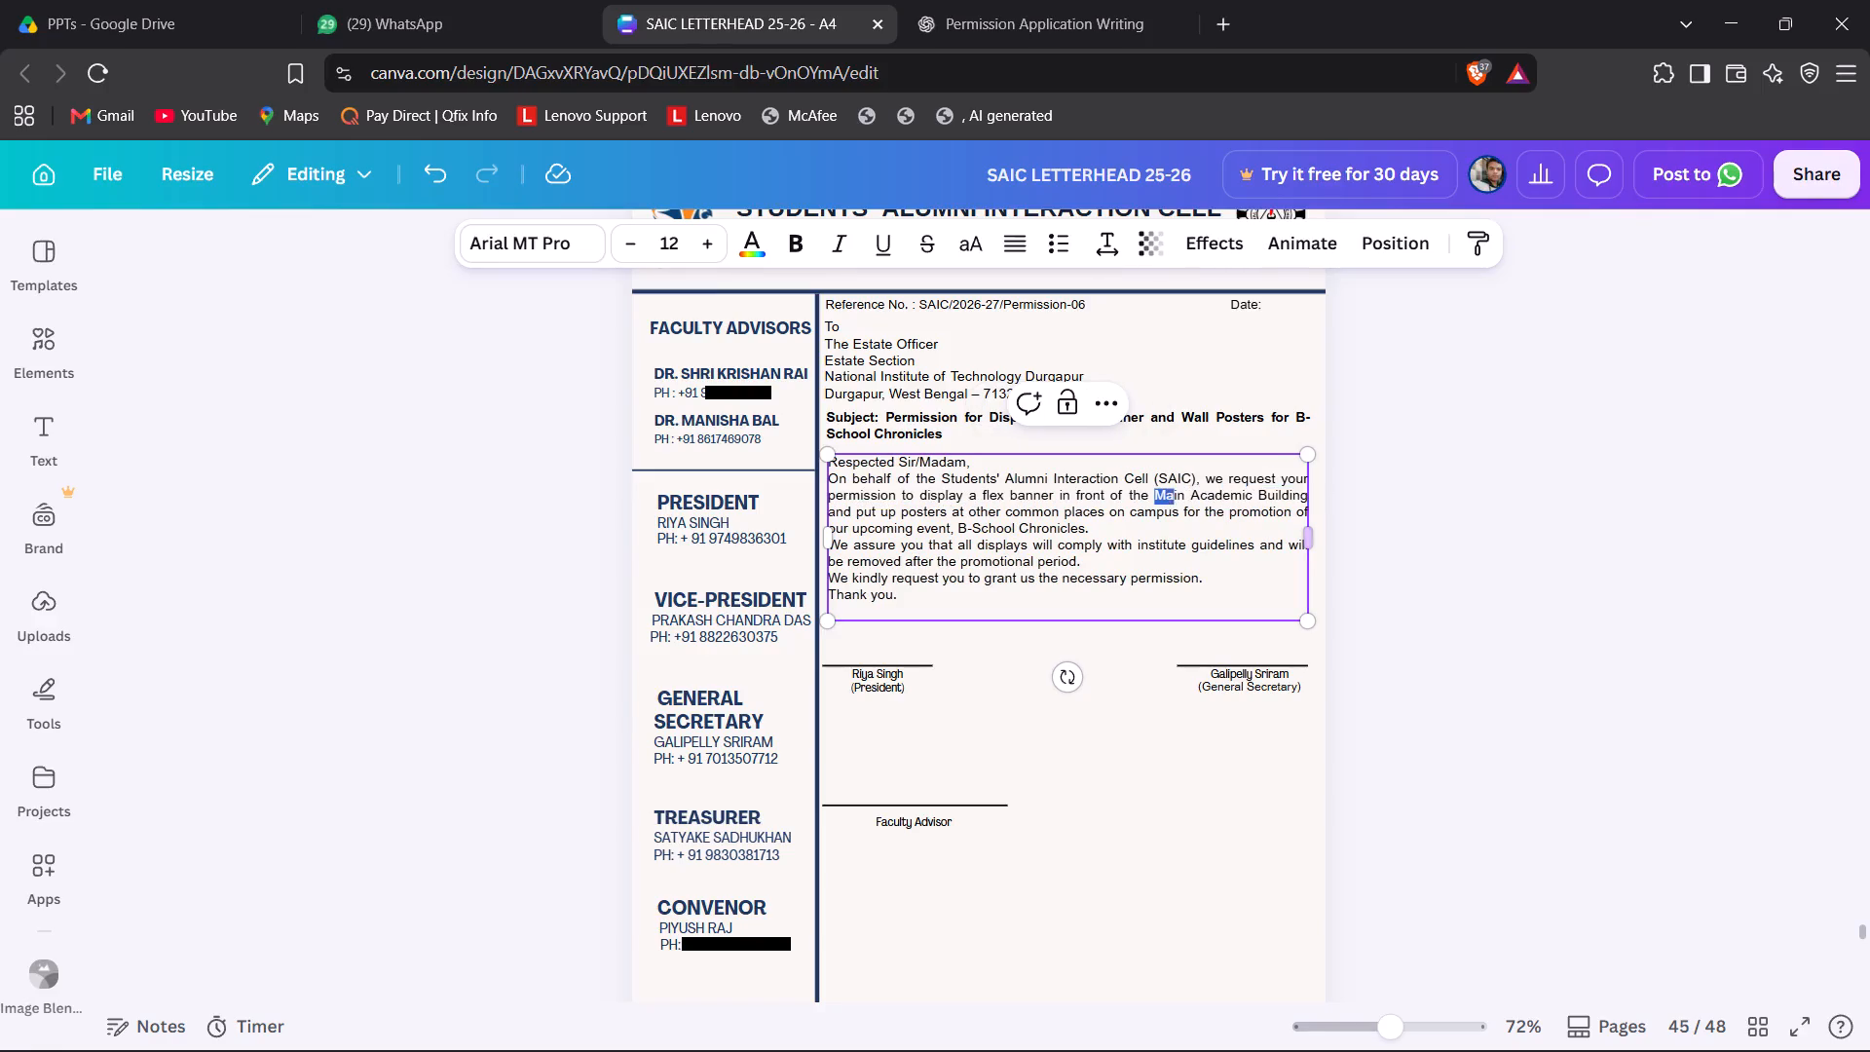
pyautogui.moveTo(1305, 501); pyautogui.dragTo(1306, 501)
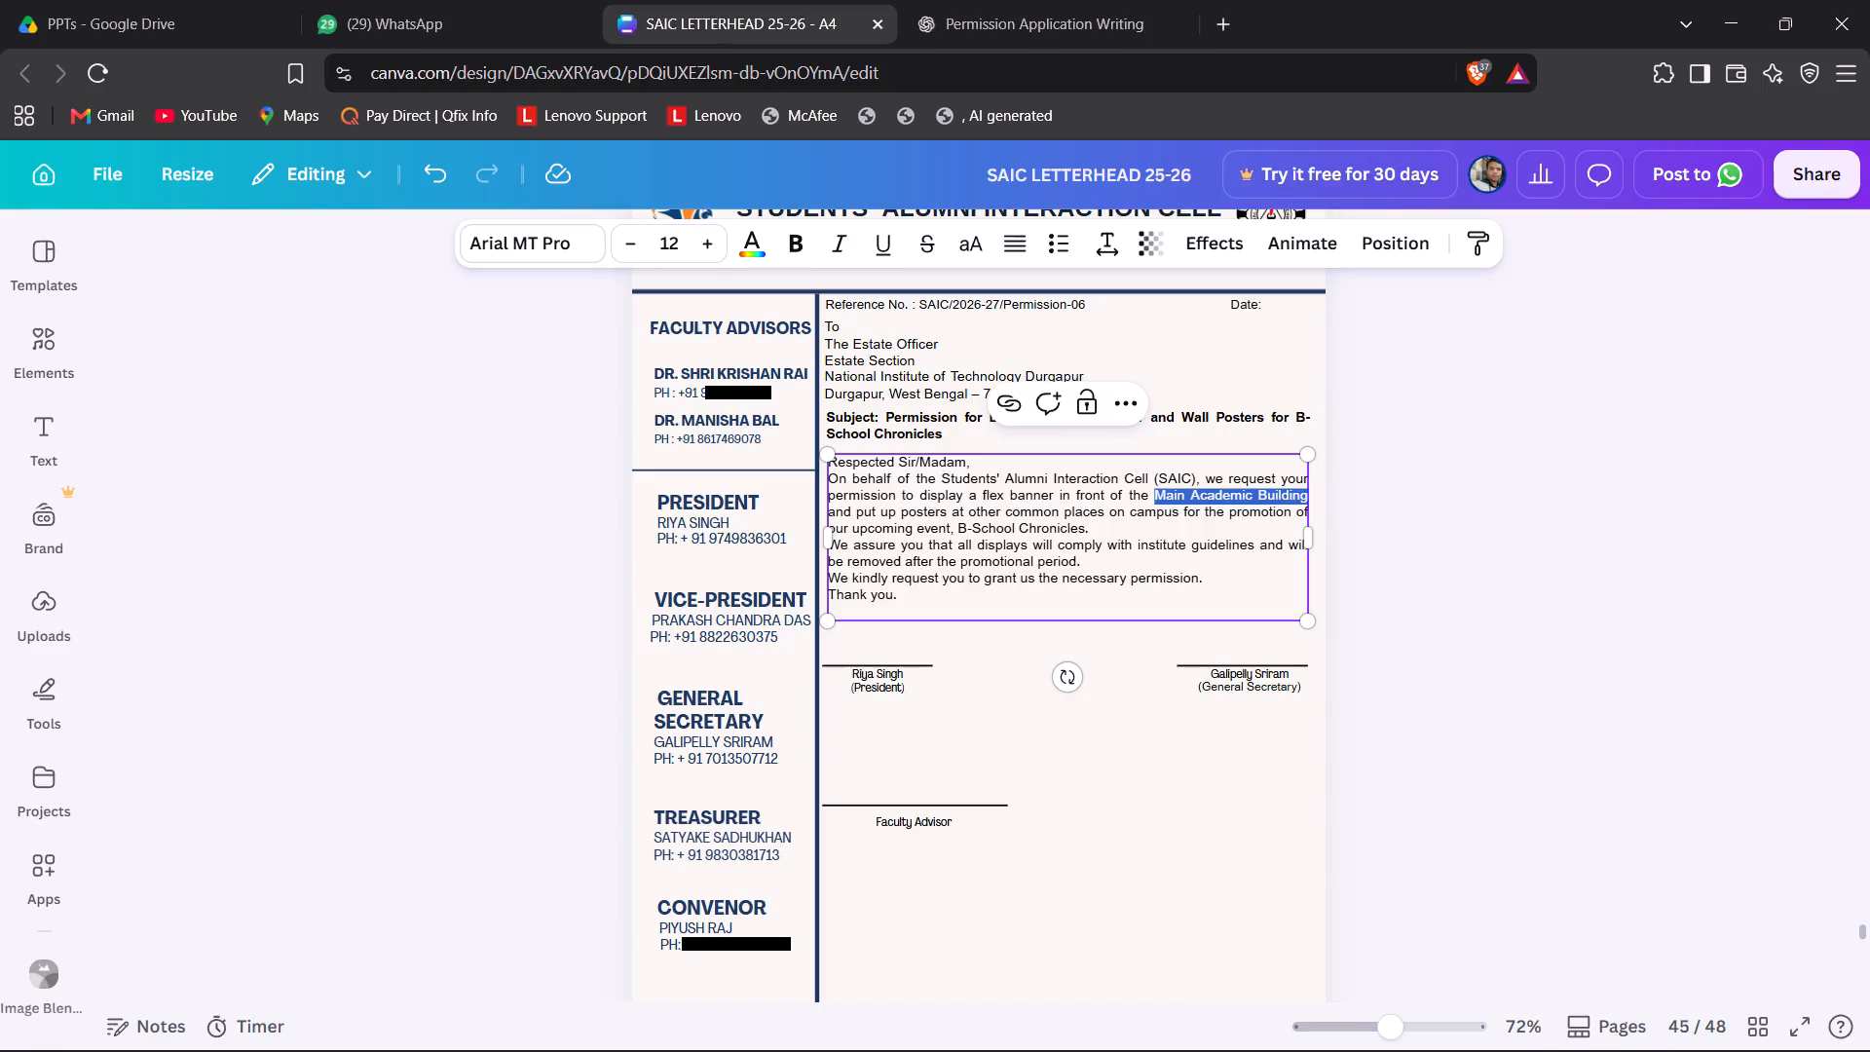
pyautogui.click(808, 254)
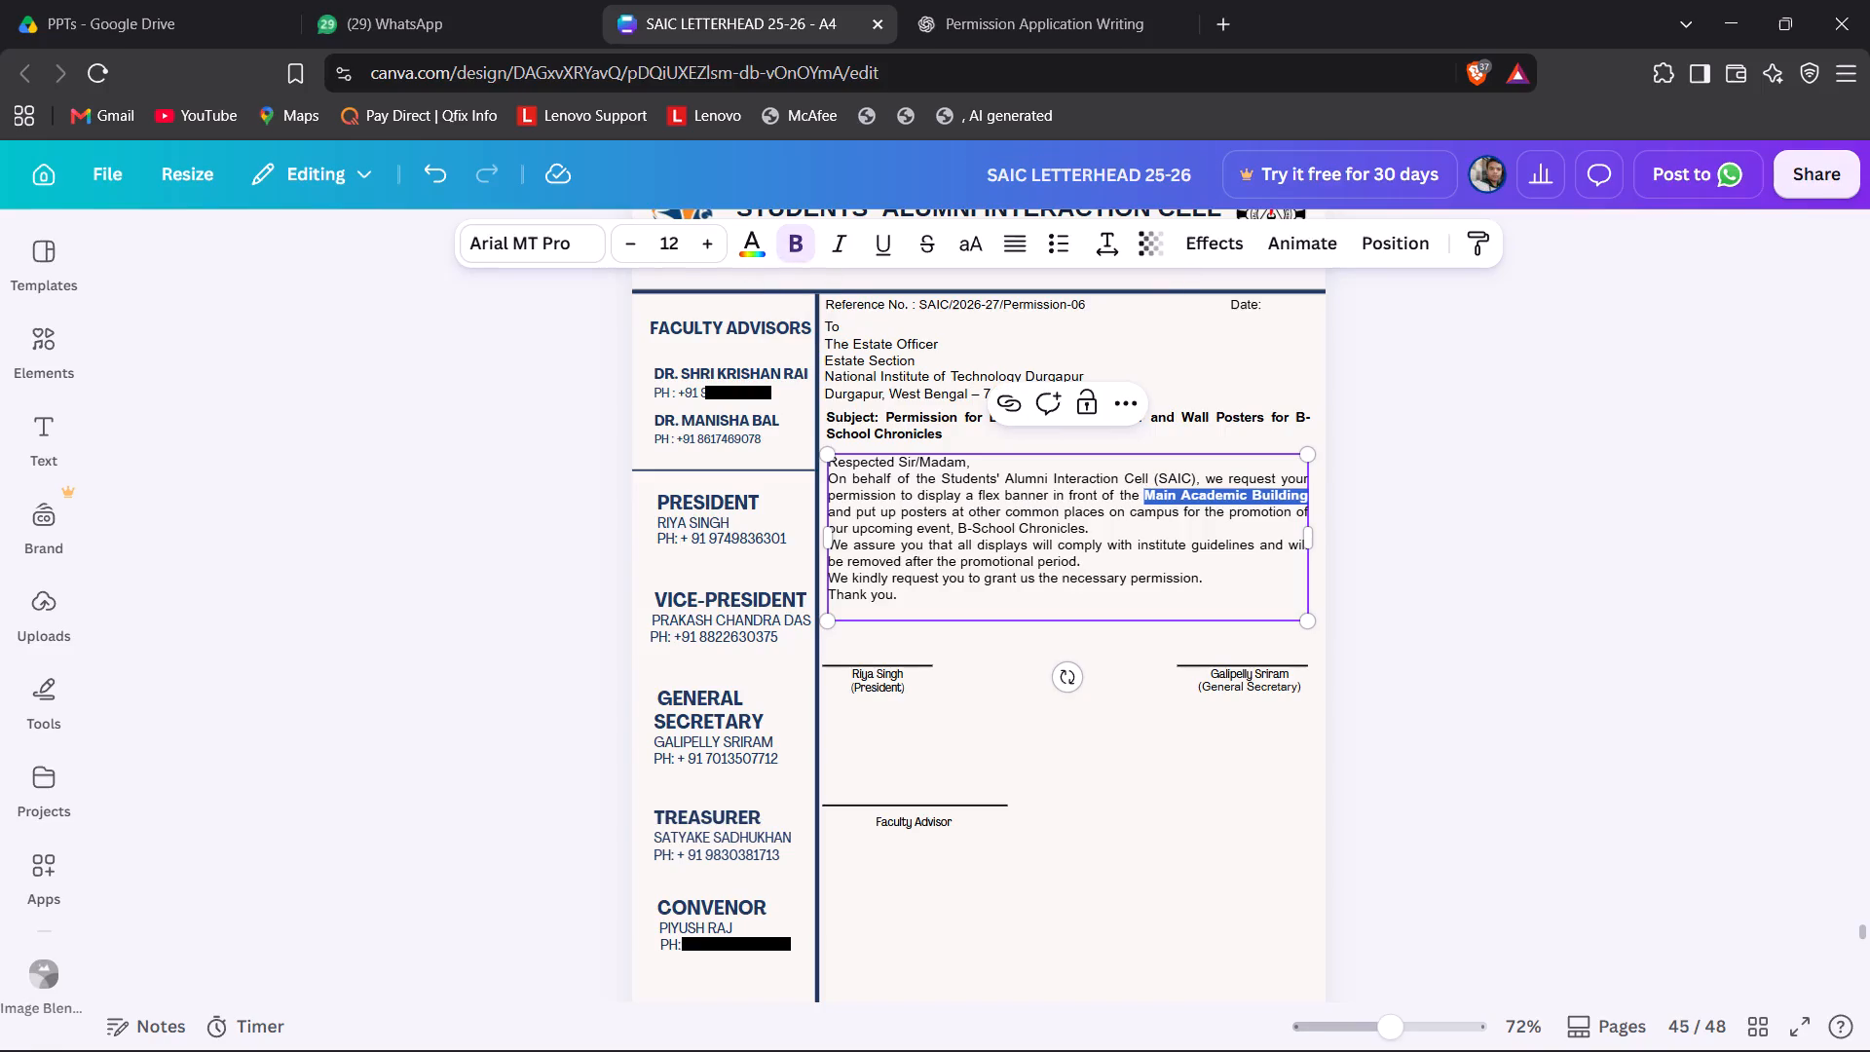
pyautogui.click(884, 507)
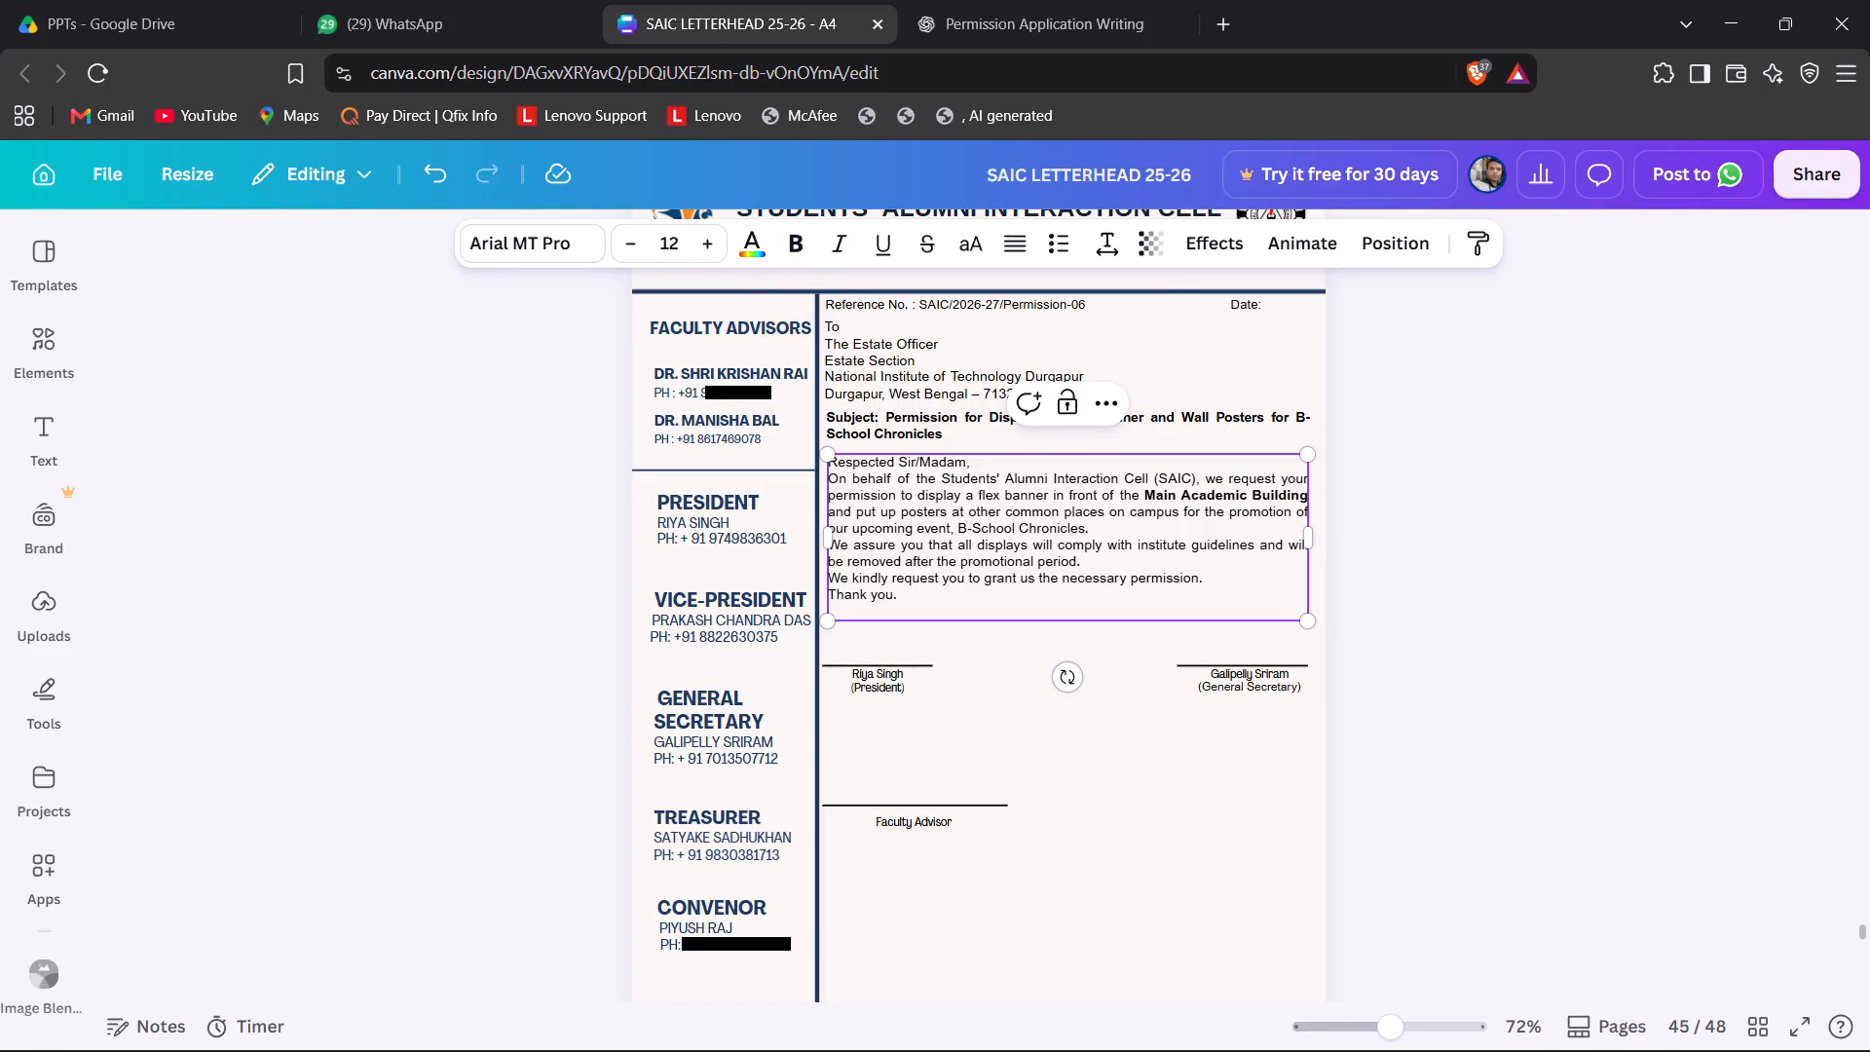
# Make "B-School Chronicles." bold at the end of the body's first paragraph.
pyautogui.moveTo(954, 527); pyautogui.dragTo(1081, 525)
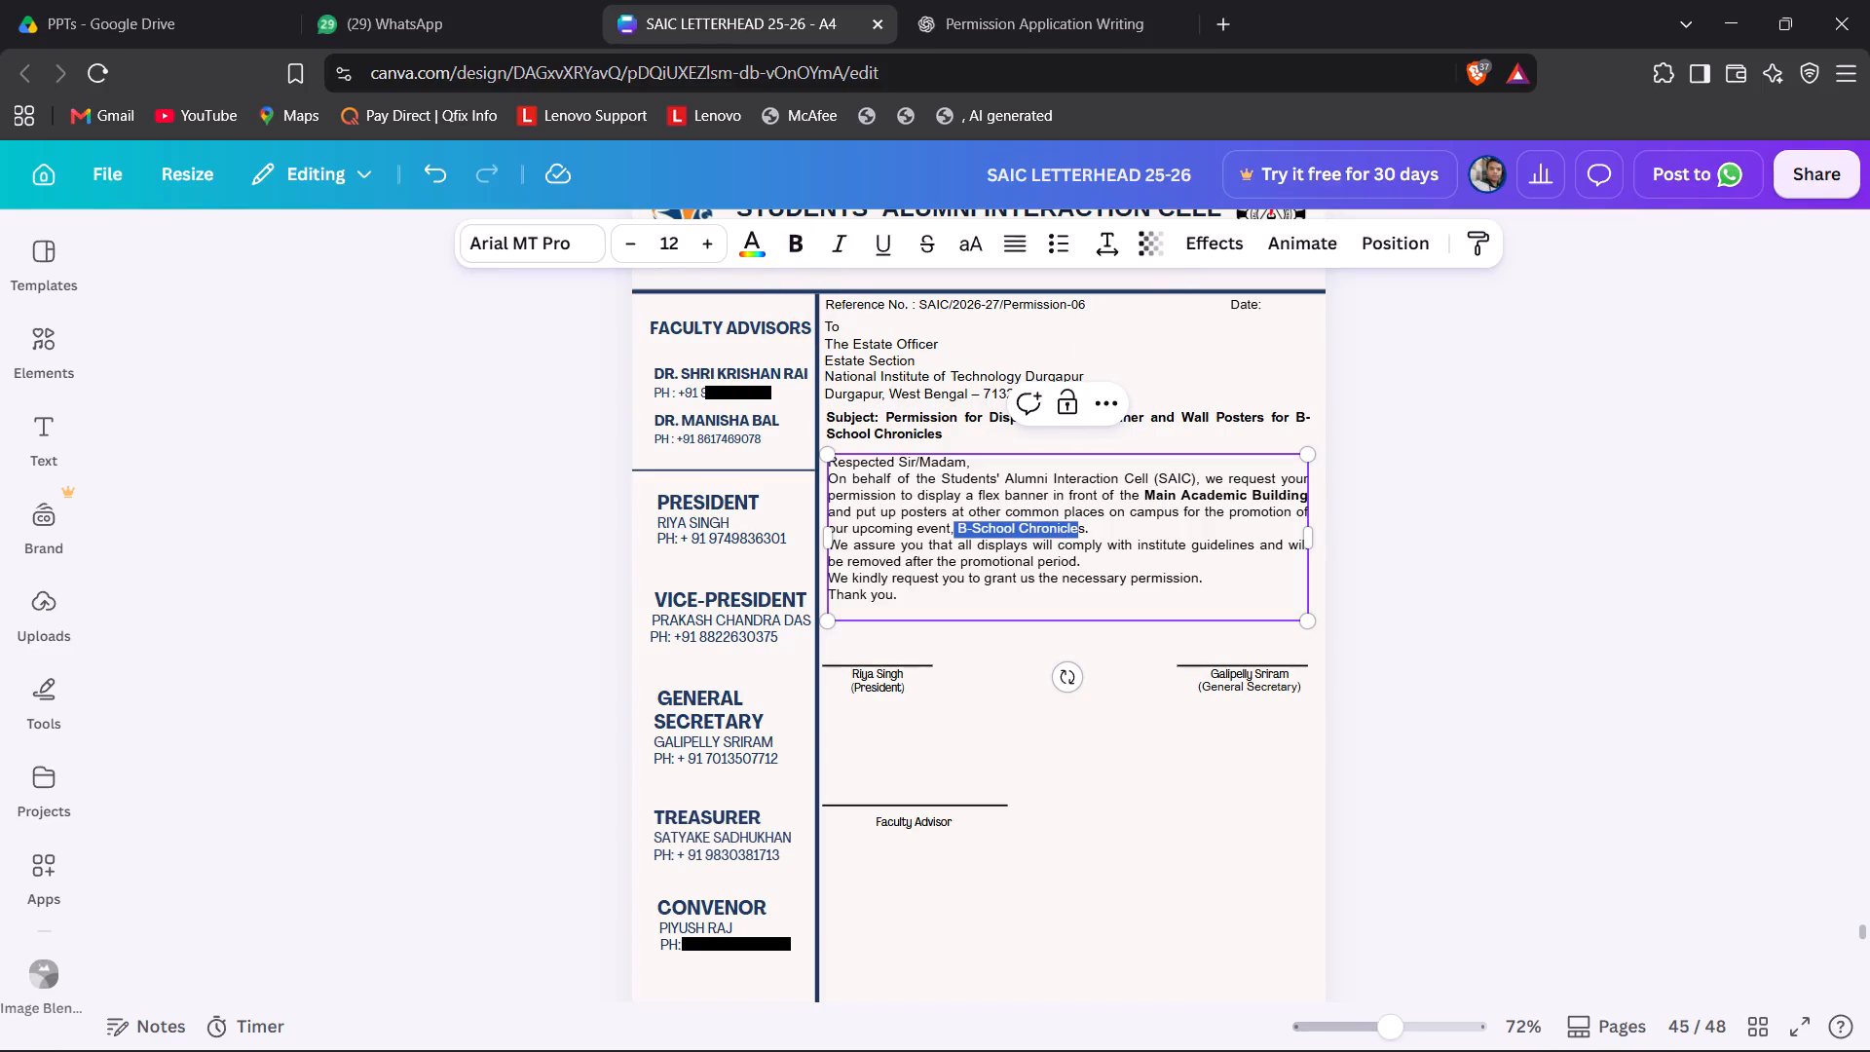
pyautogui.moveTo(1081, 525); pyautogui.dragTo(1097, 526)
pyautogui.click(801, 235)
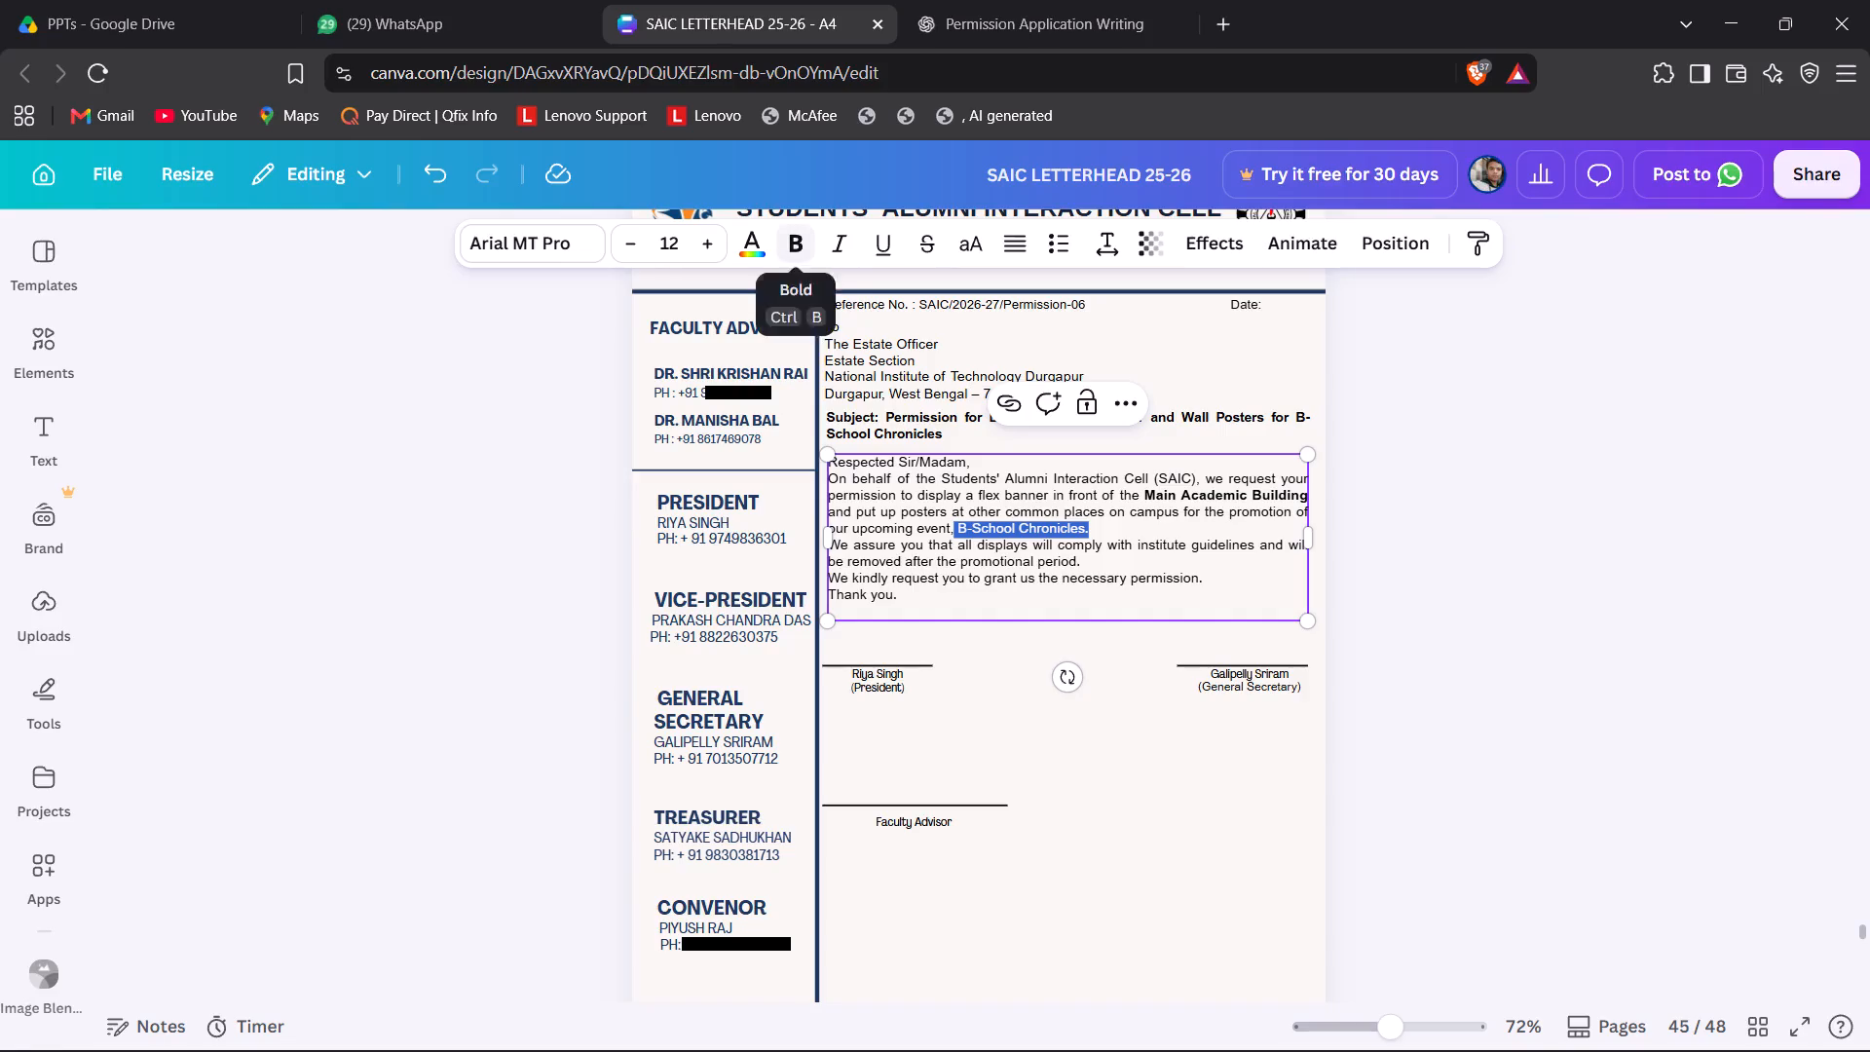
pyautogui.click(1541, 507)
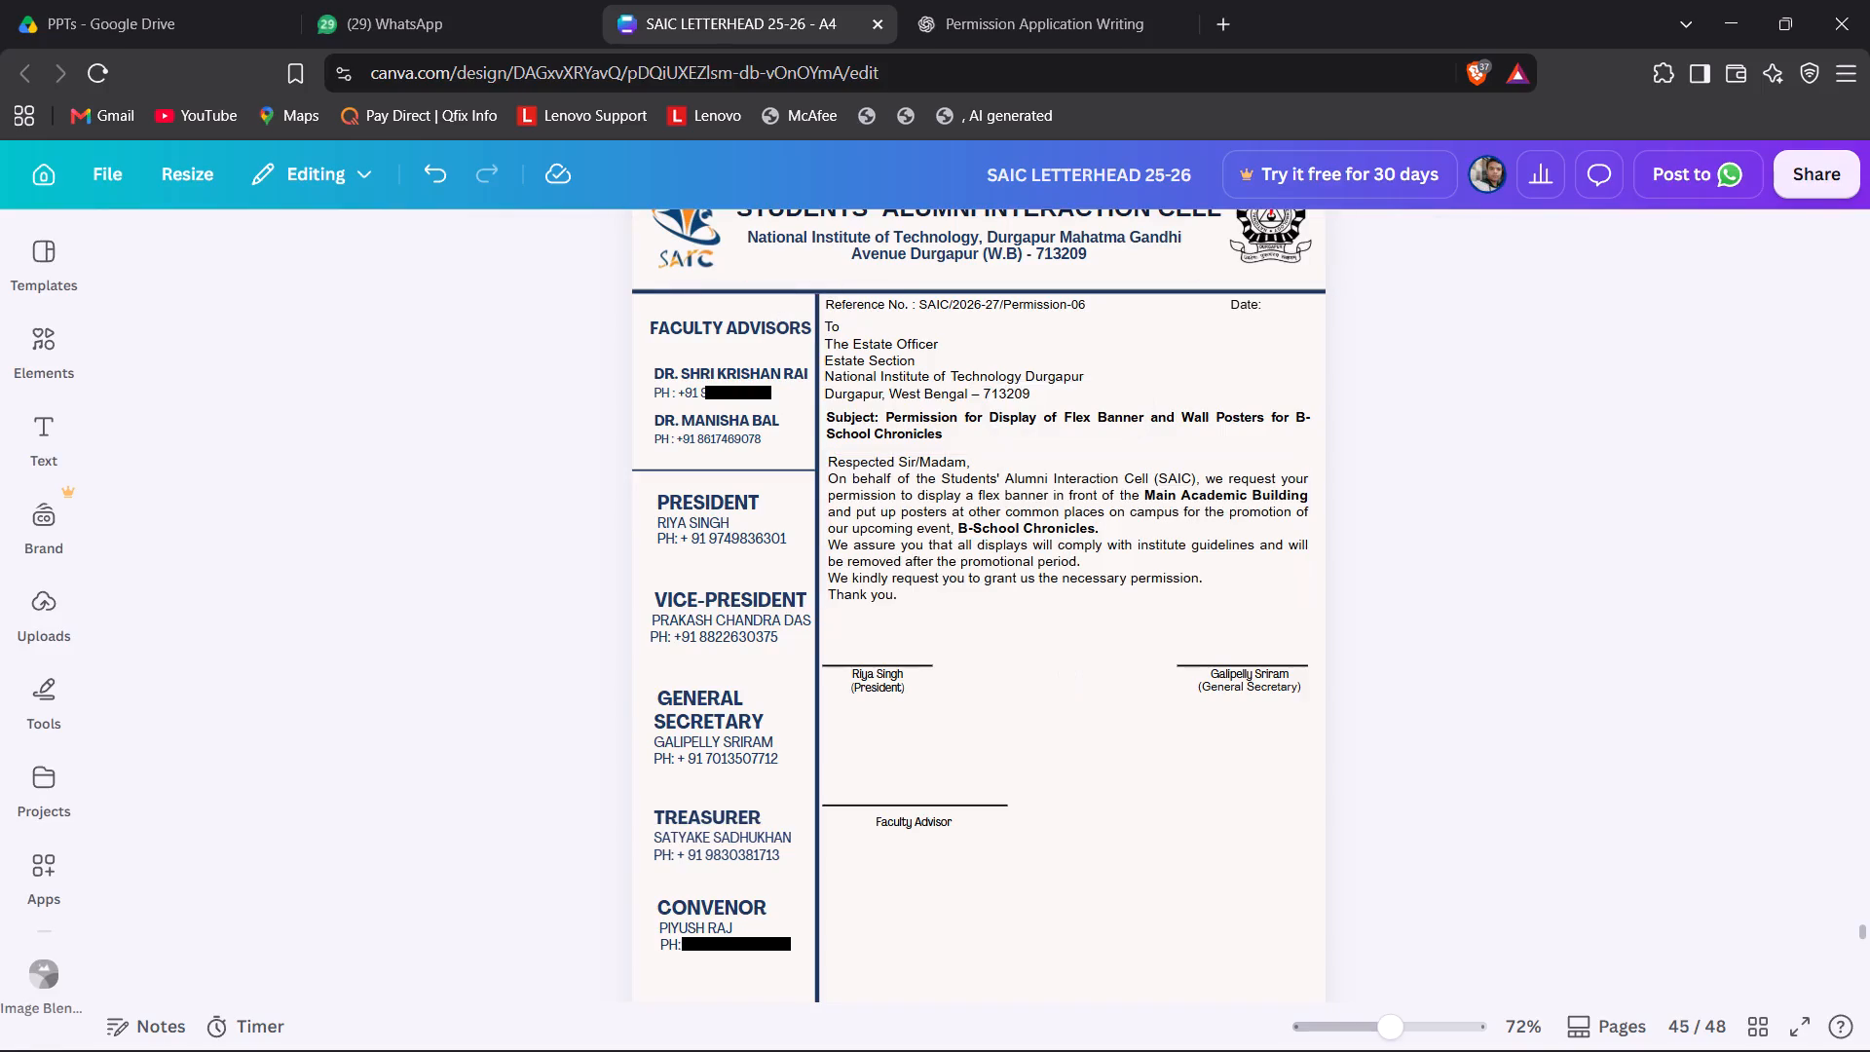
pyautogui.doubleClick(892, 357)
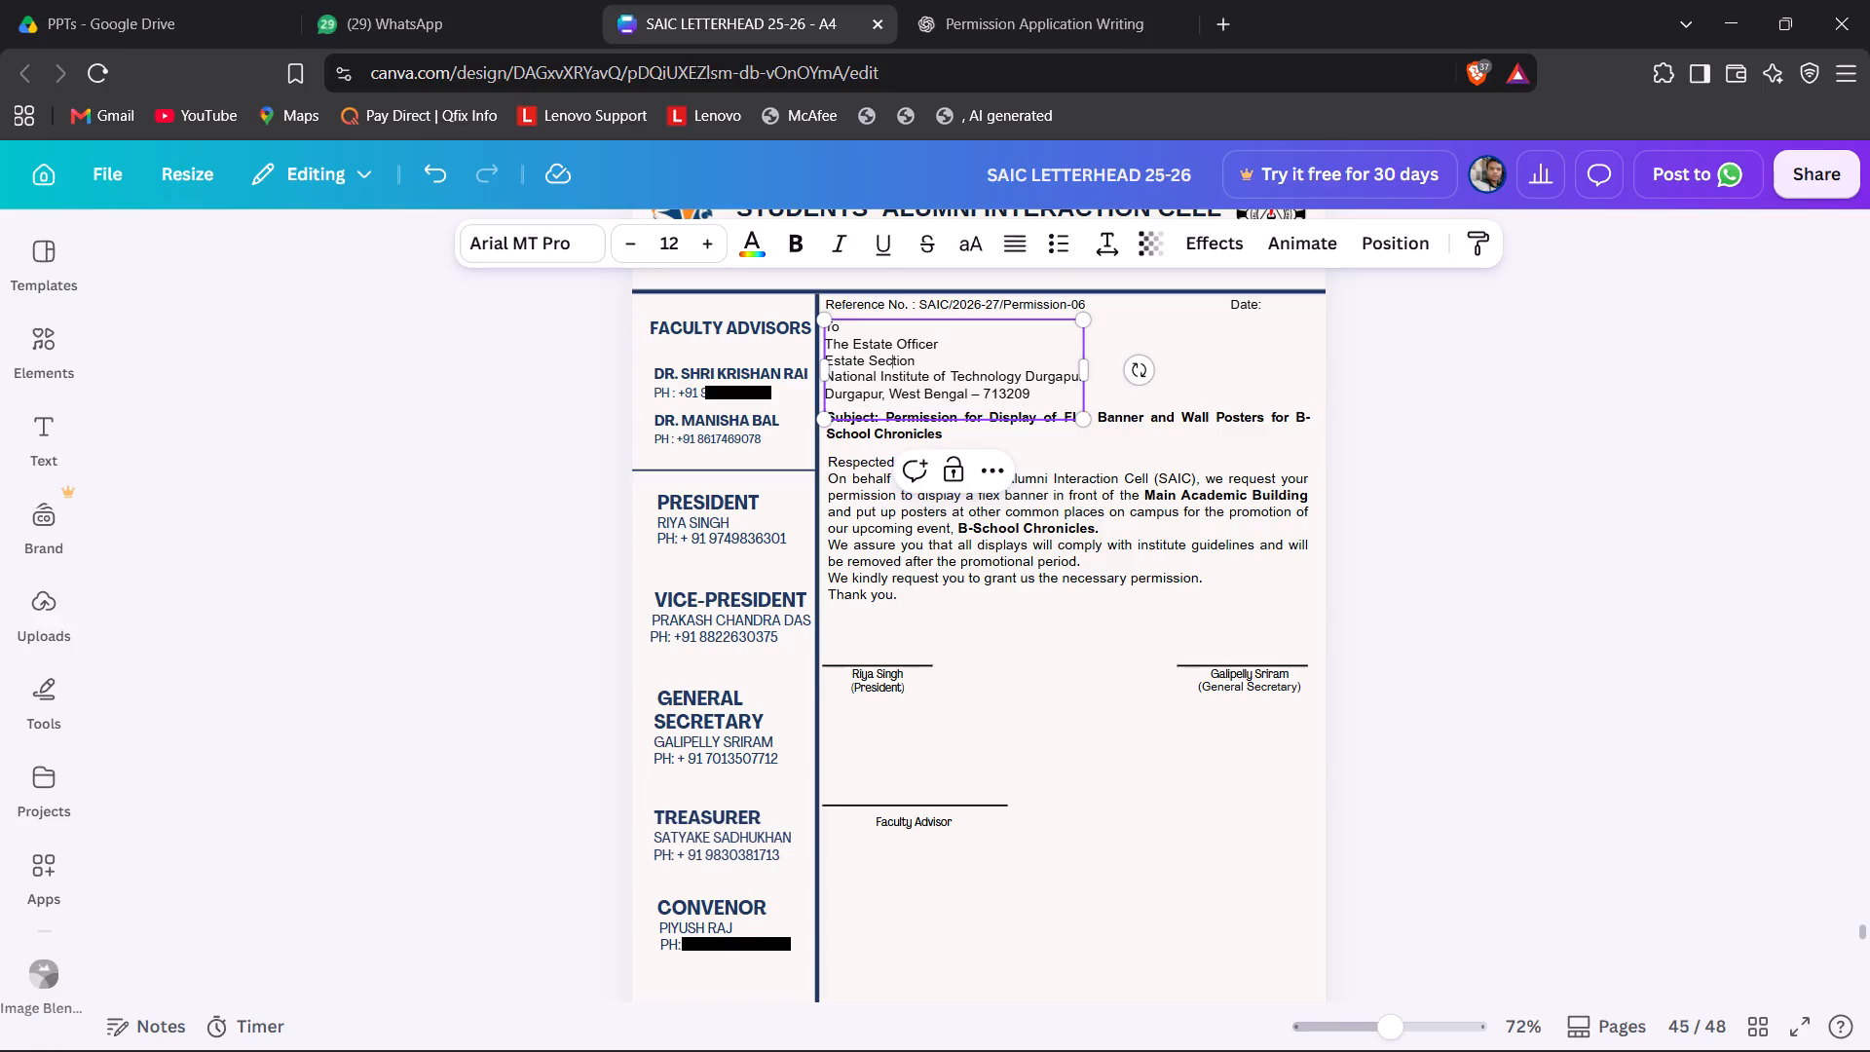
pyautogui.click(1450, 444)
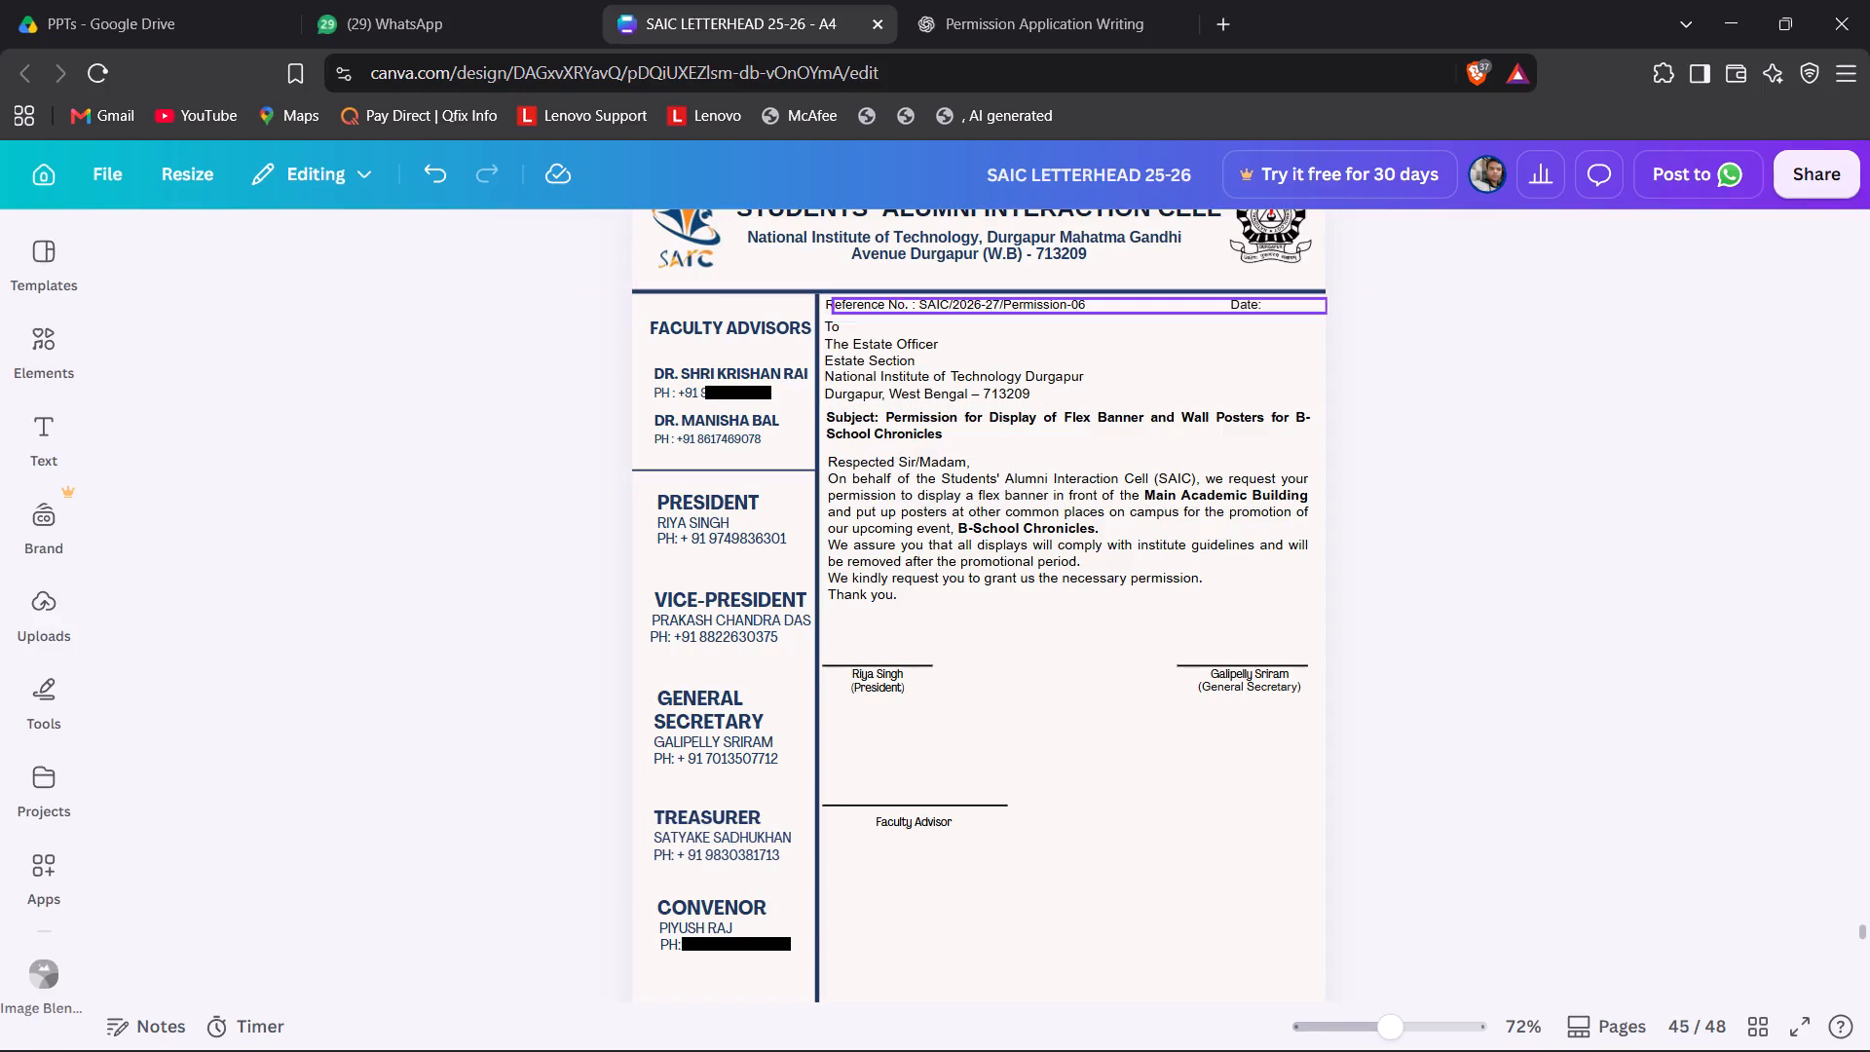
# Nudge the reference number and date line slightly to the left on the page 45 letter.
pyautogui.moveTo(973, 303); pyautogui.dragTo(964, 304)
pyautogui.click(1473, 517)
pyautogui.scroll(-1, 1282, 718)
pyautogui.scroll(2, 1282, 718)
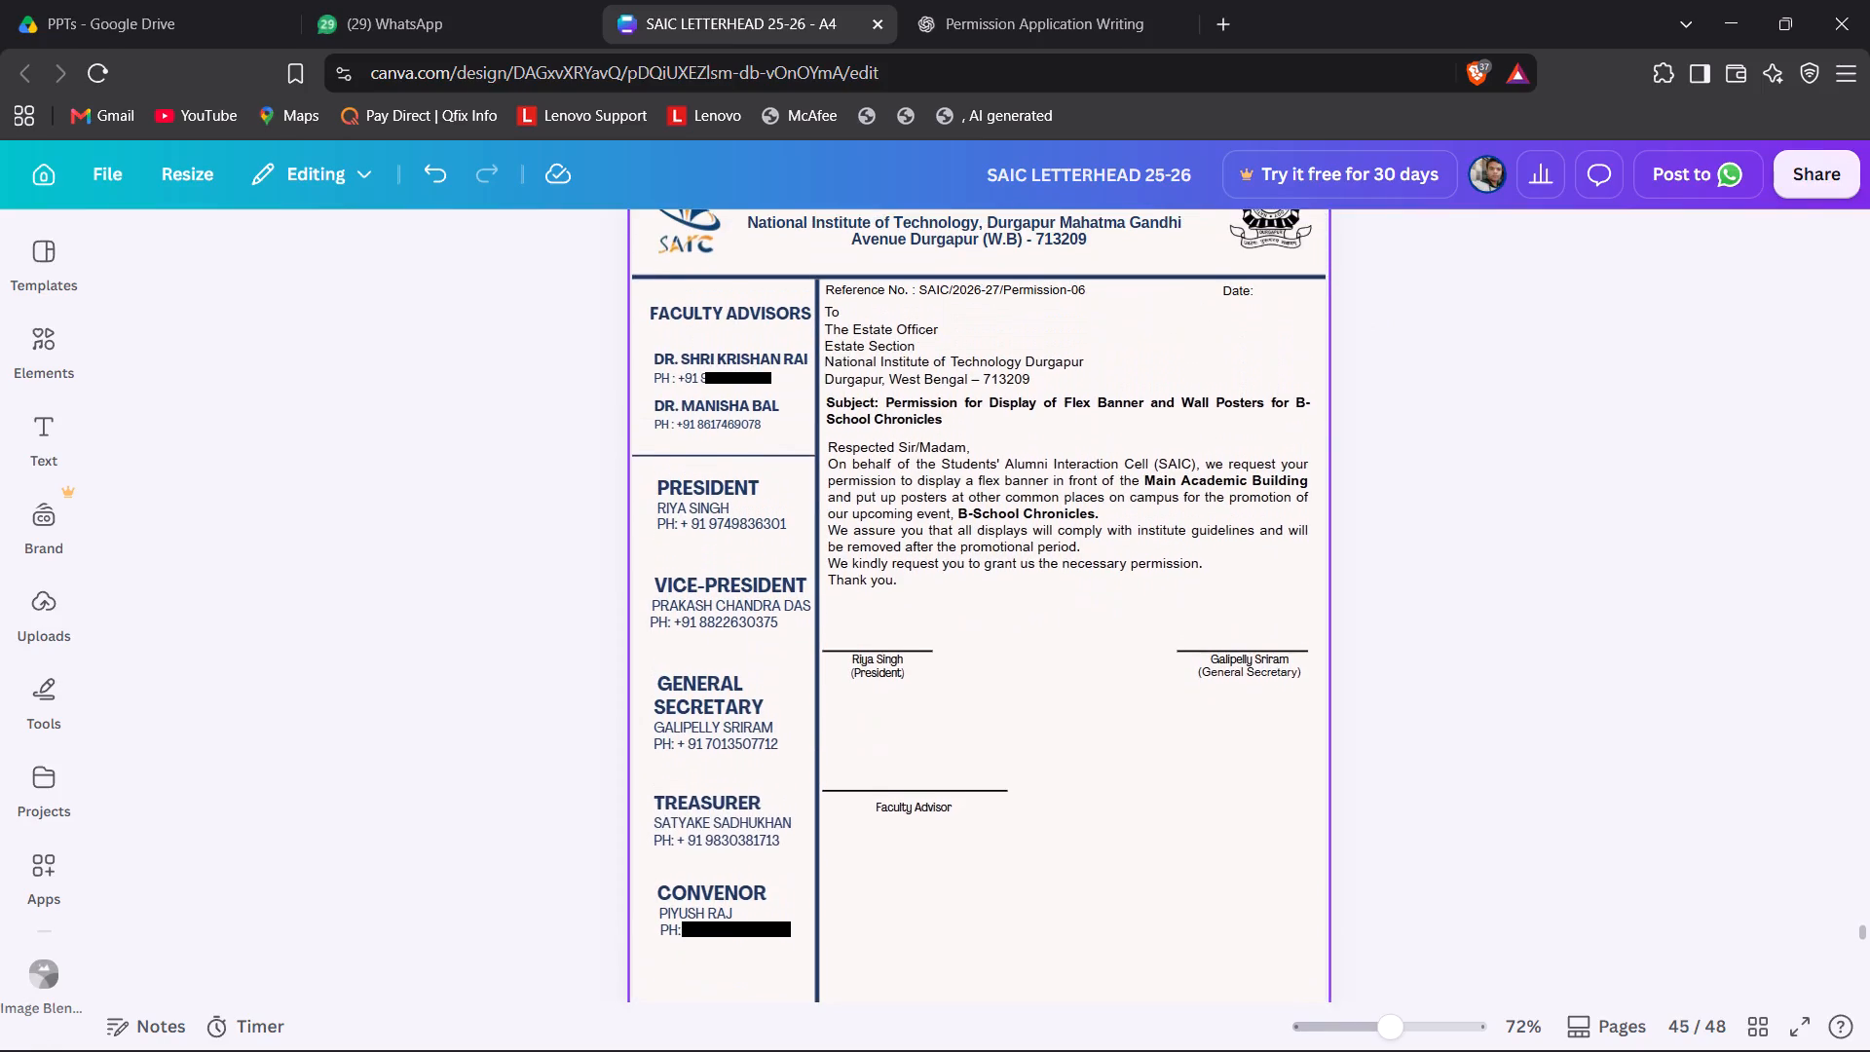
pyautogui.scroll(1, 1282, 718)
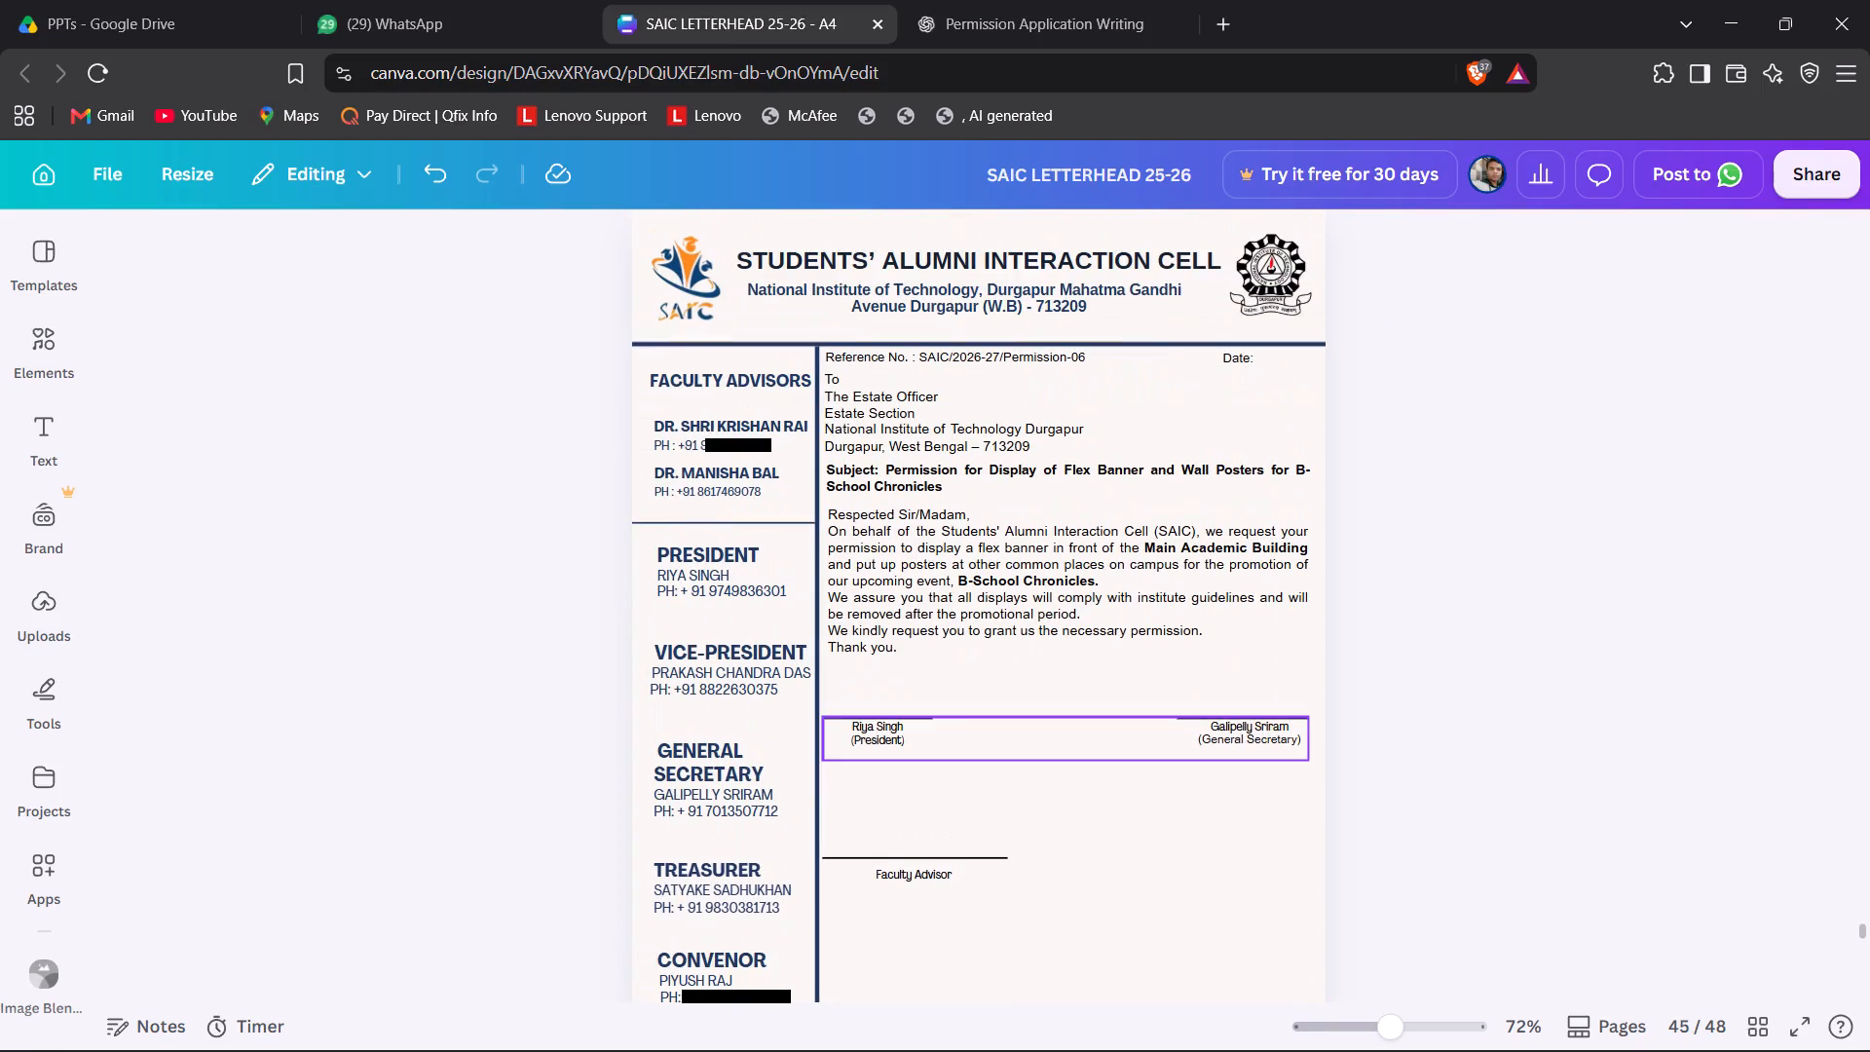
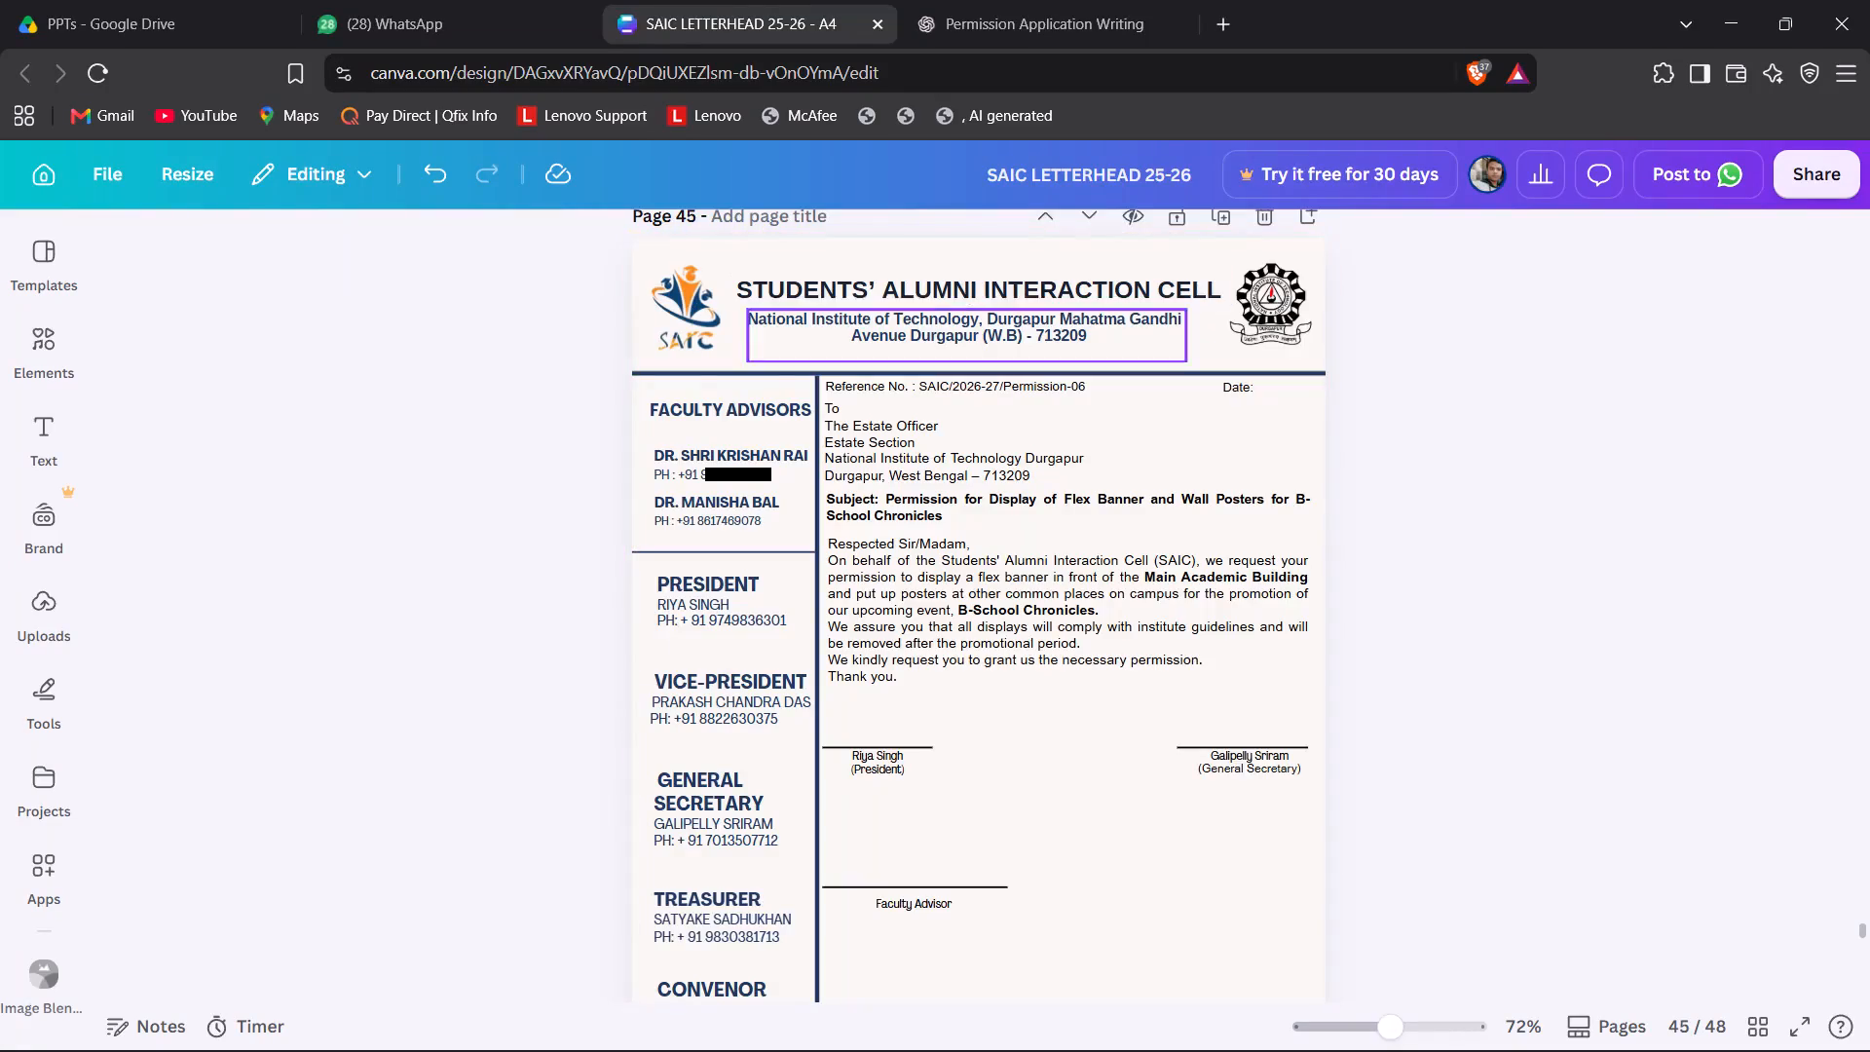
# Review the neighbouring pages and the full page 45 letter to check its layout down to the footer.
pyautogui.scroll(8, 1098, 558)
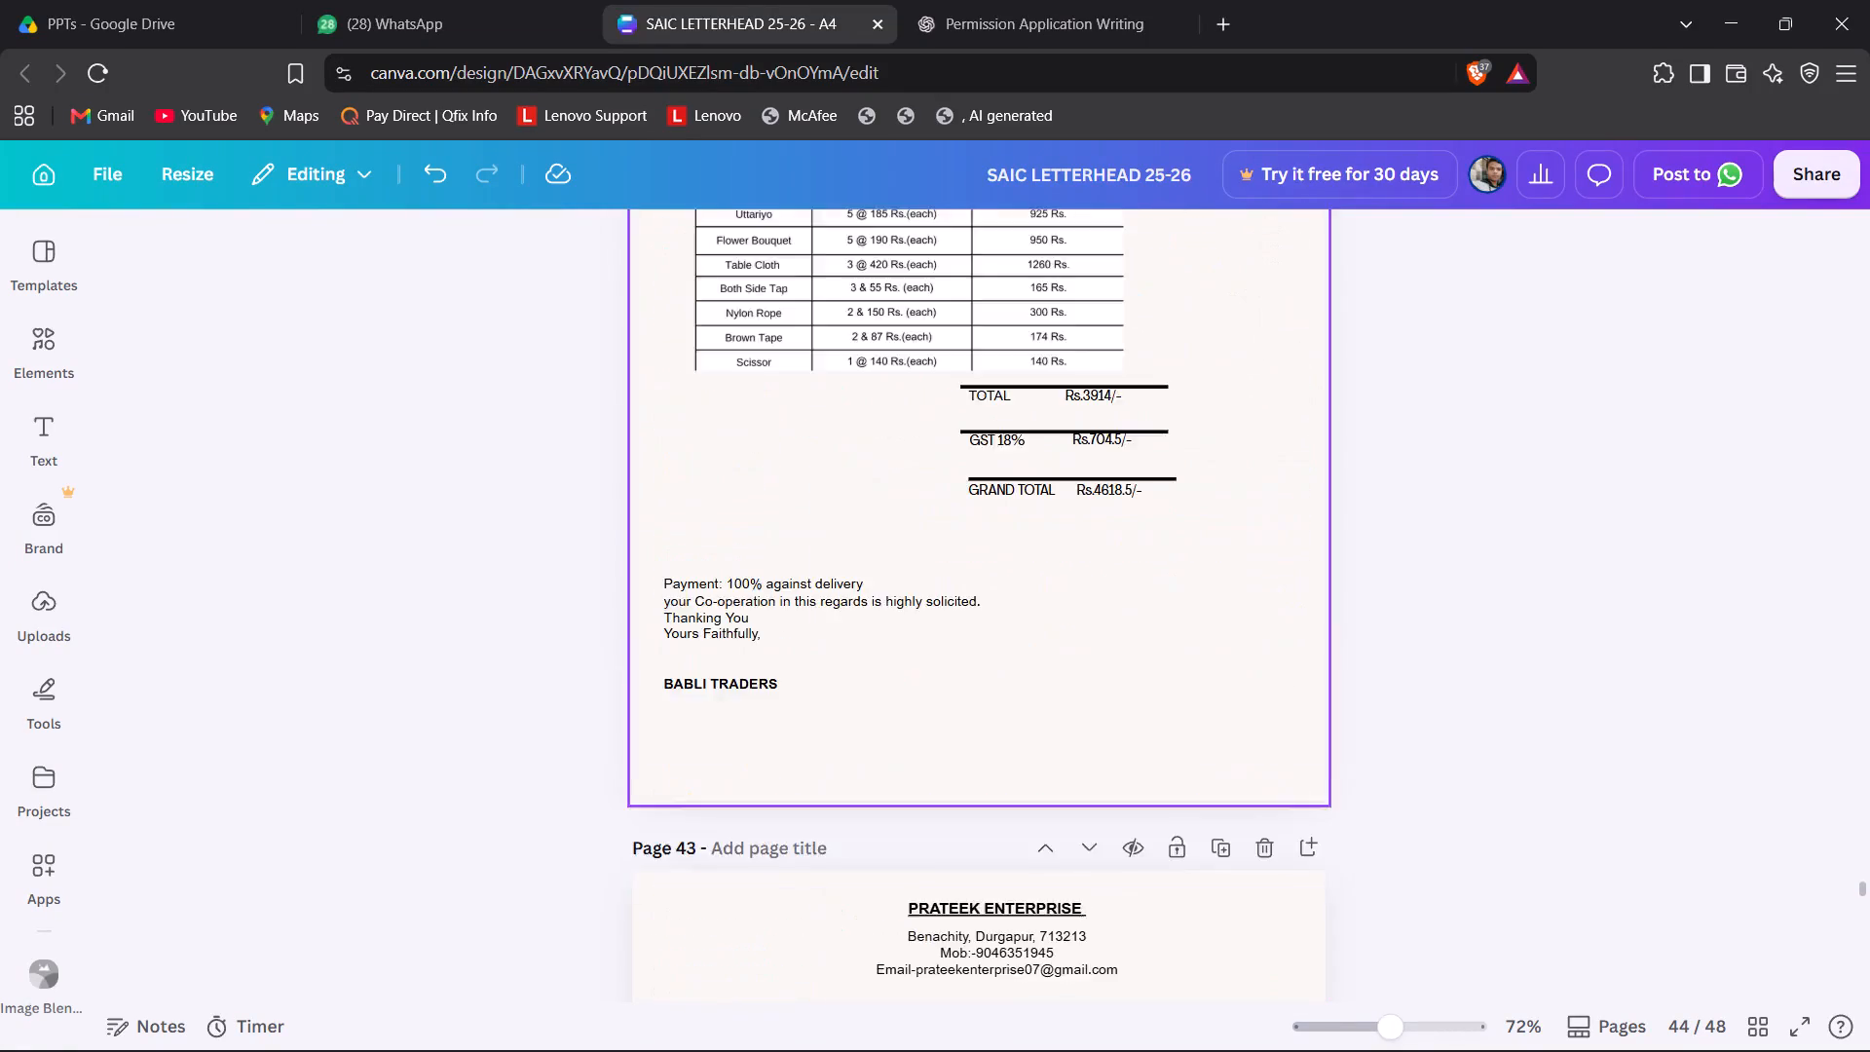
pyautogui.scroll(-5, 1098, 558)
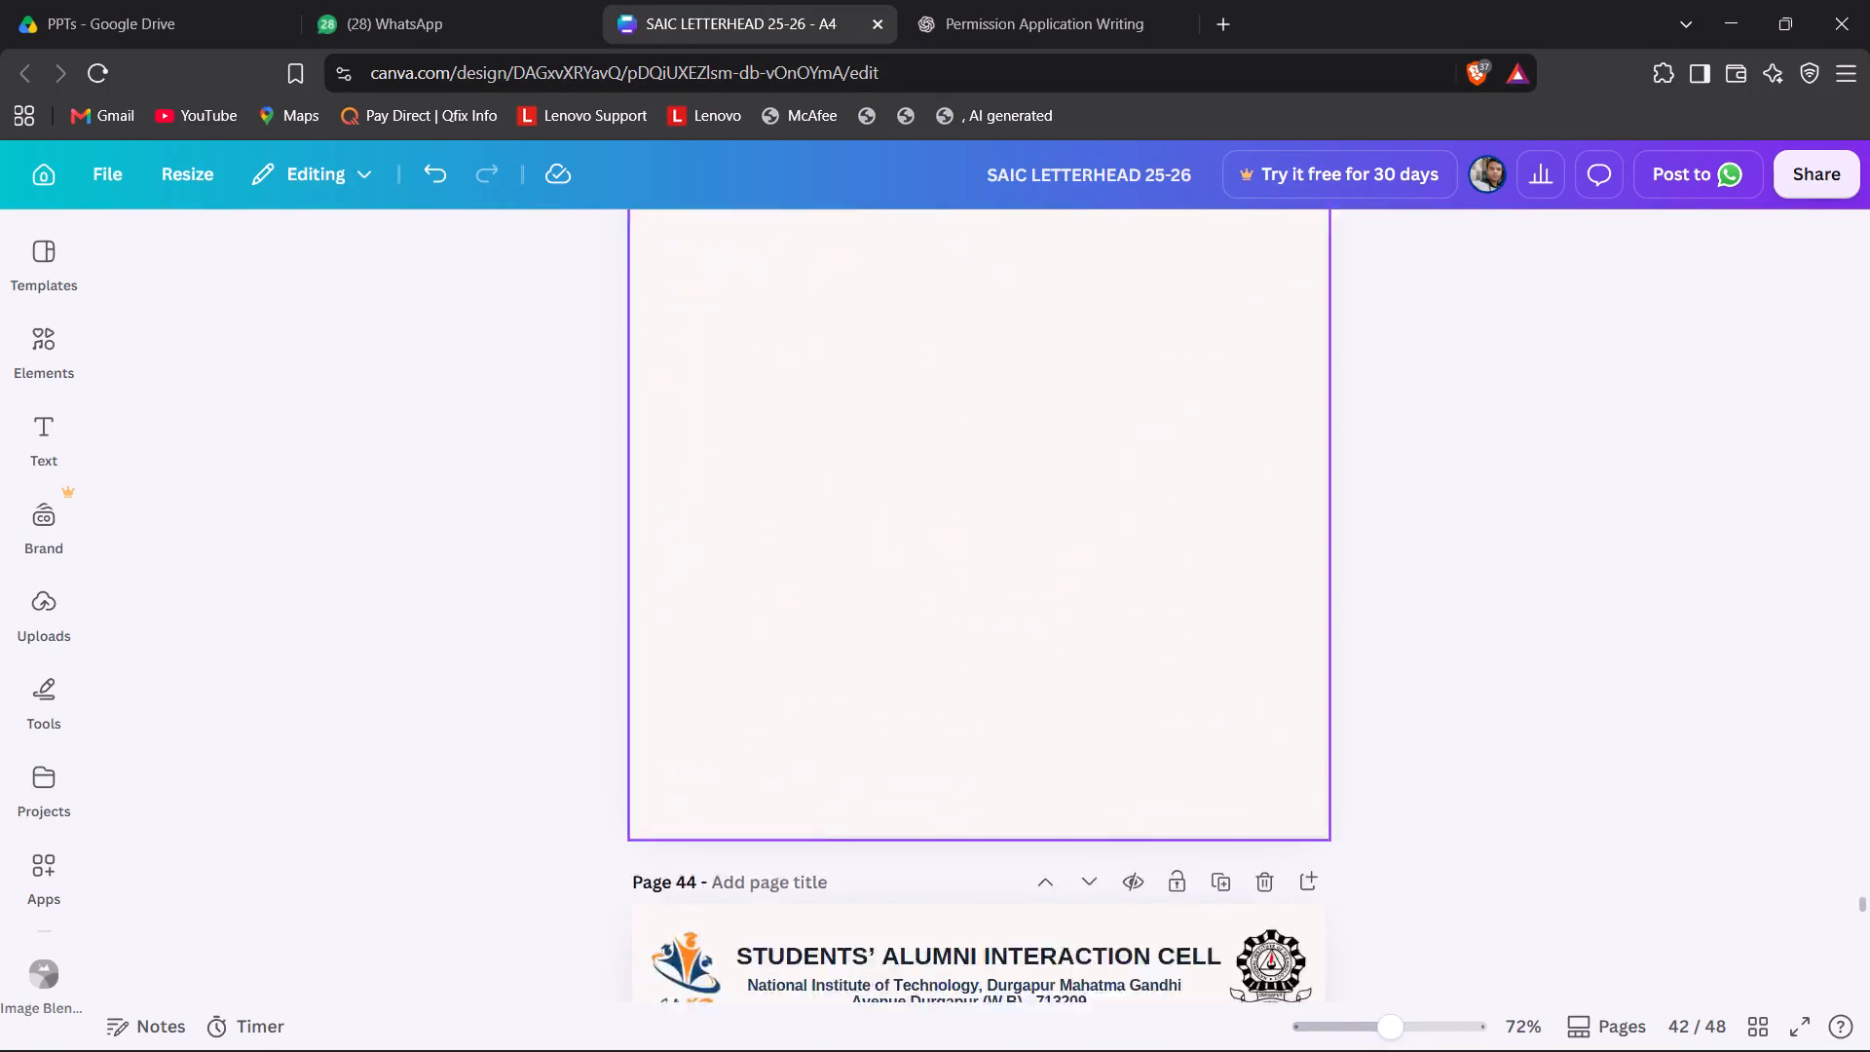
pyautogui.scroll(-3, 1098, 558)
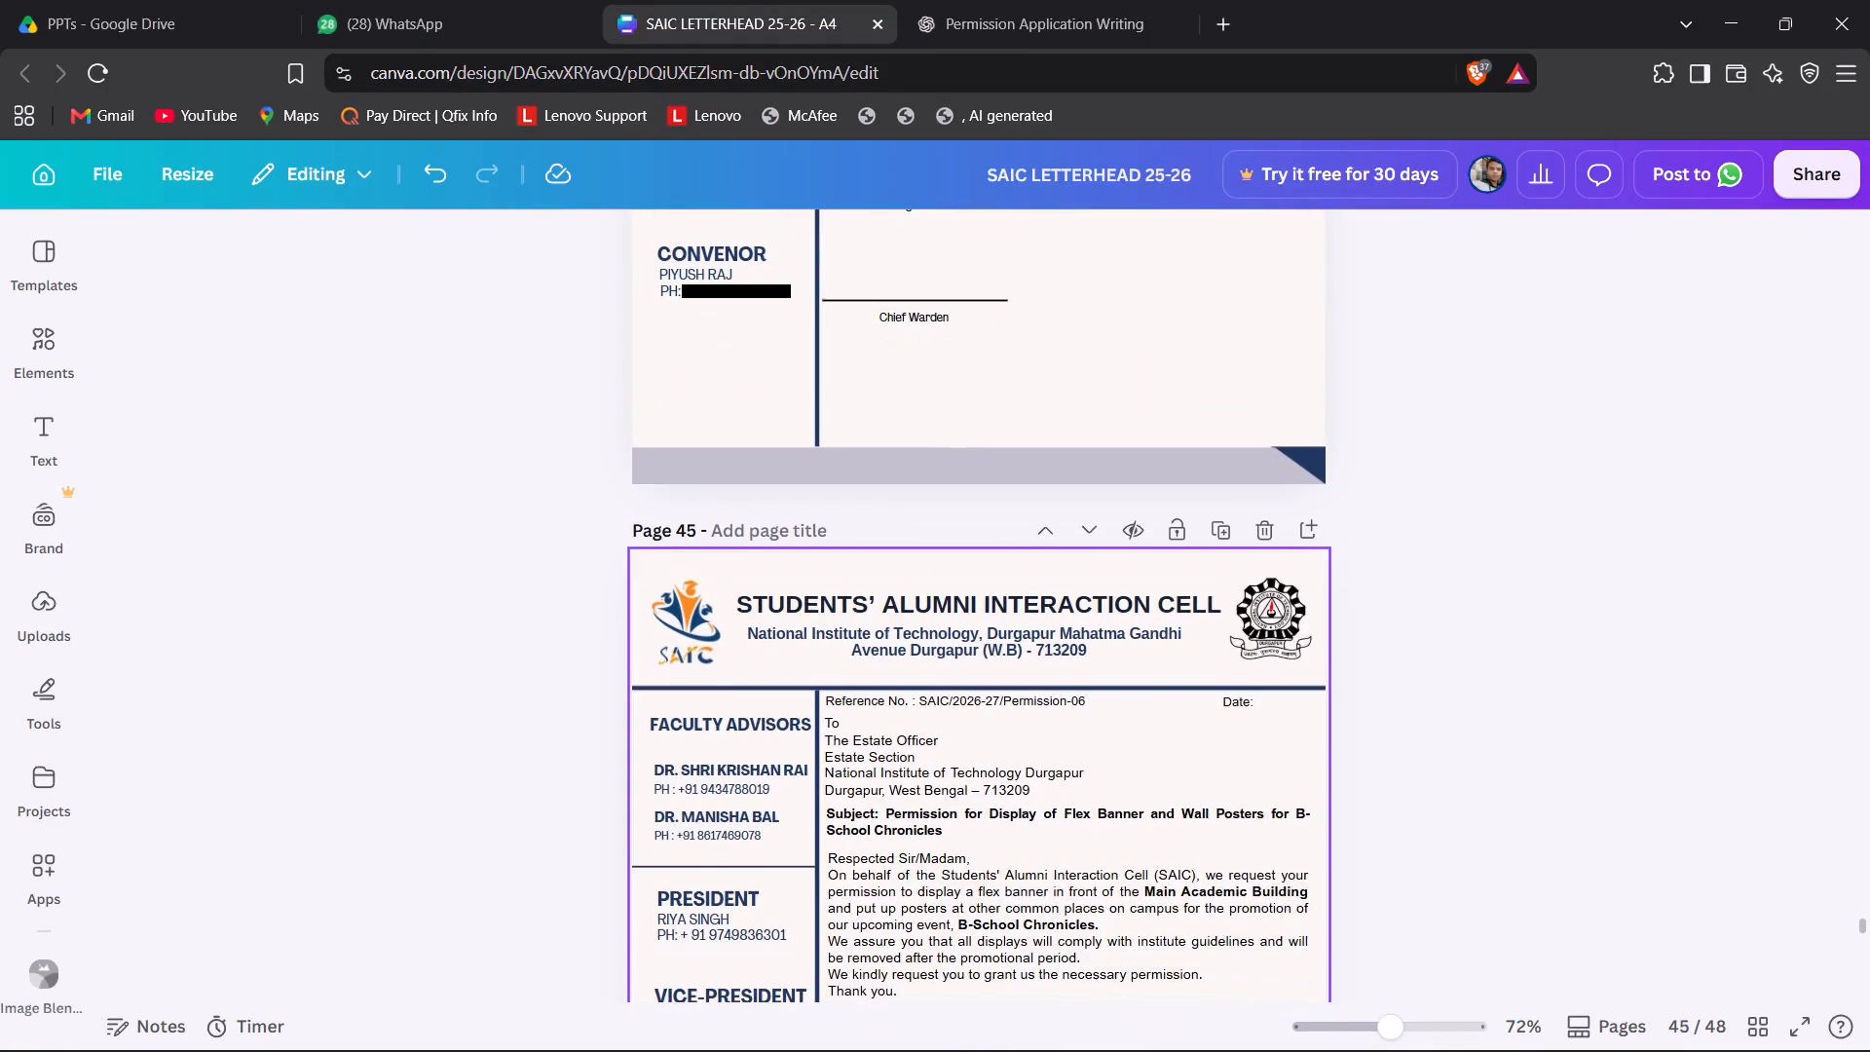
pyautogui.scroll(-4, 1098, 558)
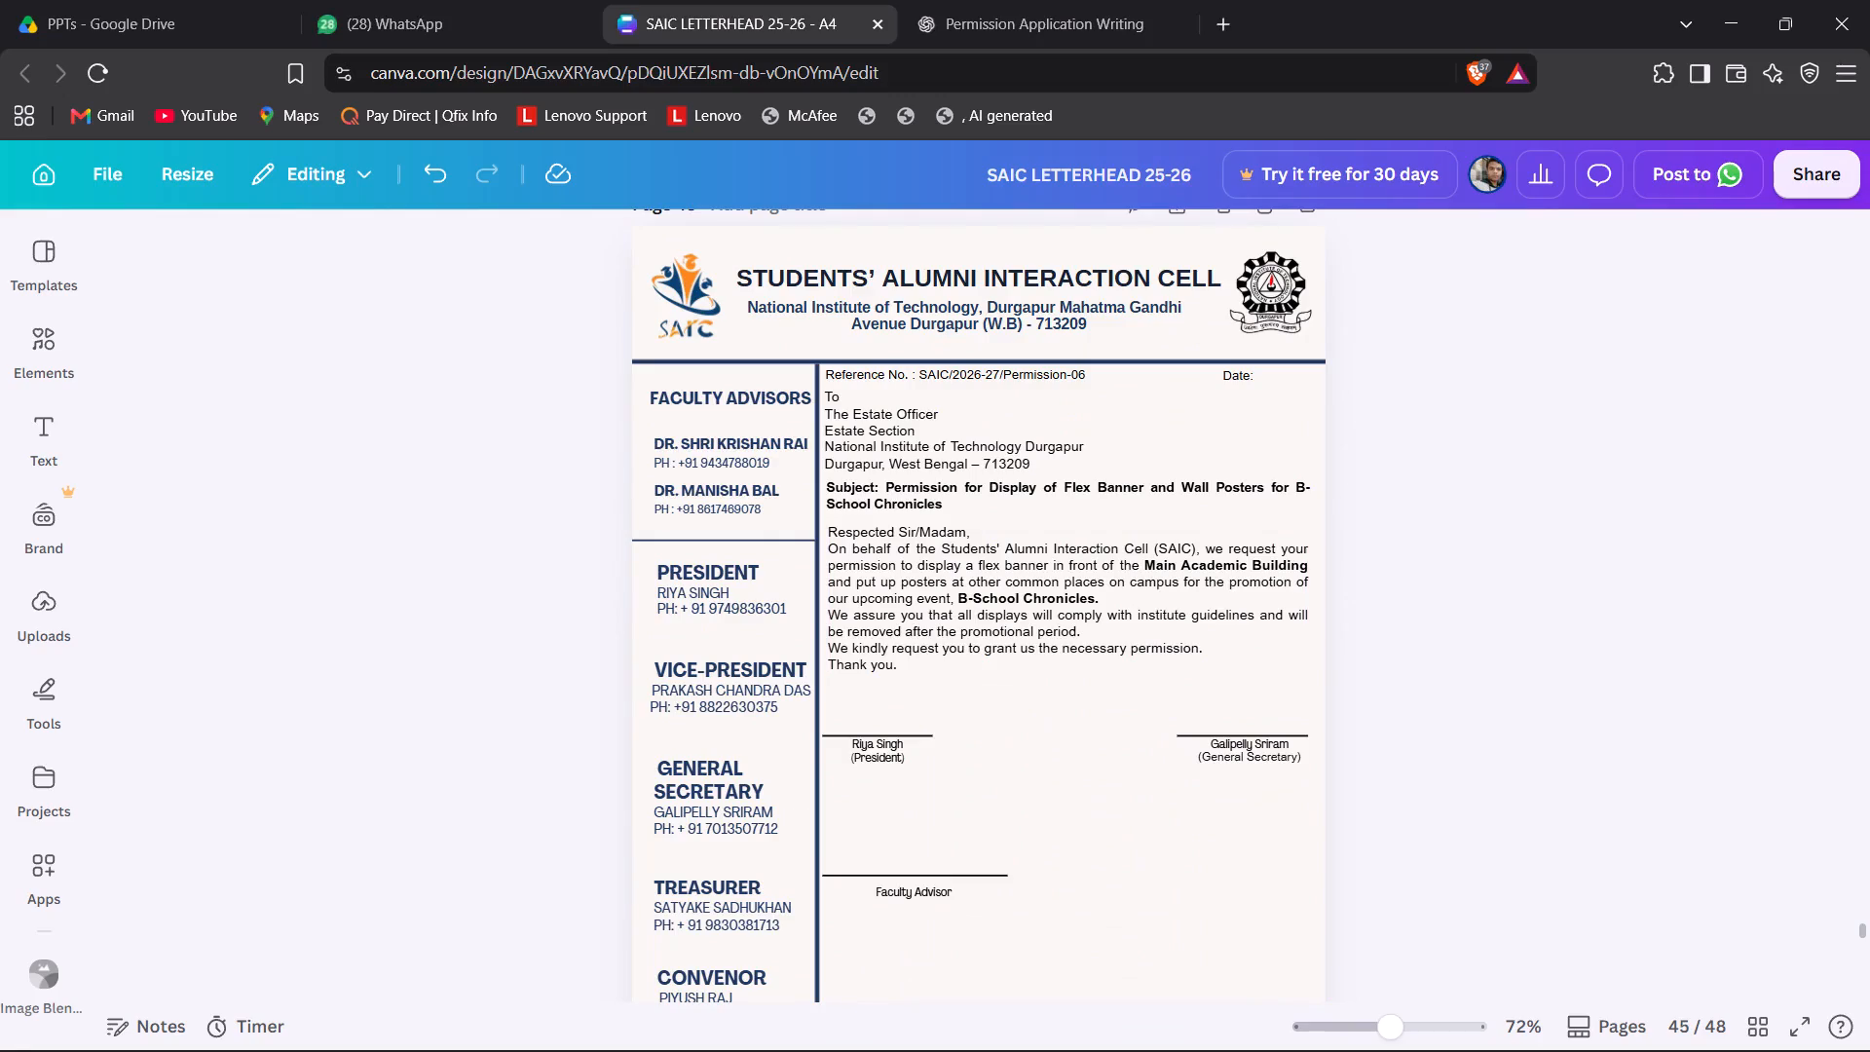
pyautogui.scroll(-1, 1496, 741)
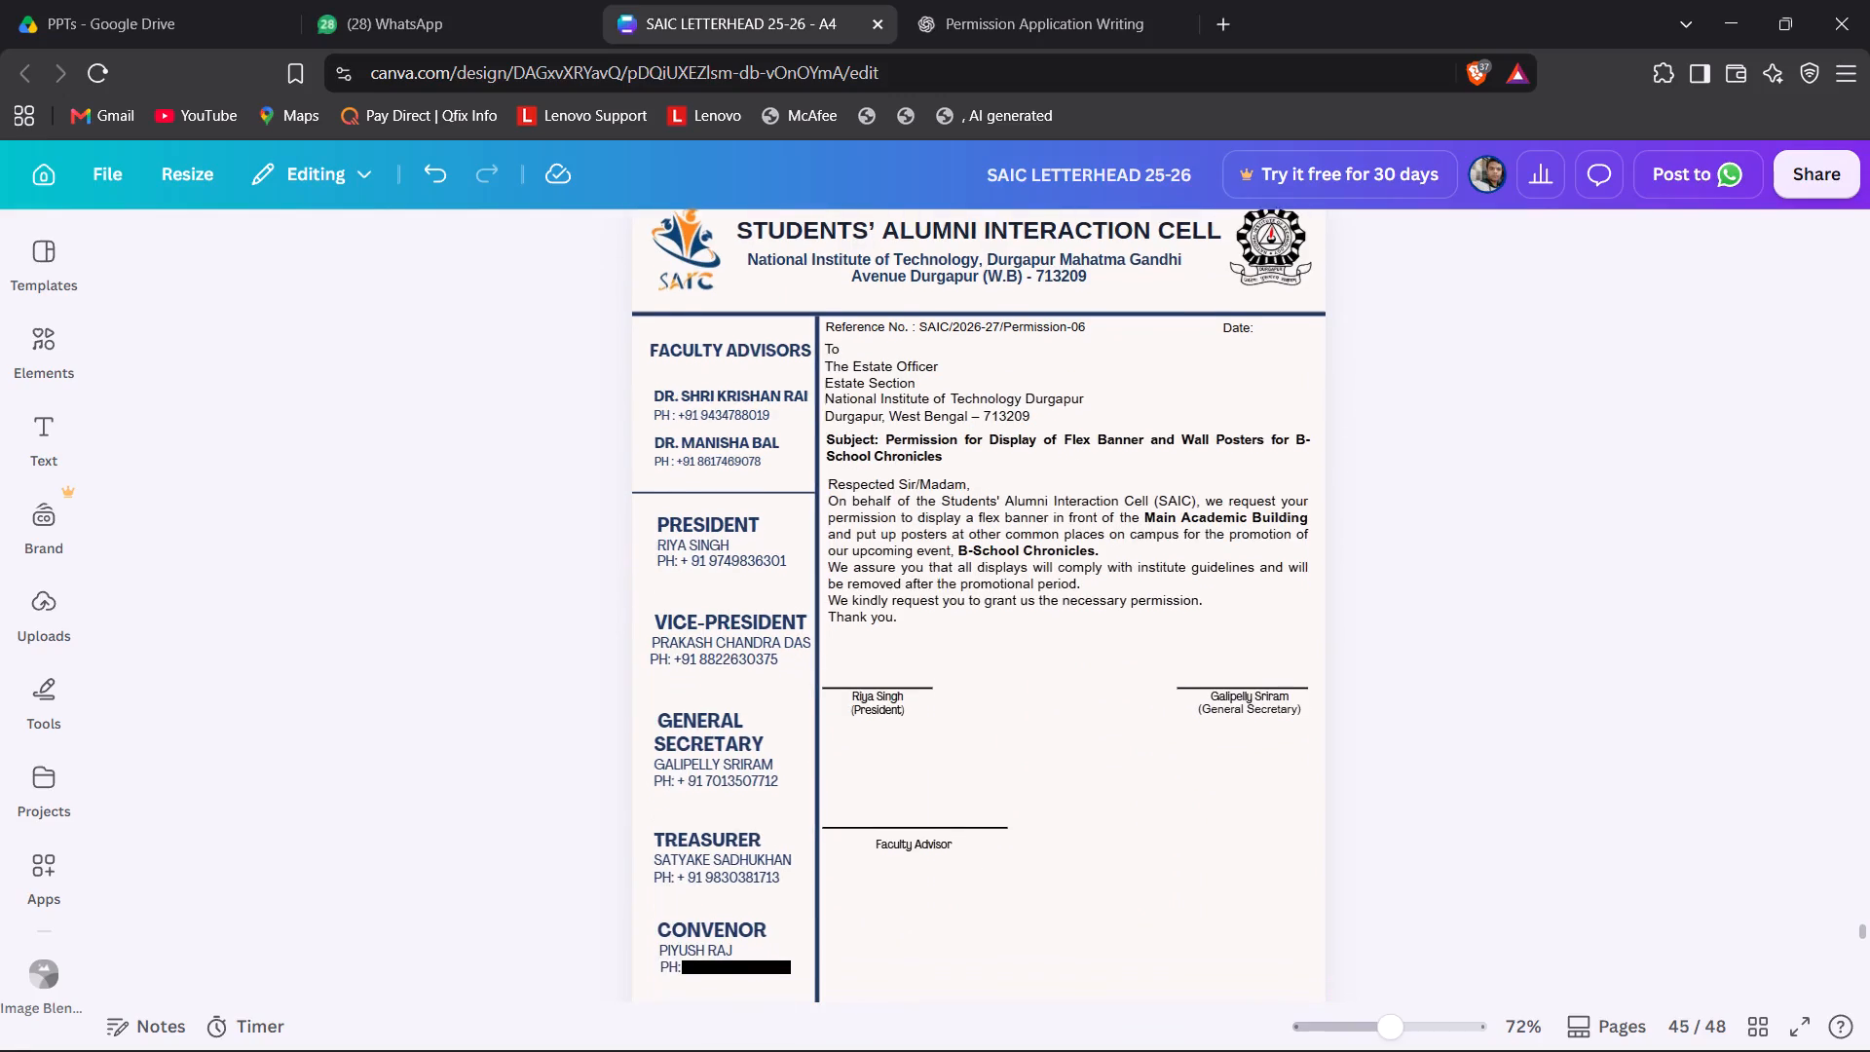
pyautogui.scroll(-1, 1496, 741)
pyautogui.rightClick(1496, 741)
pyautogui.scroll(-1, 1496, 741)
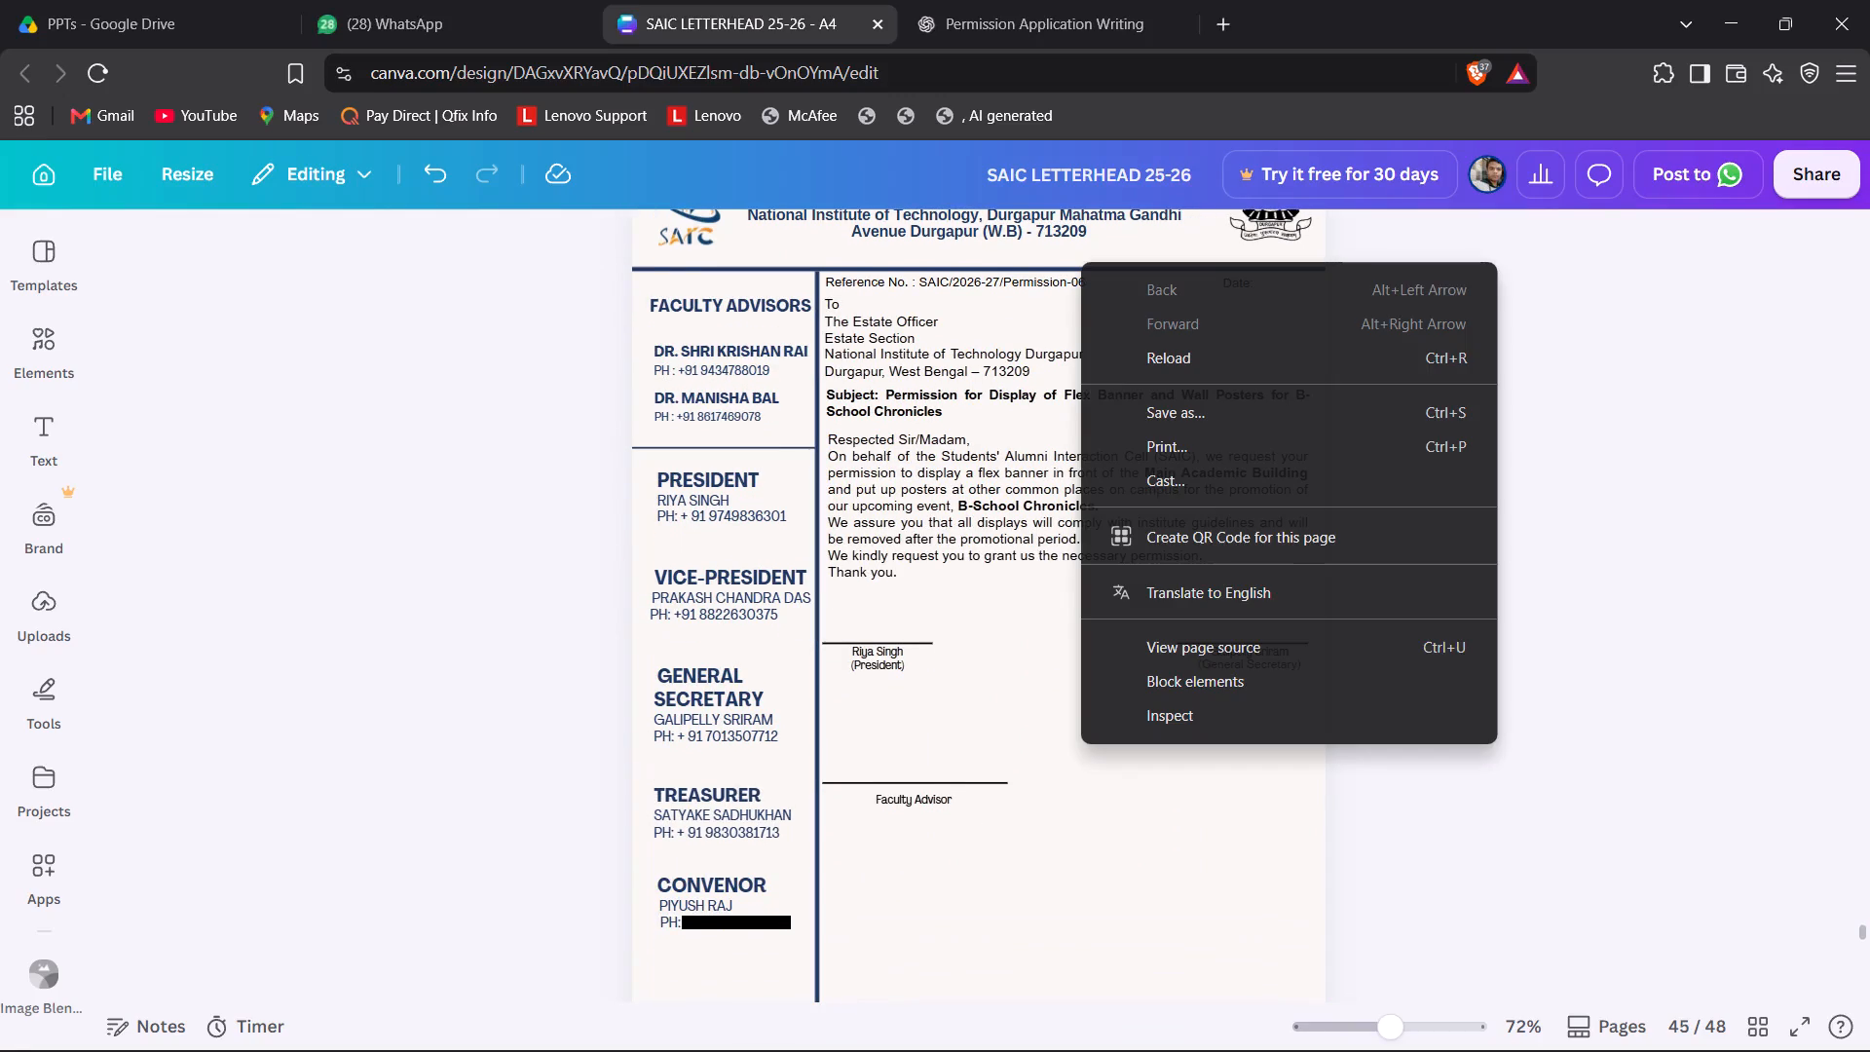
pyautogui.click(1491, 812)
pyautogui.scroll(-3, 1491, 812)
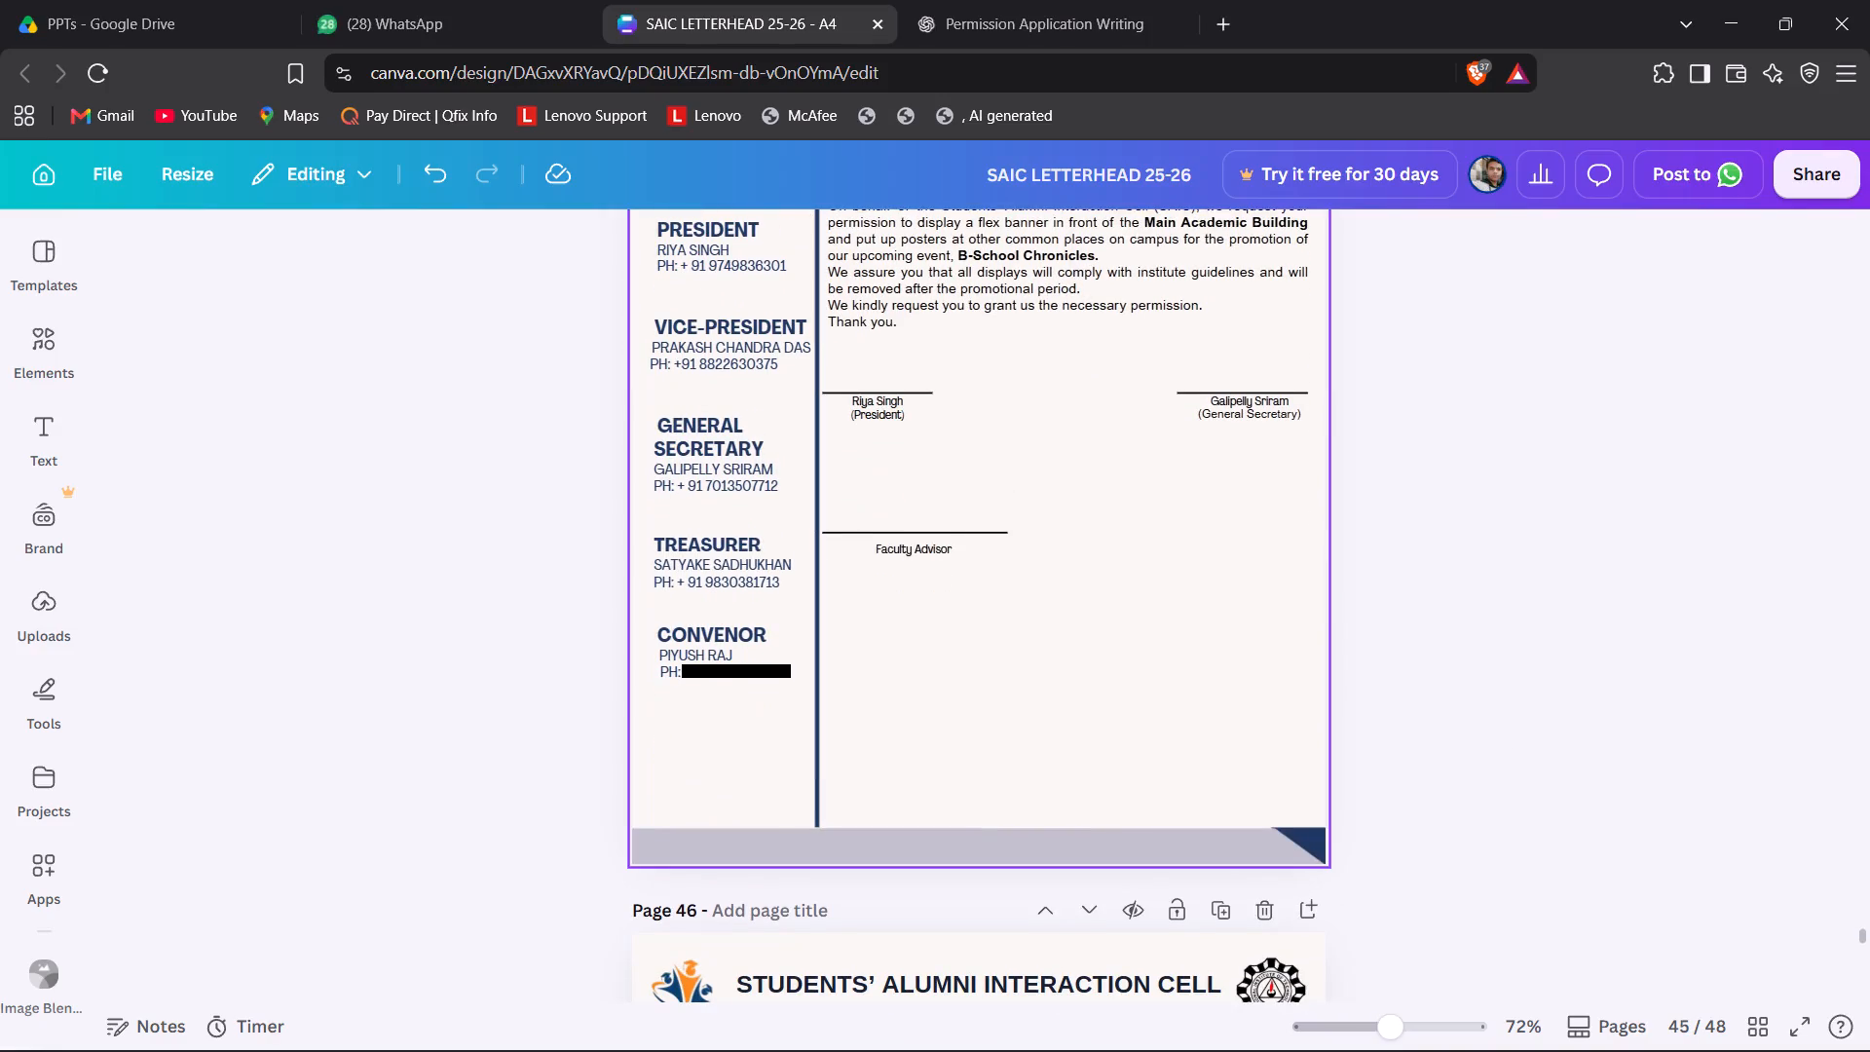
# Lower the President and General Secretary signature row on page 45, leaving a gap of about 2.9 below the letter body.
pyautogui.scroll(2, 1407, 802)
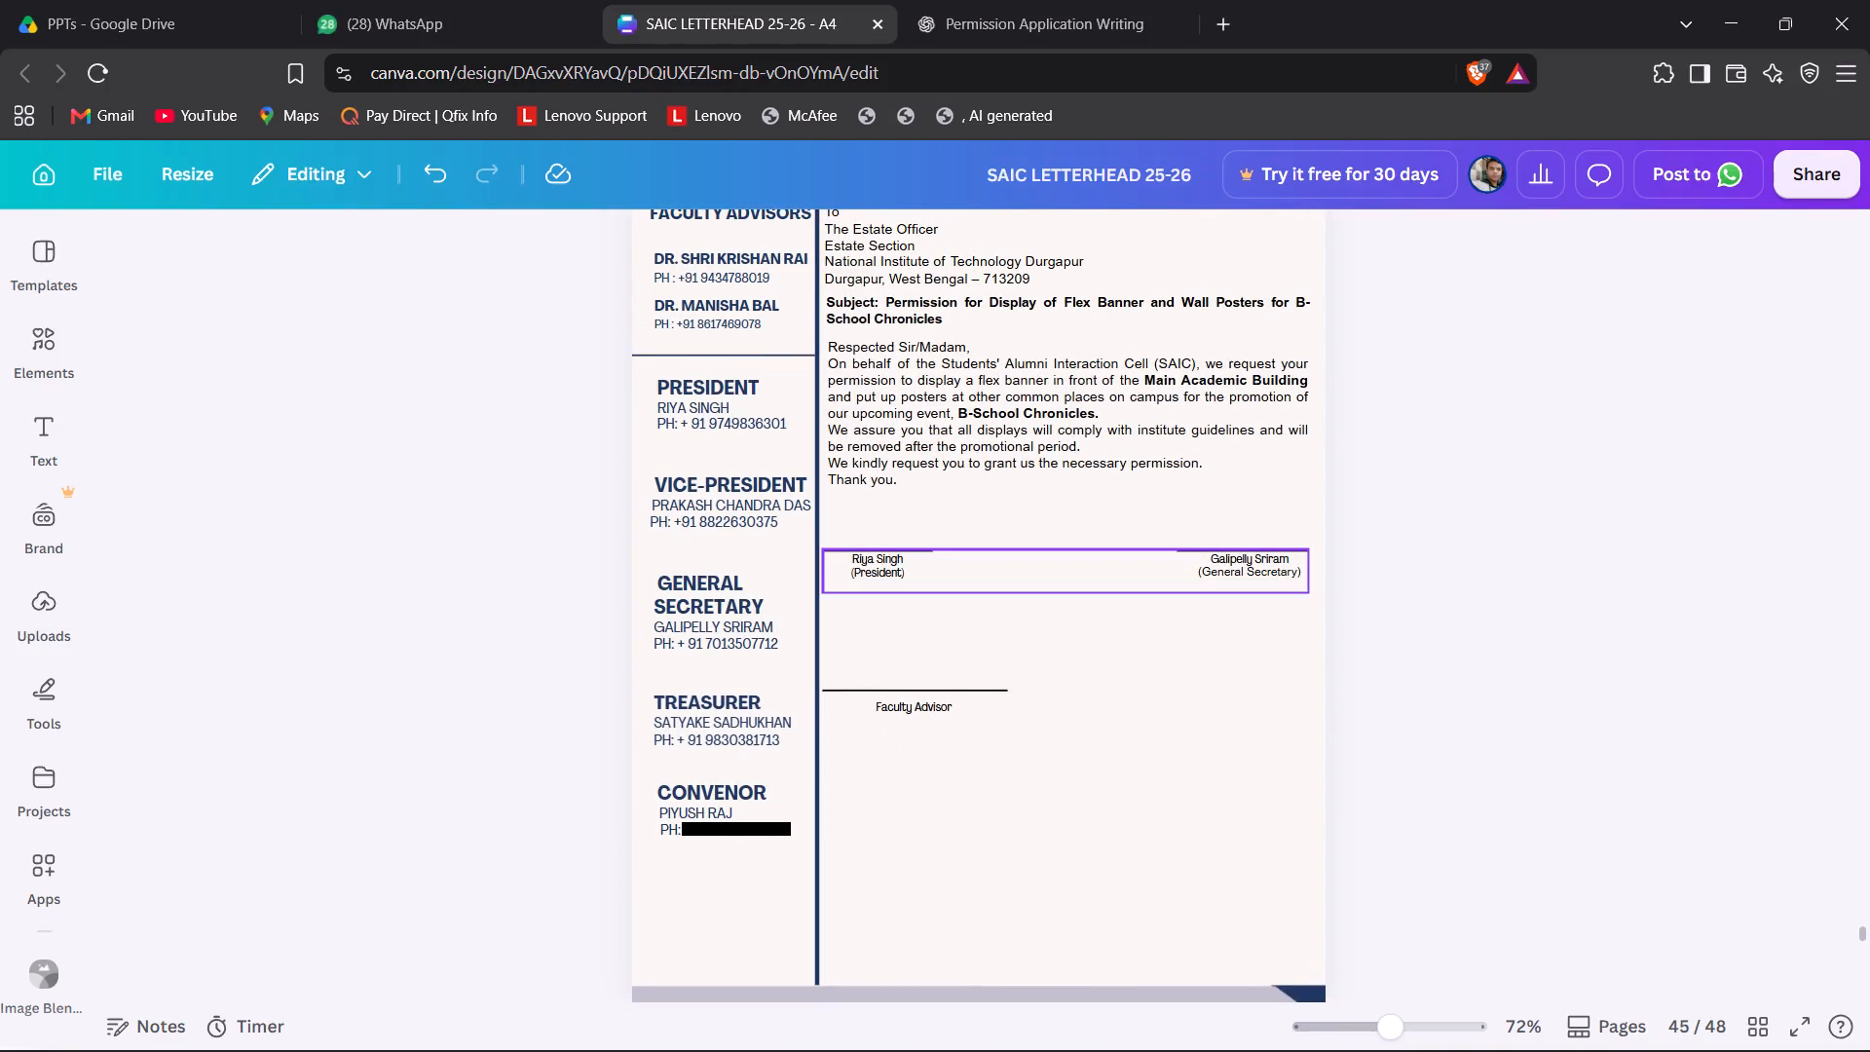
pyautogui.moveTo(882, 552); pyautogui.dragTo(884, 572)
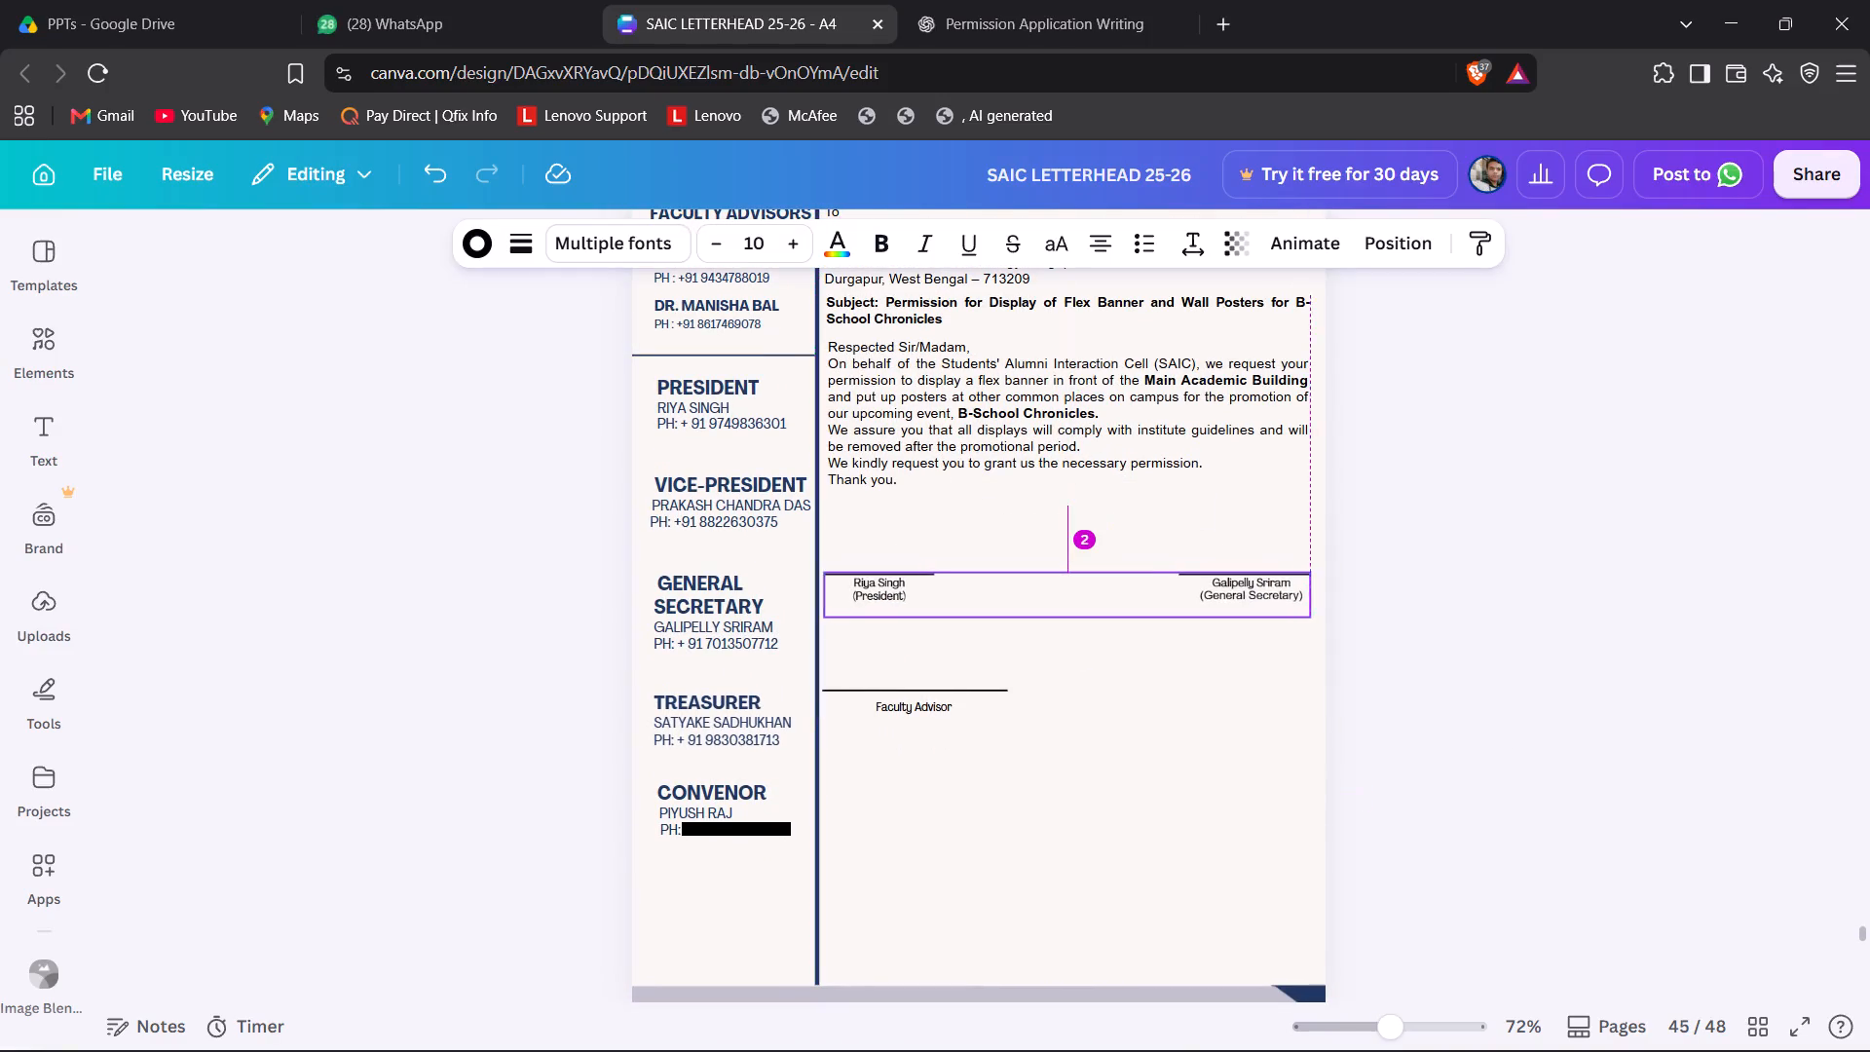
pyautogui.moveTo(884, 572); pyautogui.dragTo(875, 601)
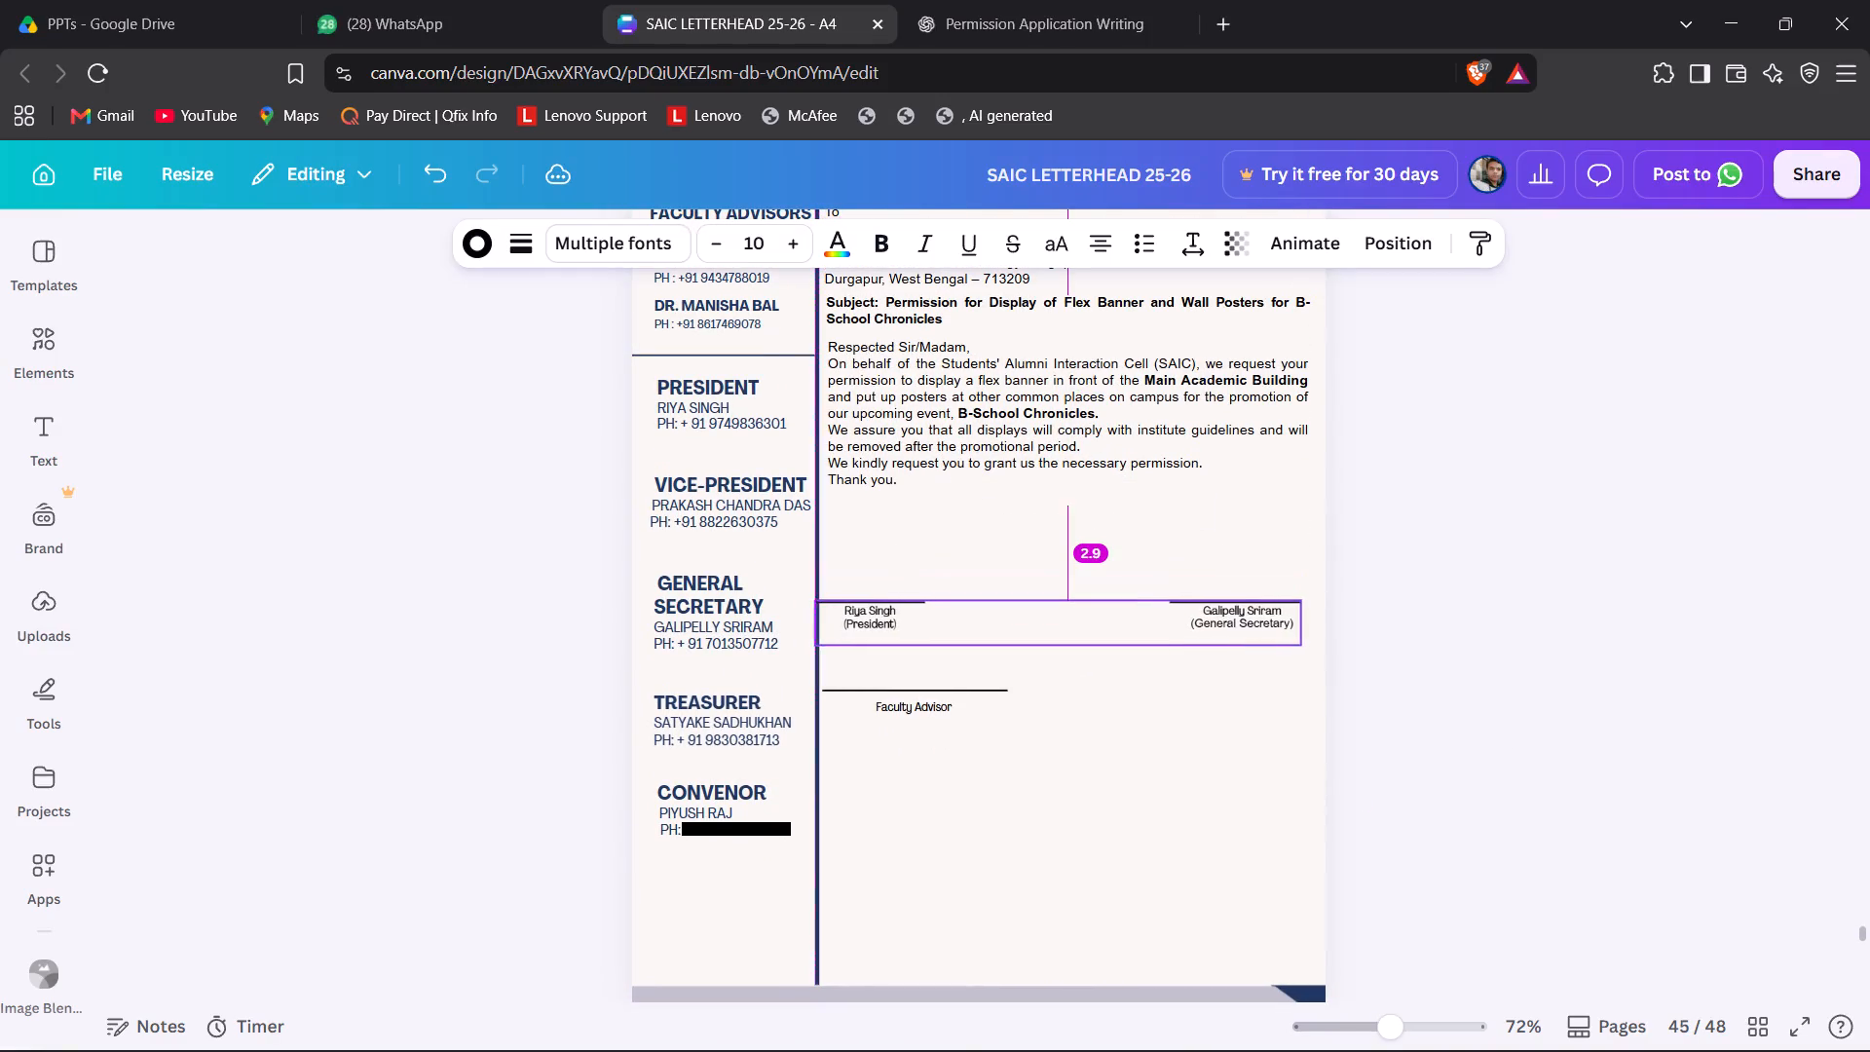
pyautogui.moveTo(875, 601); pyautogui.dragTo(872, 602)
# Lower the Faculty Advisor signature block, leaving a gap of about 3 below the President's signature, and shift it slightly right.
pyautogui.moveTo(853, 690); pyautogui.dragTo(832, 738)
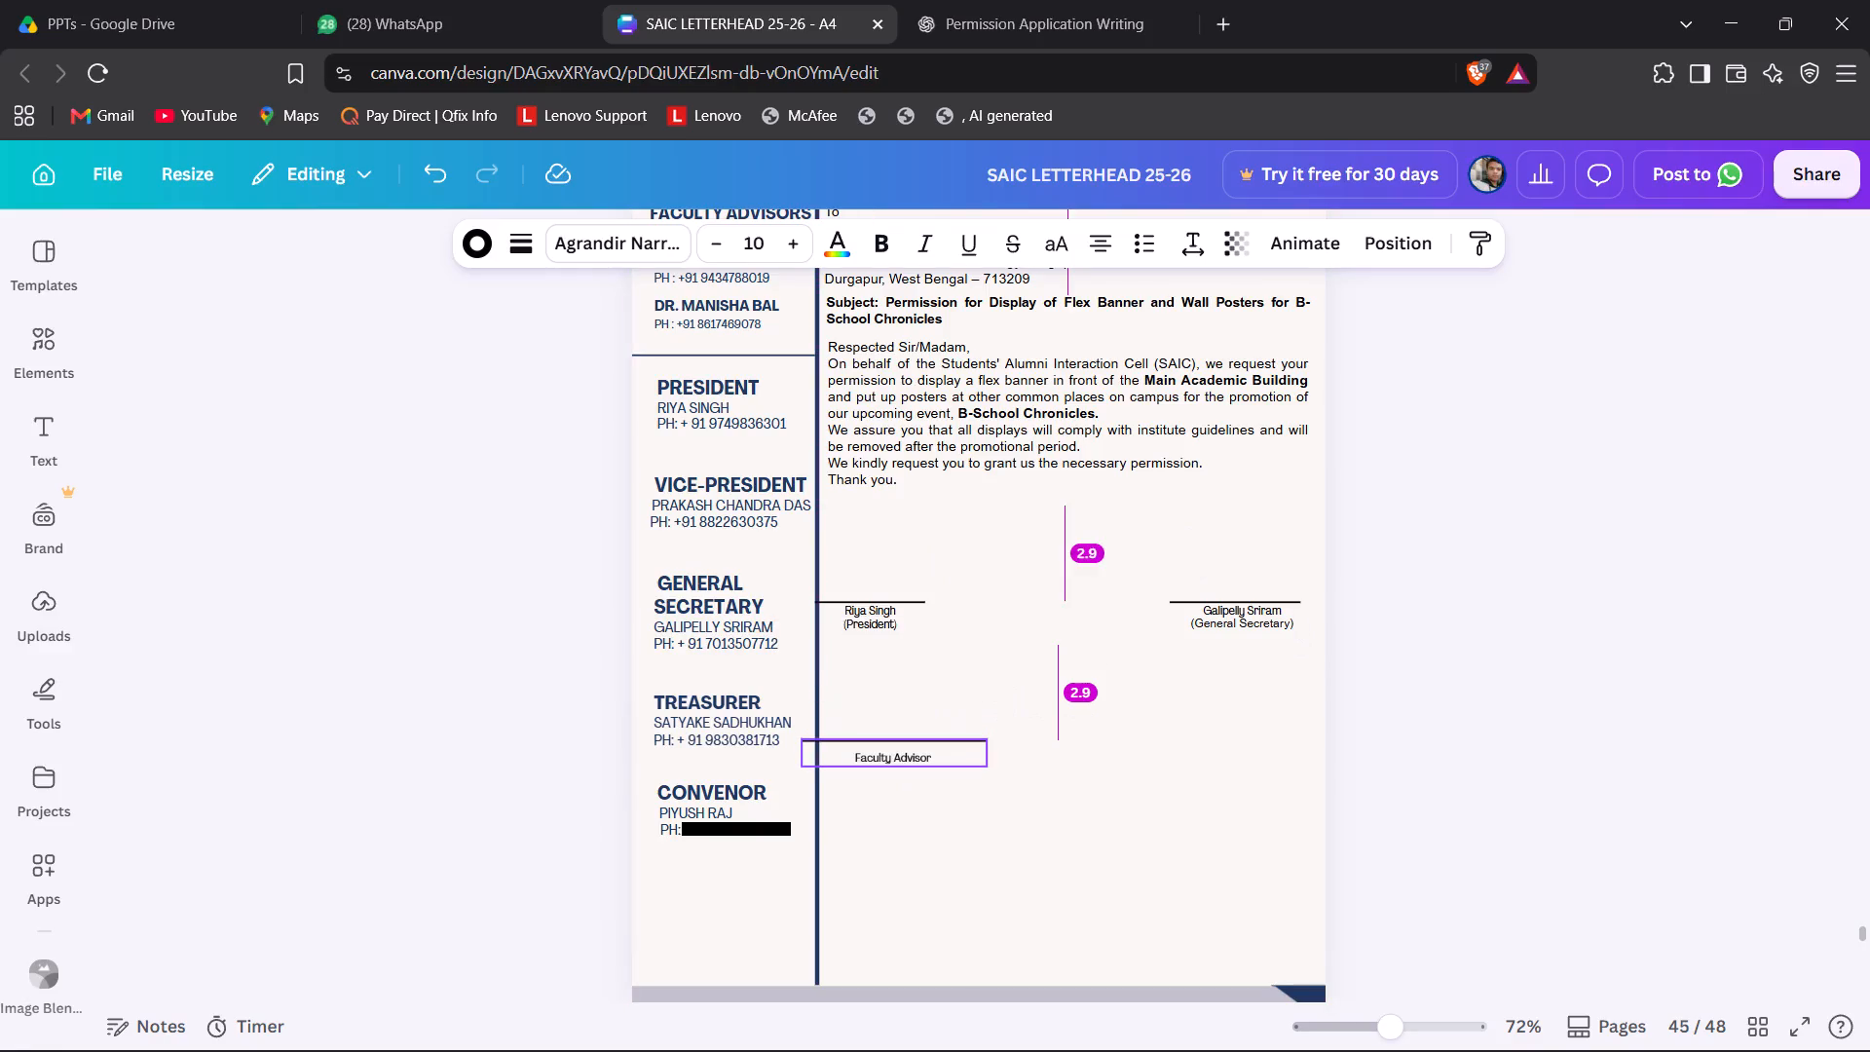
pyautogui.moveTo(832, 738); pyautogui.dragTo(864, 748)
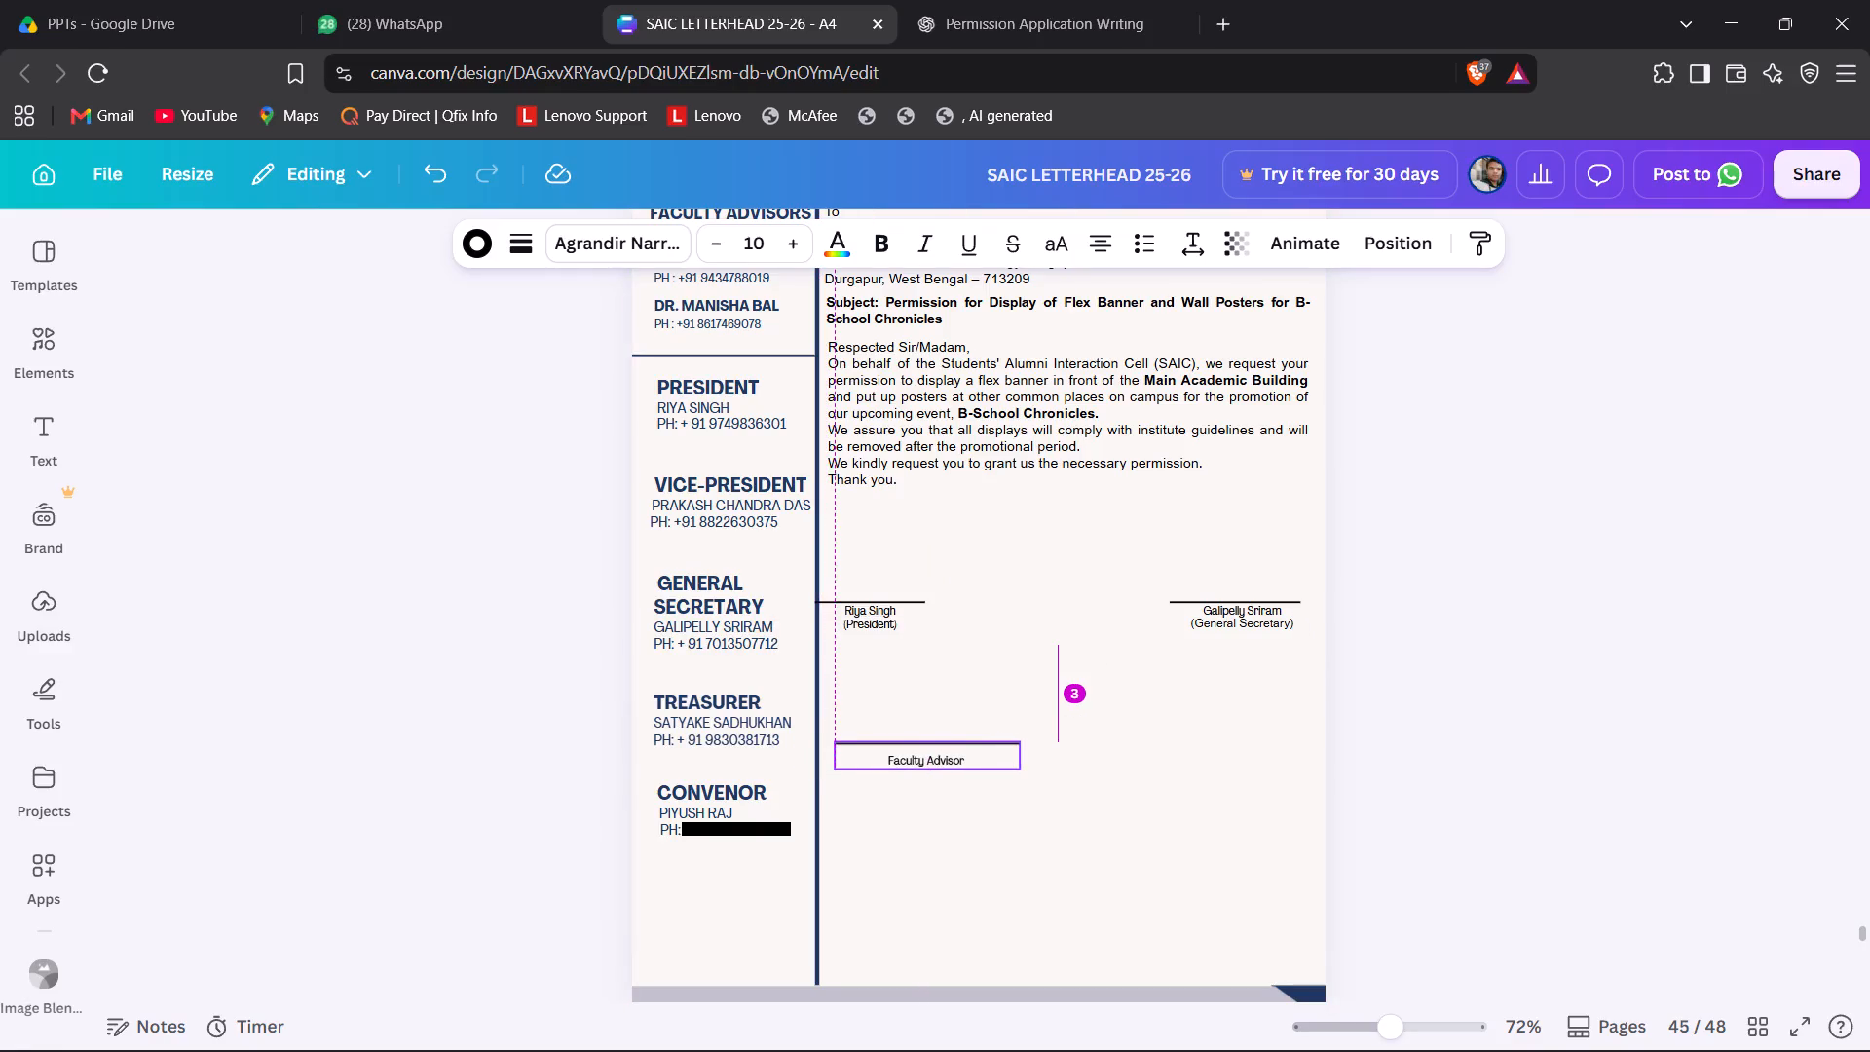
pyautogui.moveTo(864, 748); pyautogui.dragTo(862, 748)
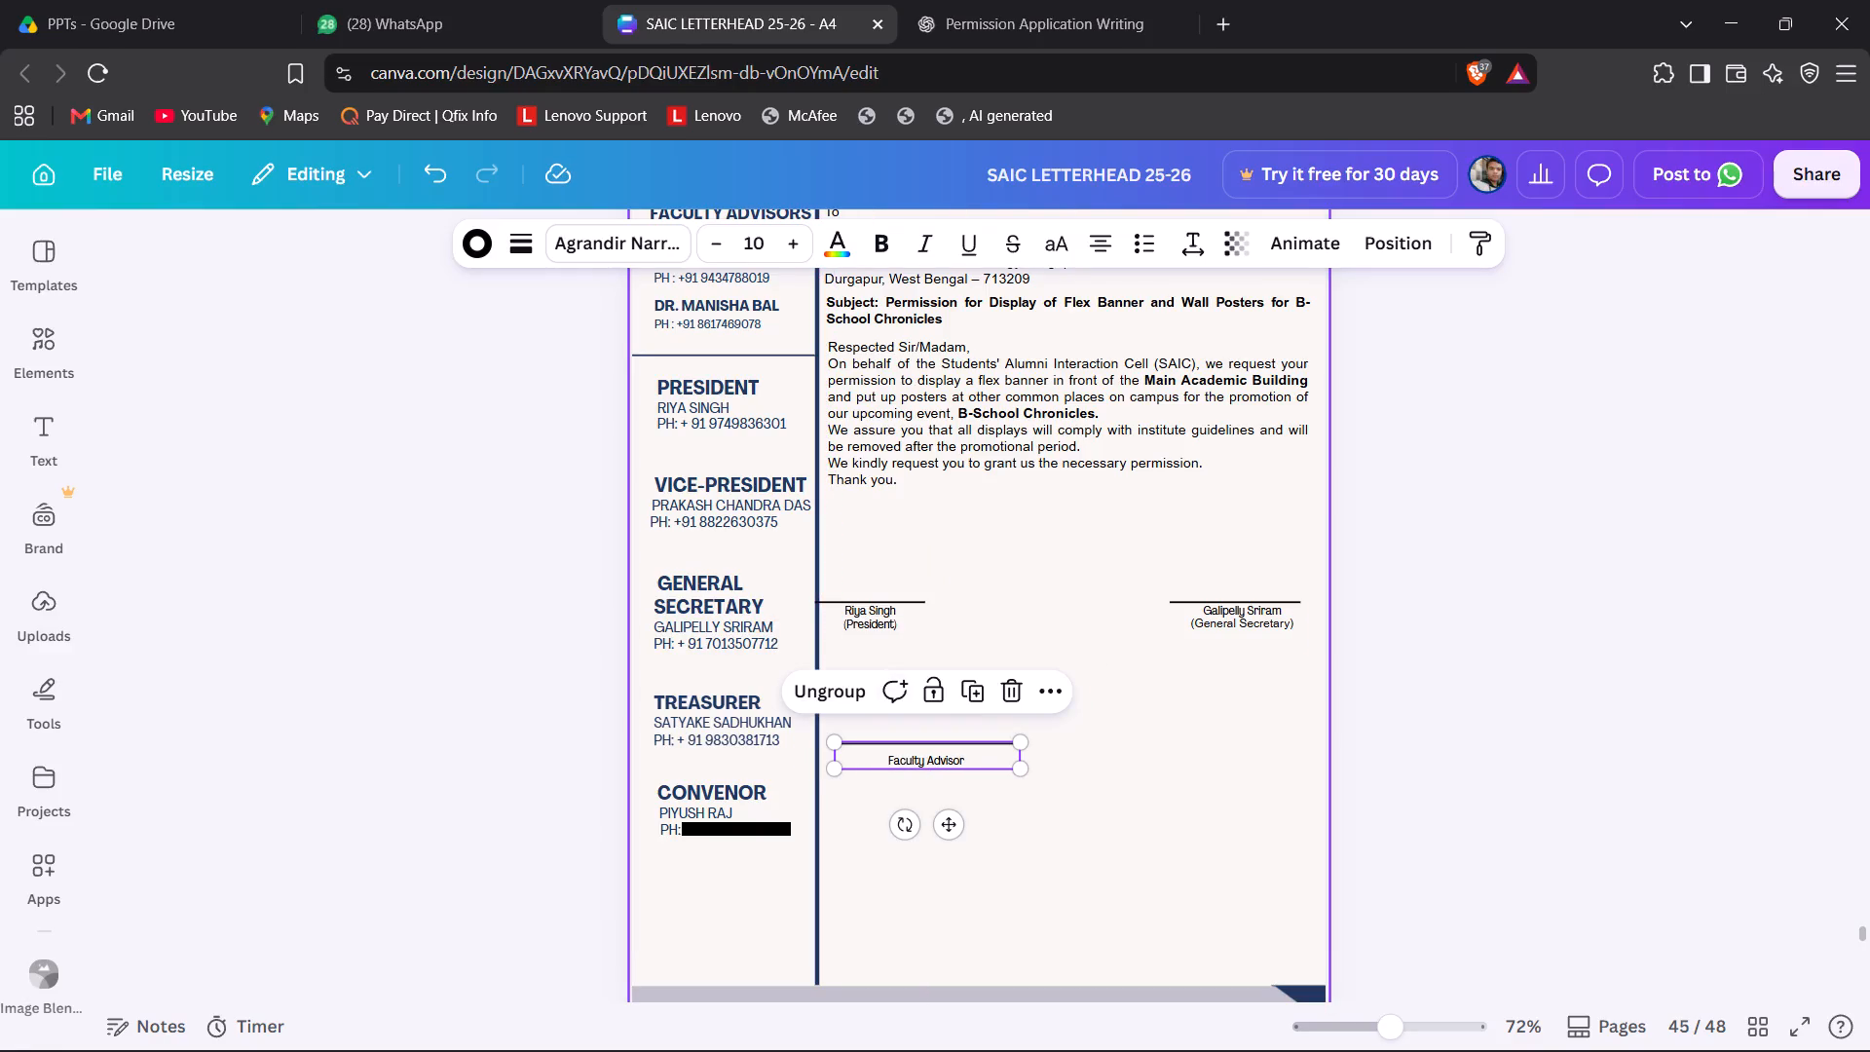
pyautogui.moveTo(877, 608); pyautogui.dragTo(884, 610)
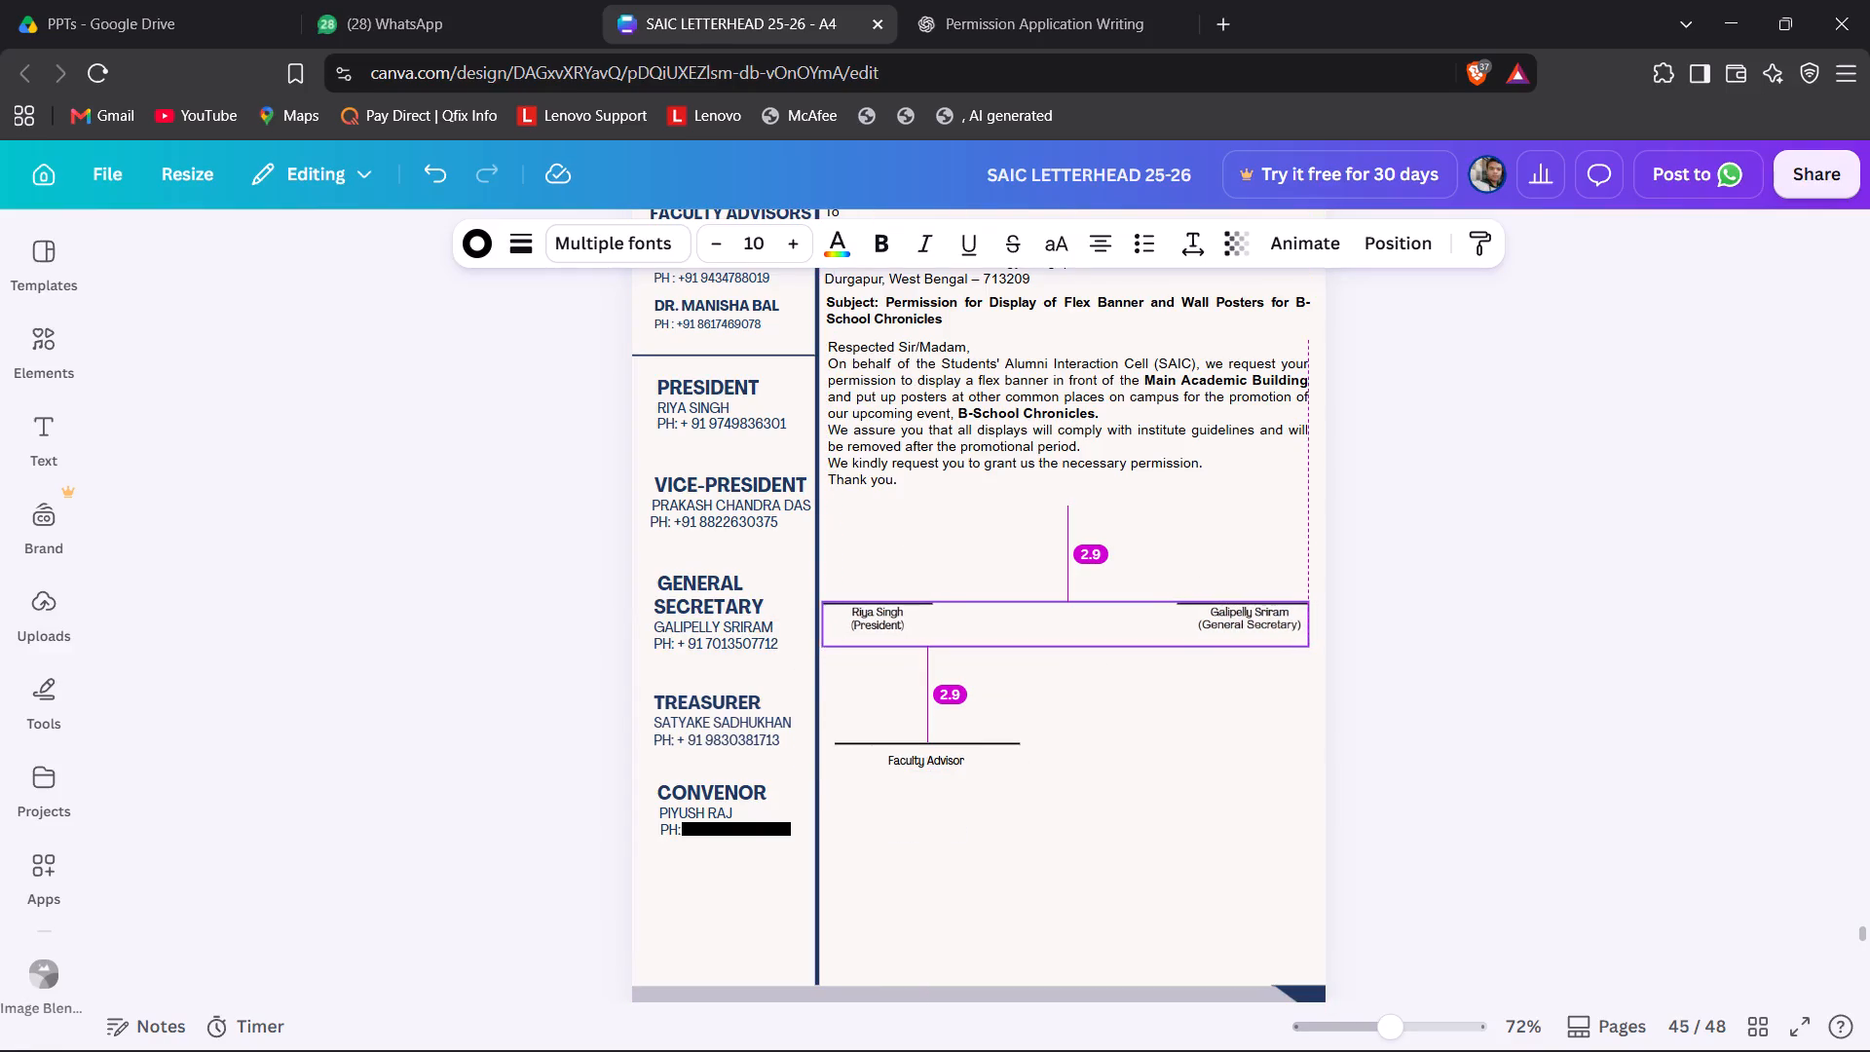
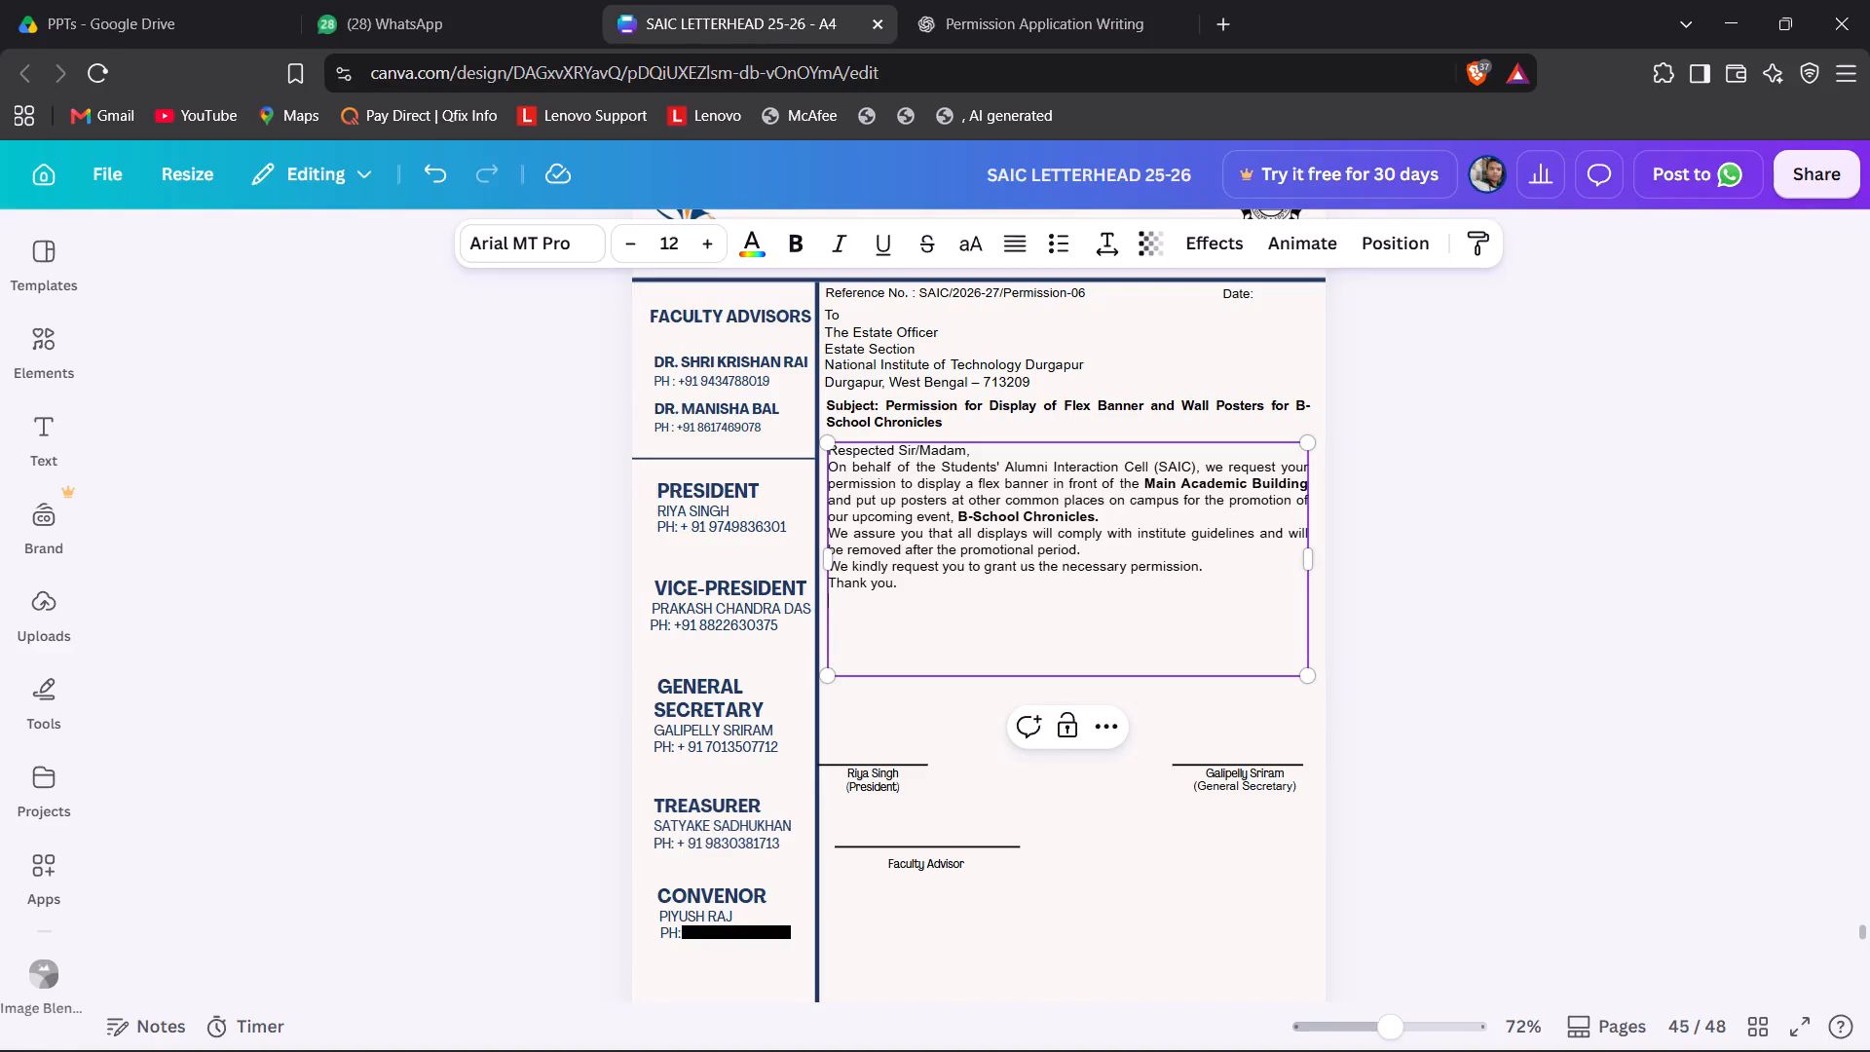
pyautogui.doubleClick(941, 599)
pyautogui.doubleClick(925, 560)
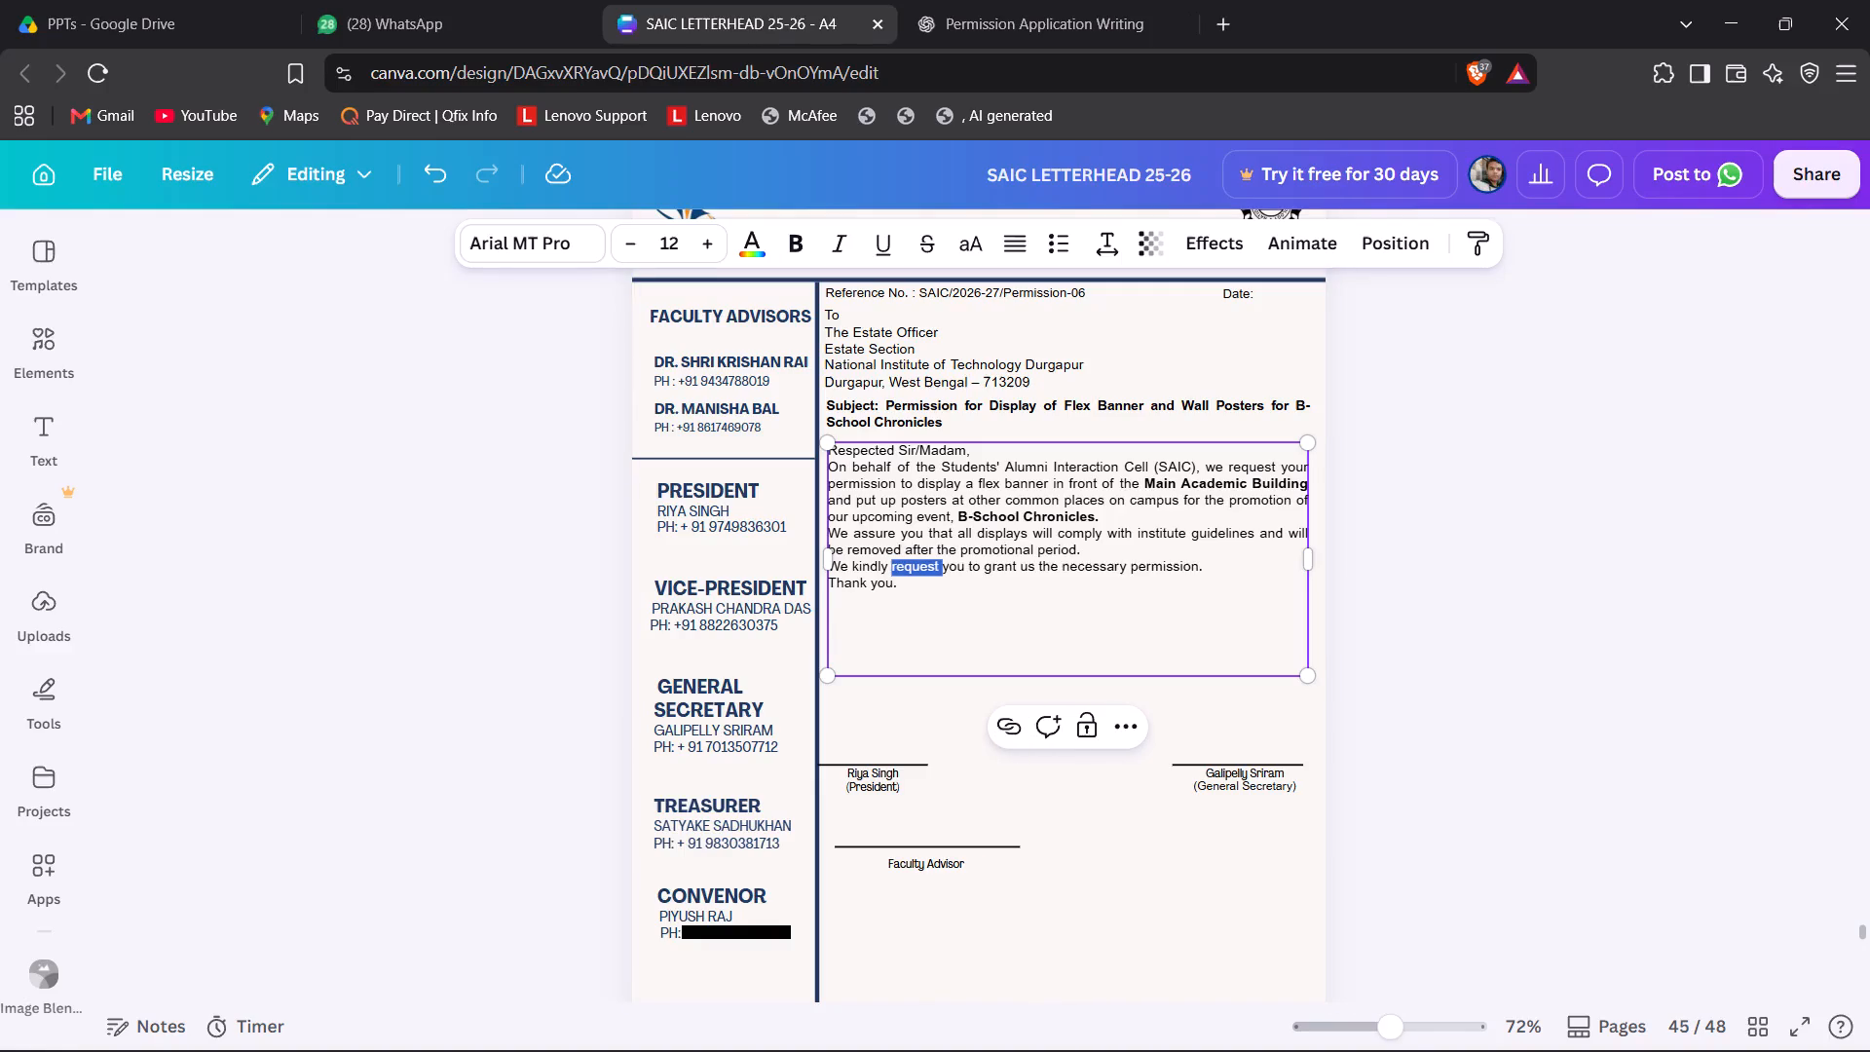
pyautogui.click(923, 575)
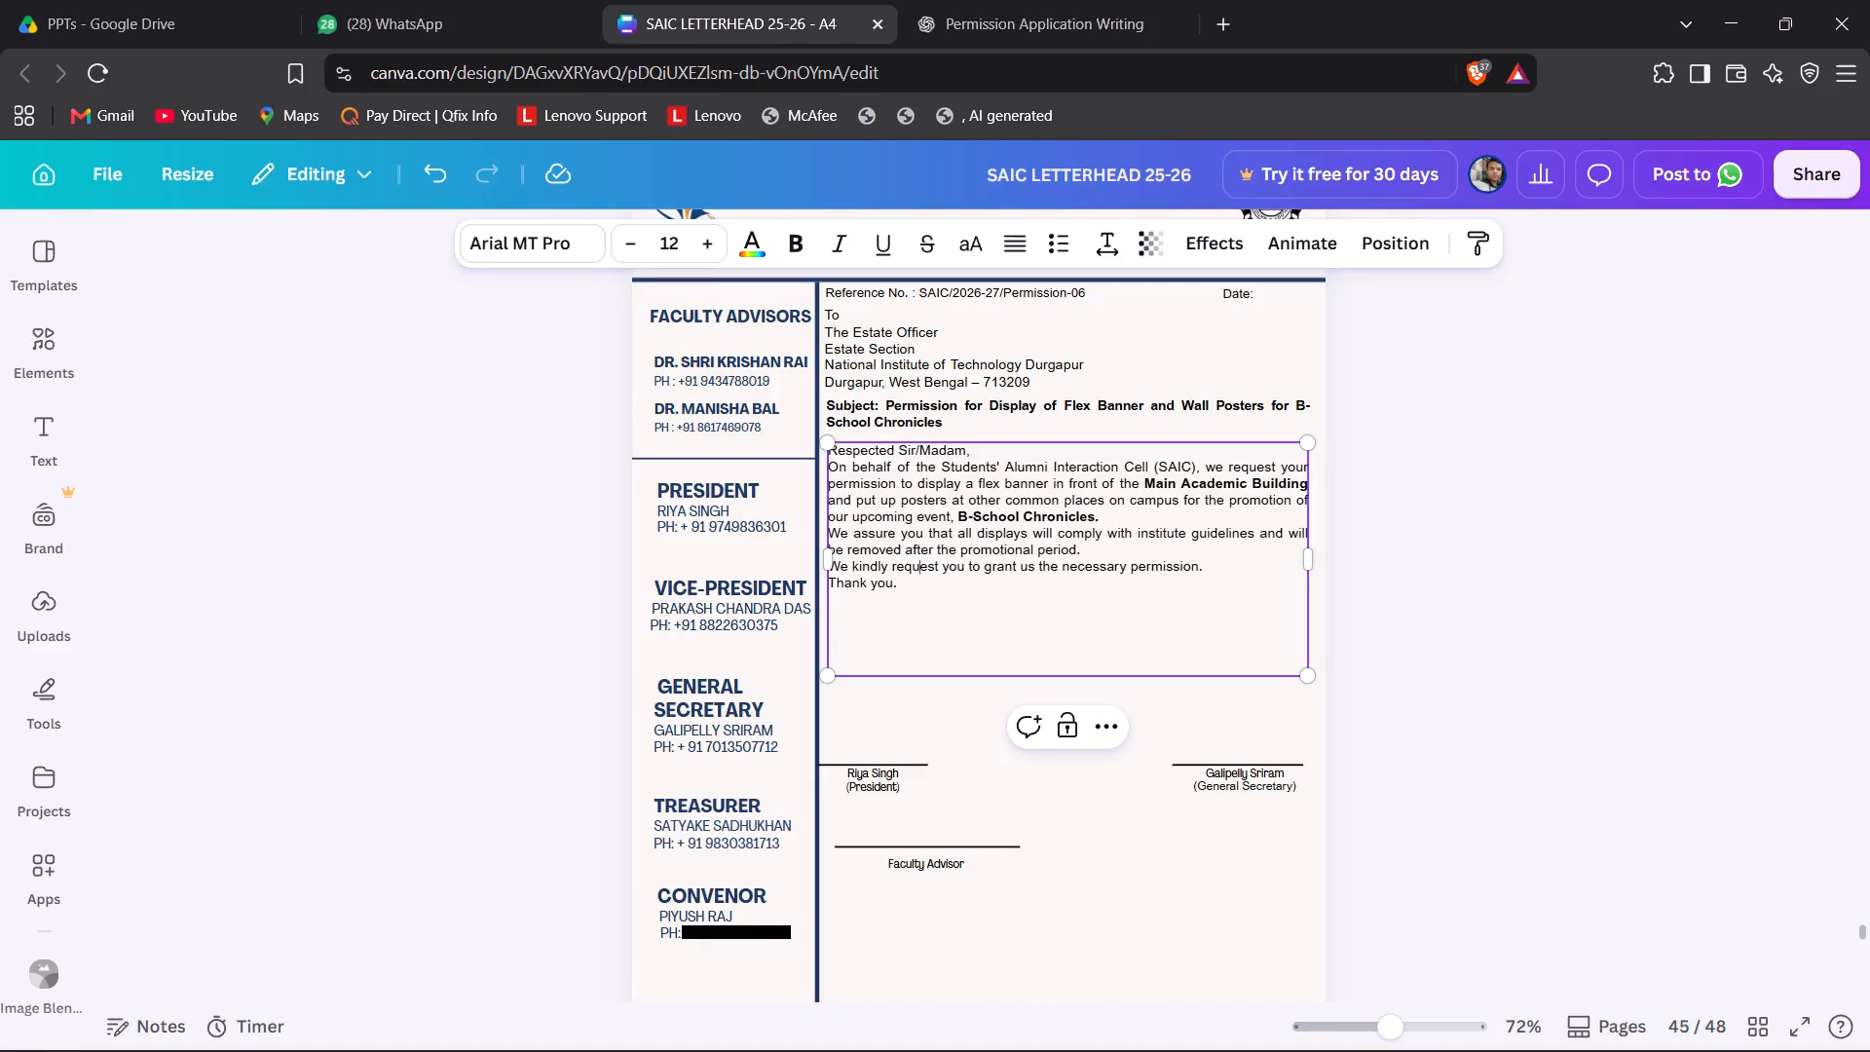
pyautogui.click(914, 583)
pyautogui.press('Return')
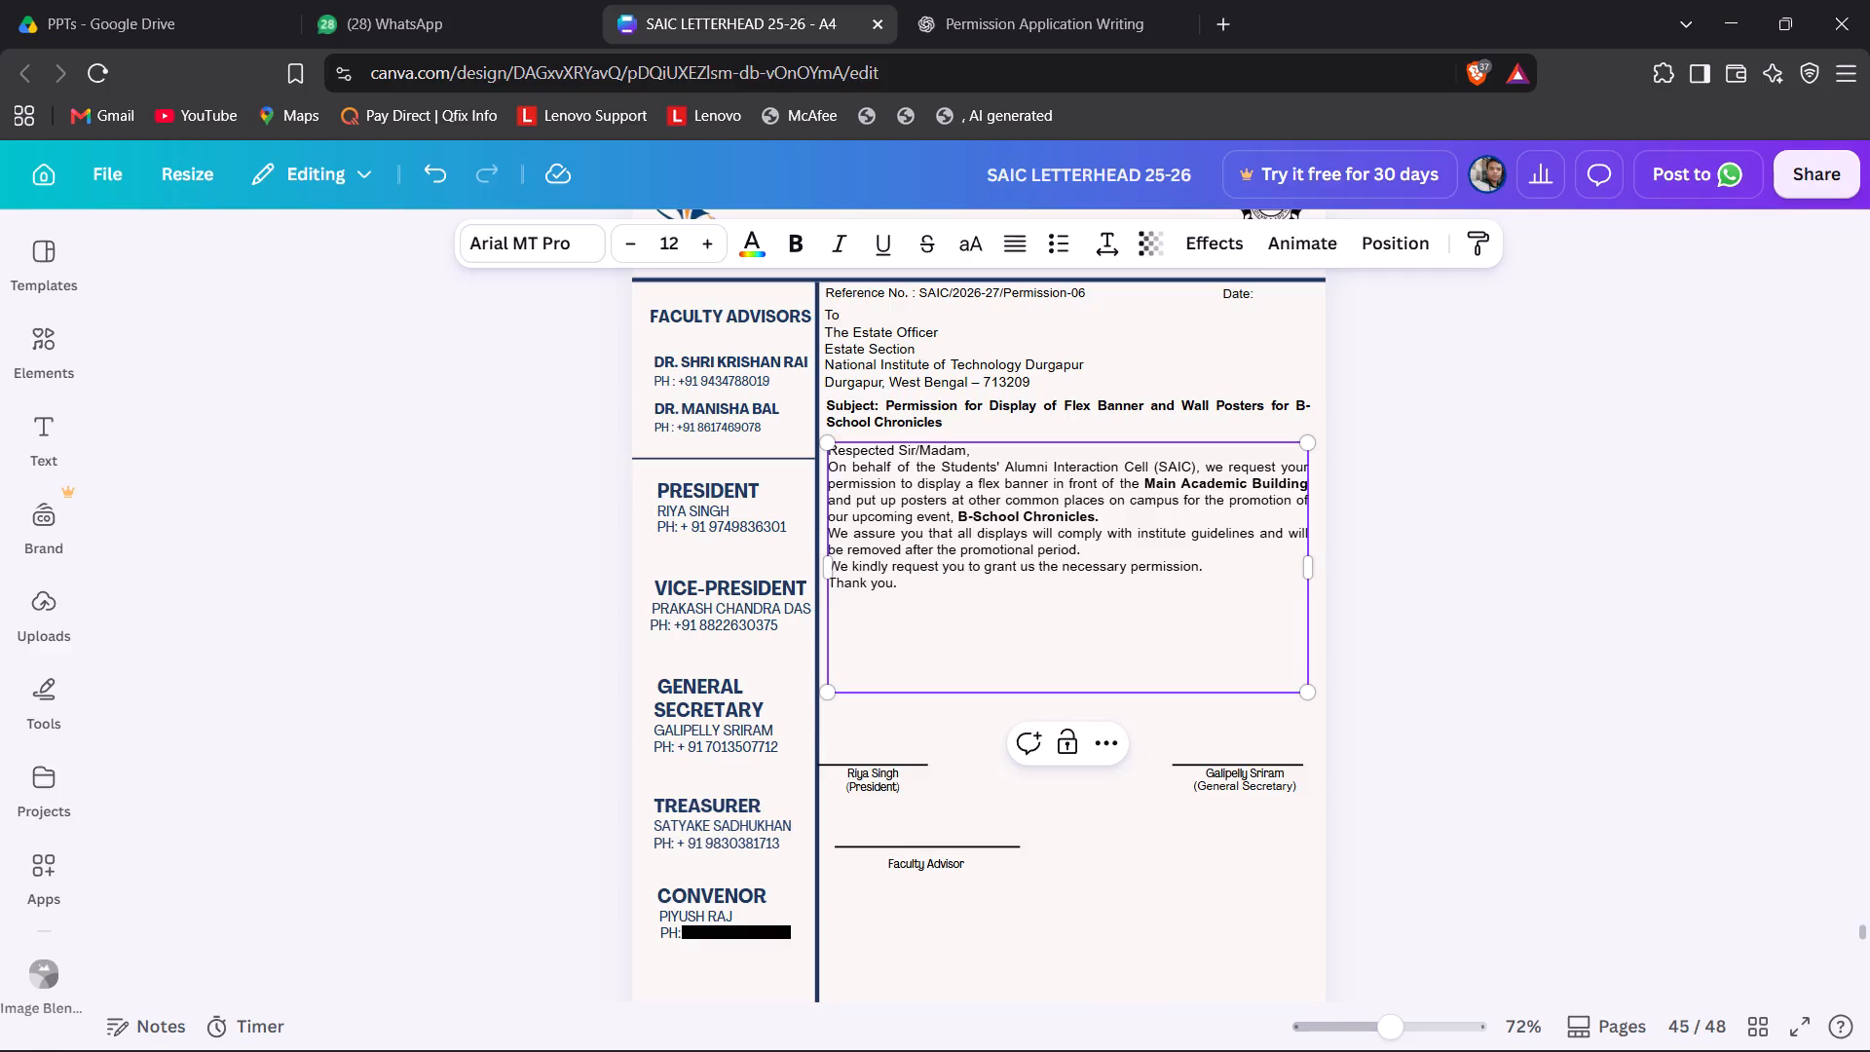
pyautogui.press('Return')
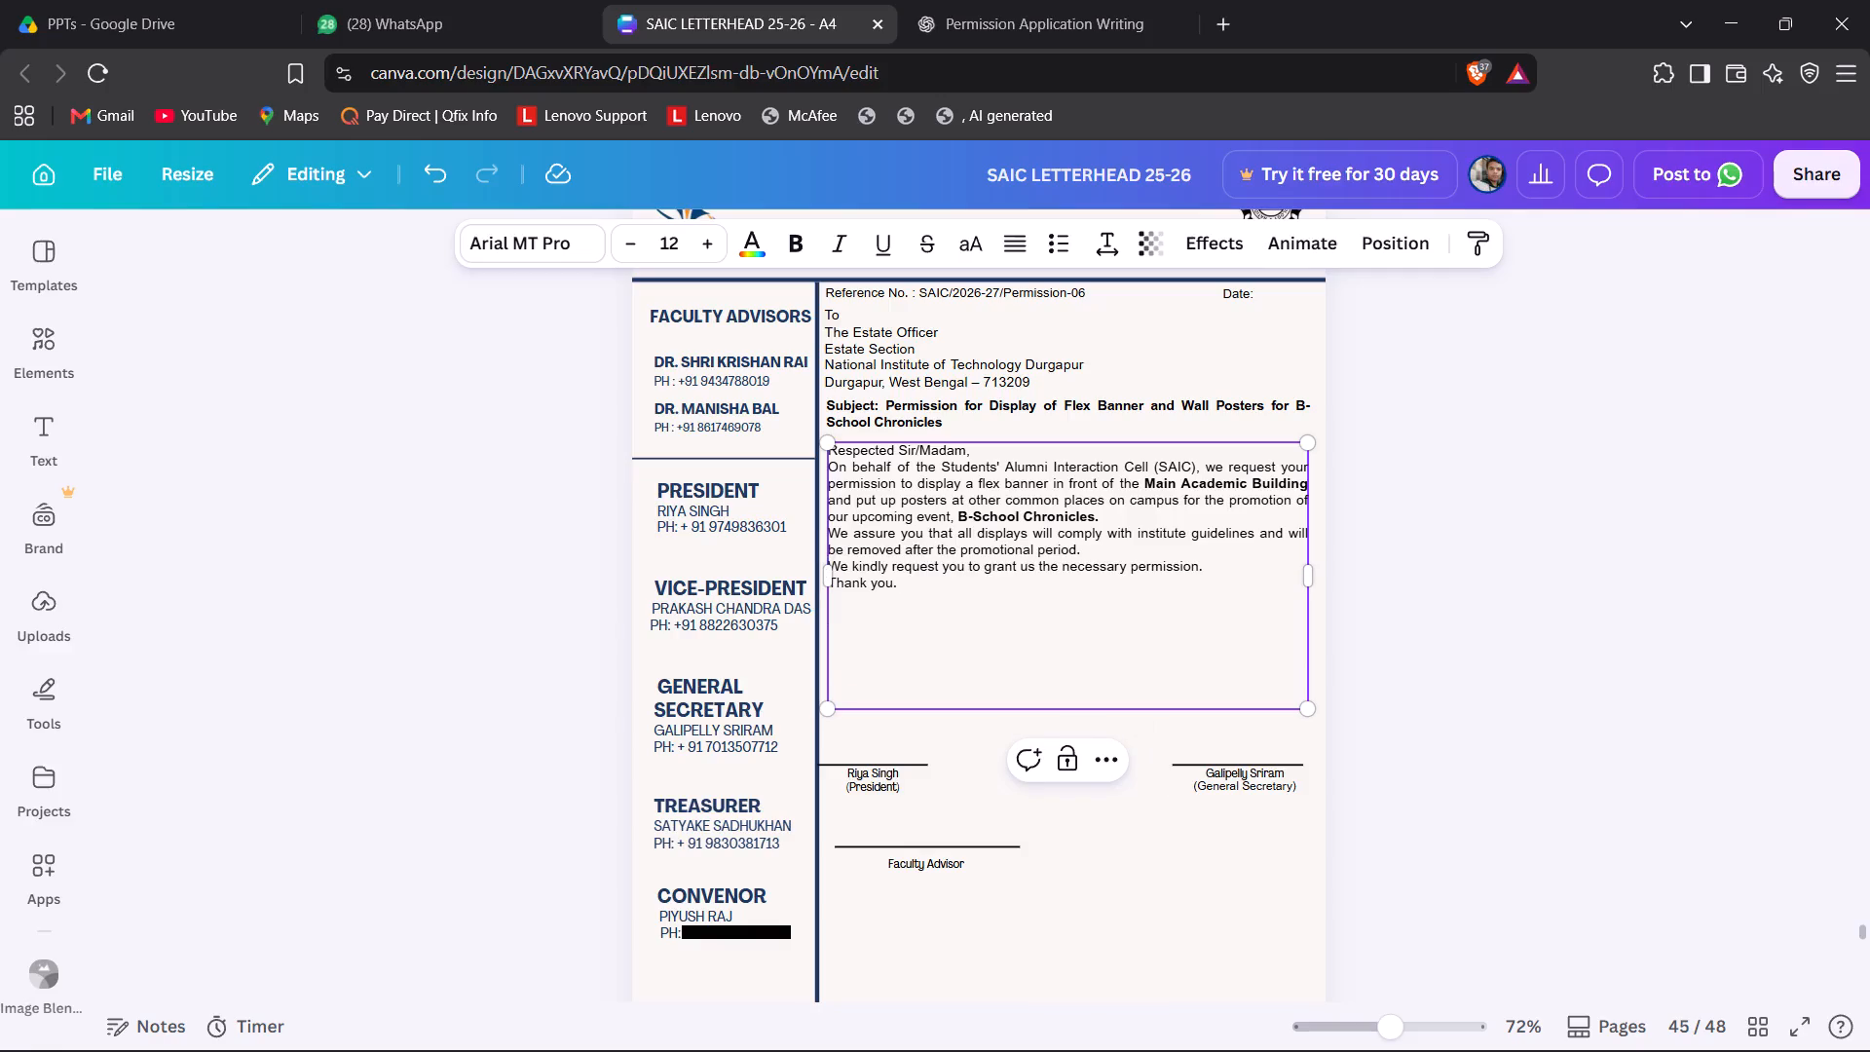
pyautogui.hotkey('ctrl', 'v')
pyautogui.click(1113, 603)
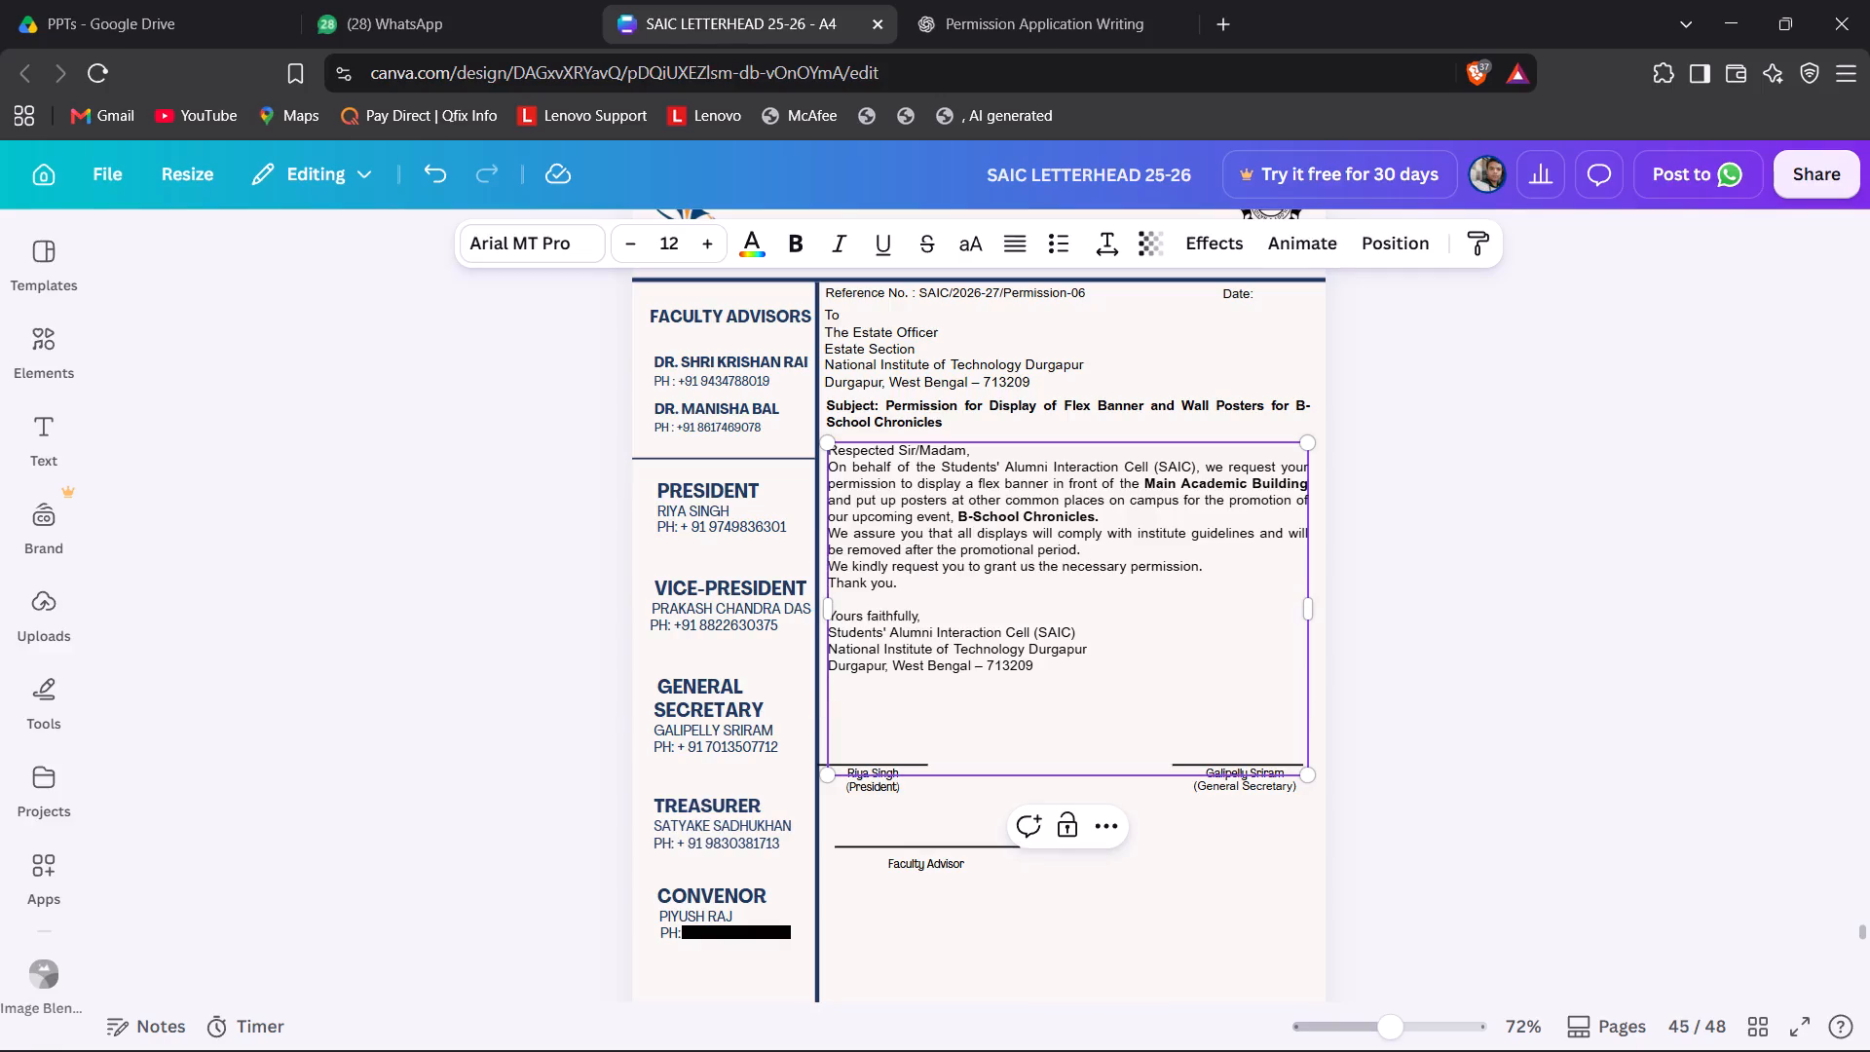
pyautogui.click(1559, 647)
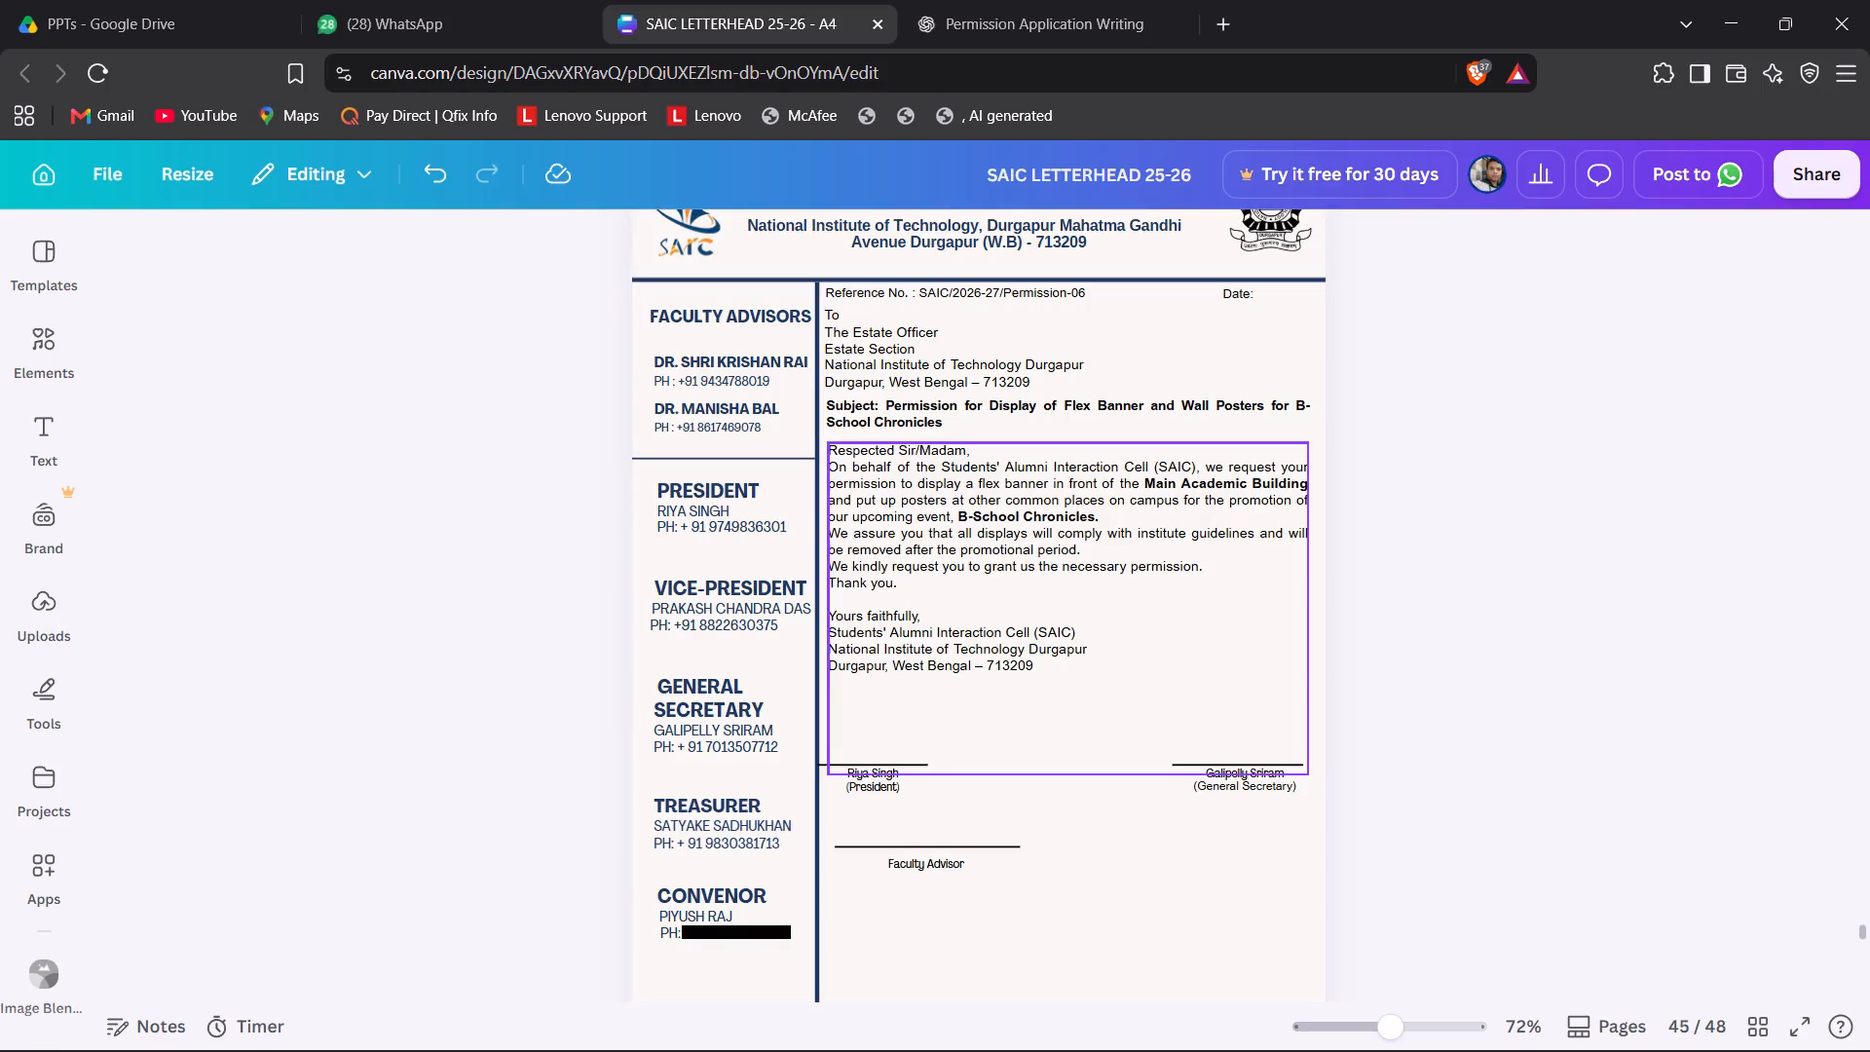
pyautogui.click(945, 650)
pyautogui.click(1589, 668)
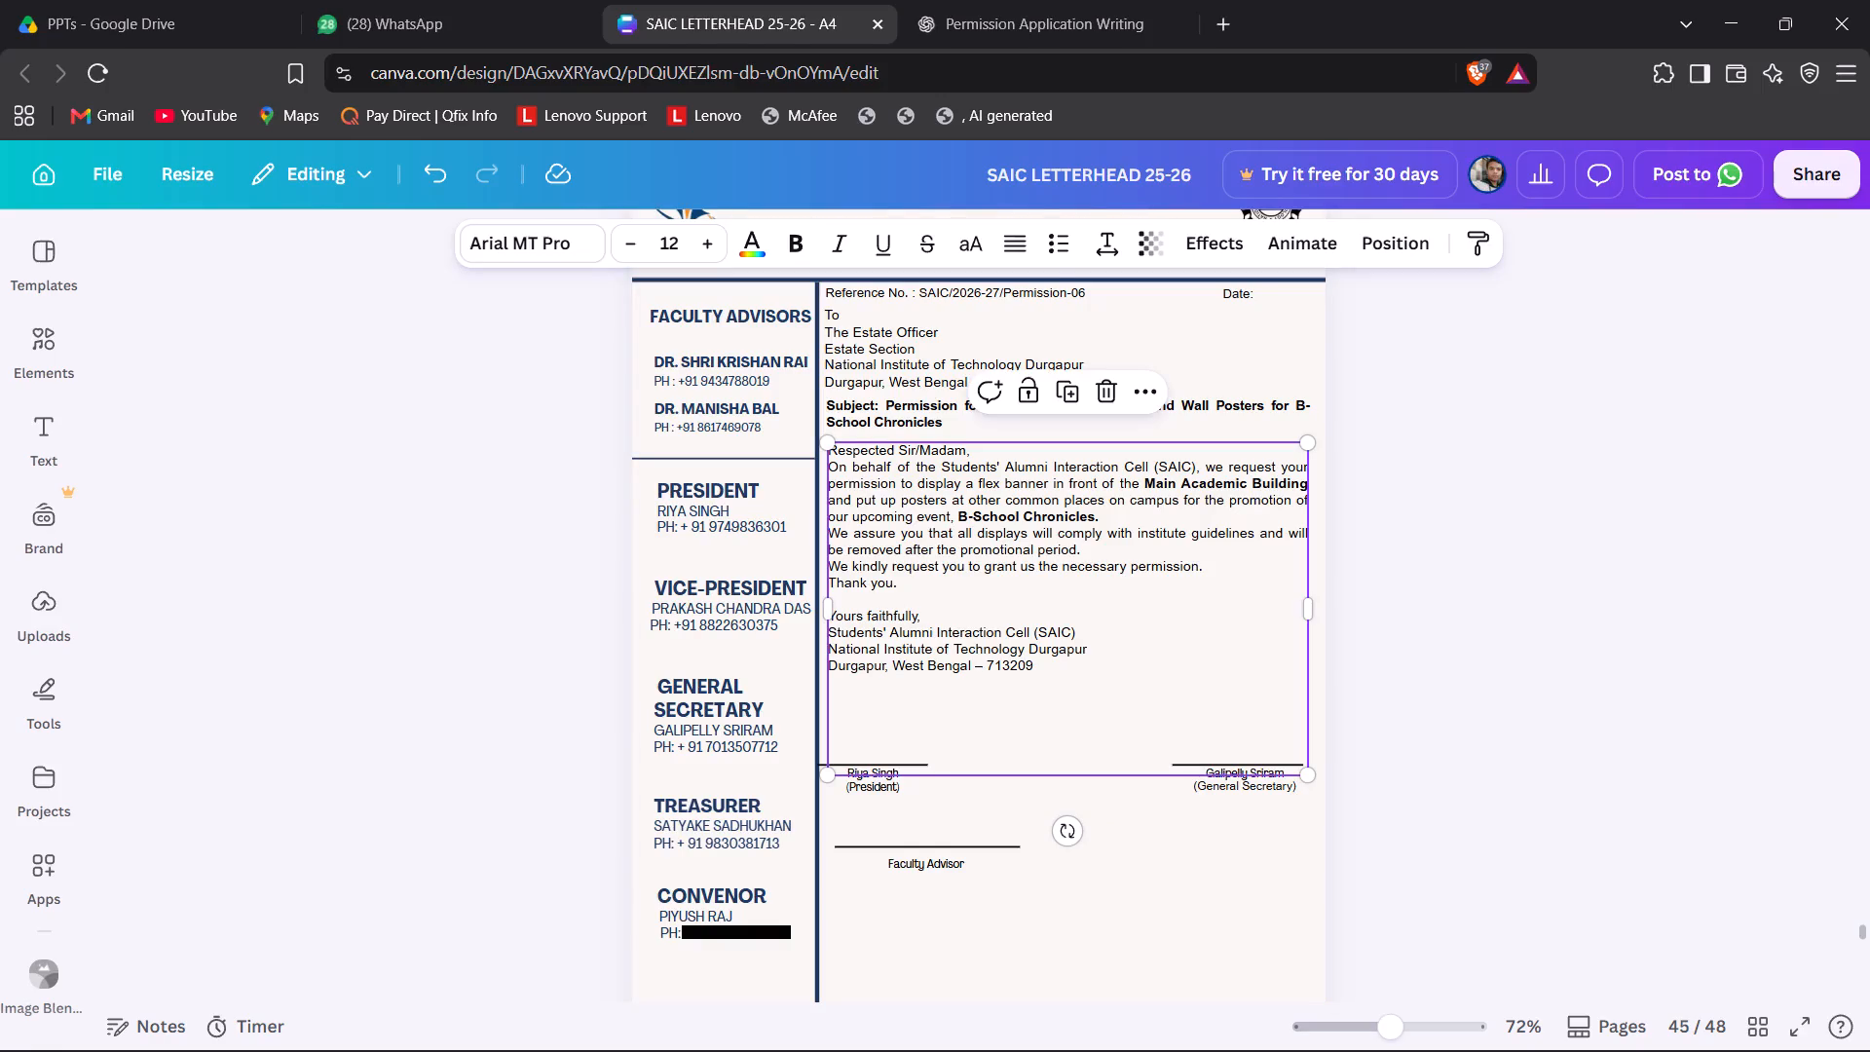
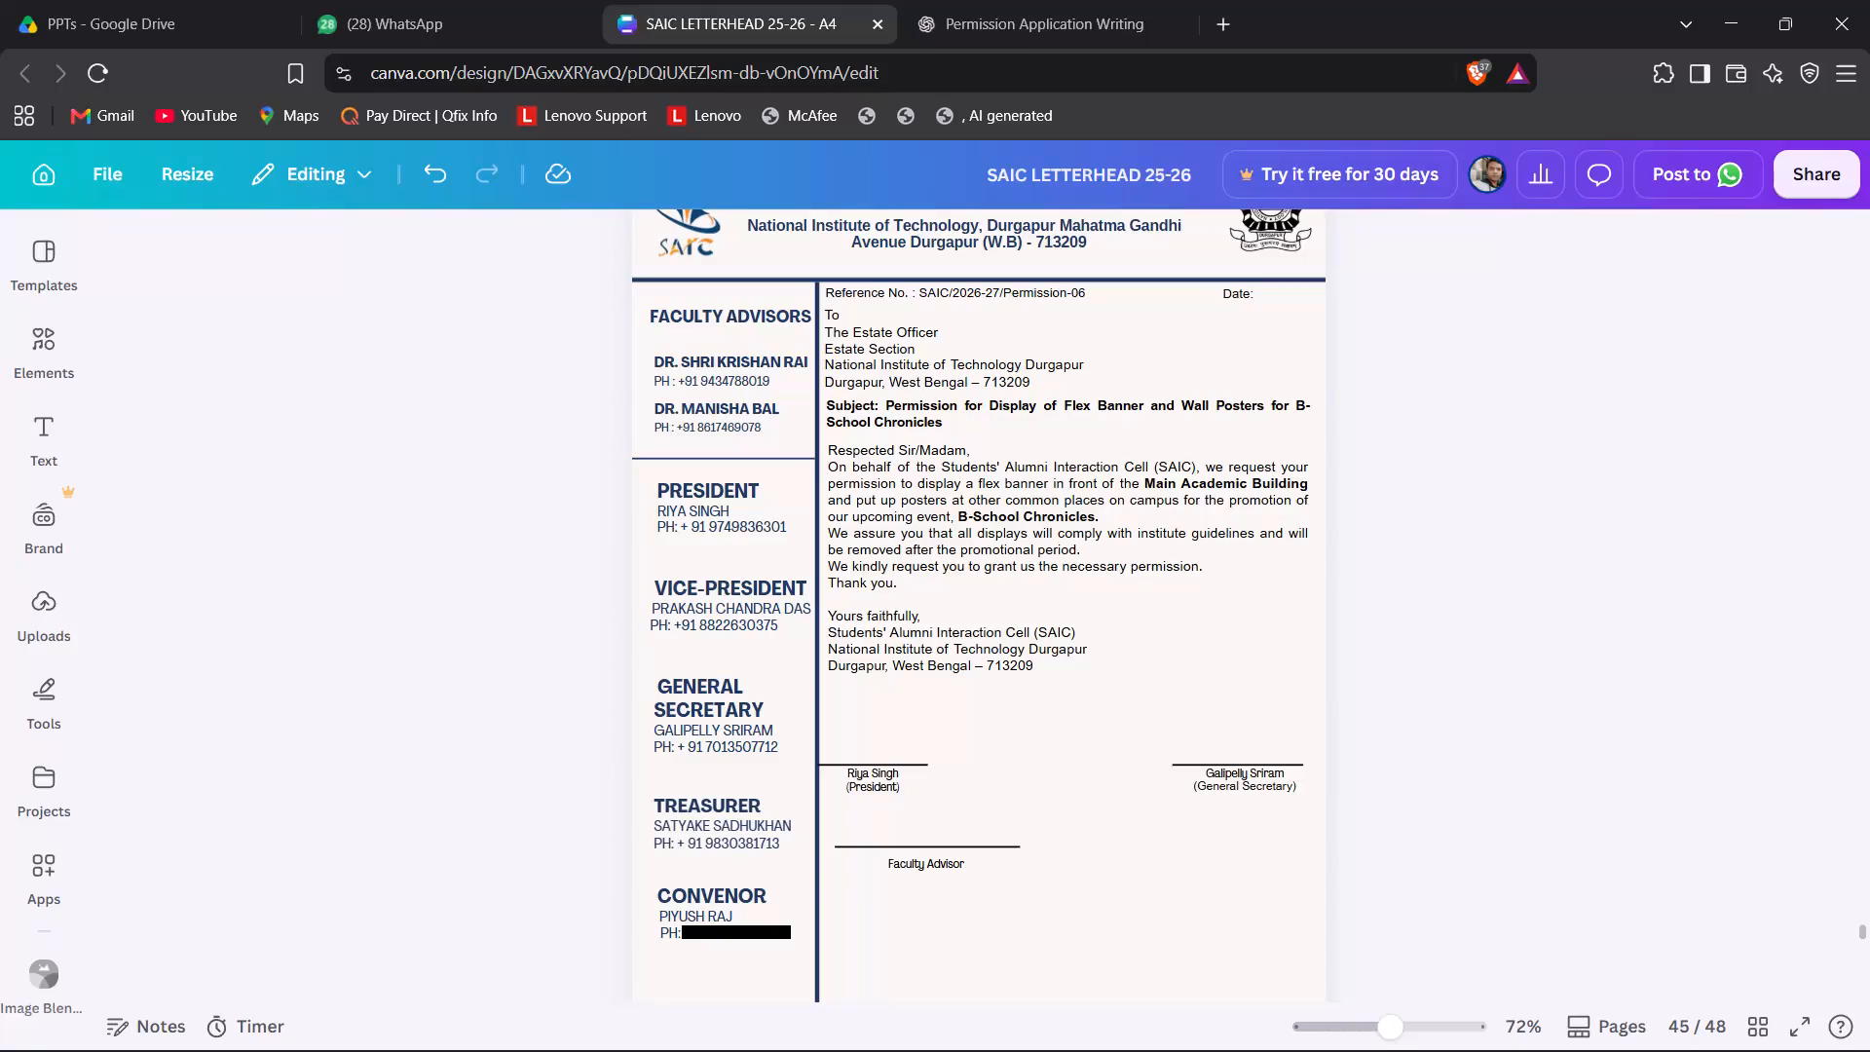
# Lower the Faculty Advisor signature block and nudge the President and General Secretary row slightly right, lining up the signature lines' left ends.
pyautogui.click(910, 852)
pyautogui.moveTo(911, 852); pyautogui.dragTo(903, 871)
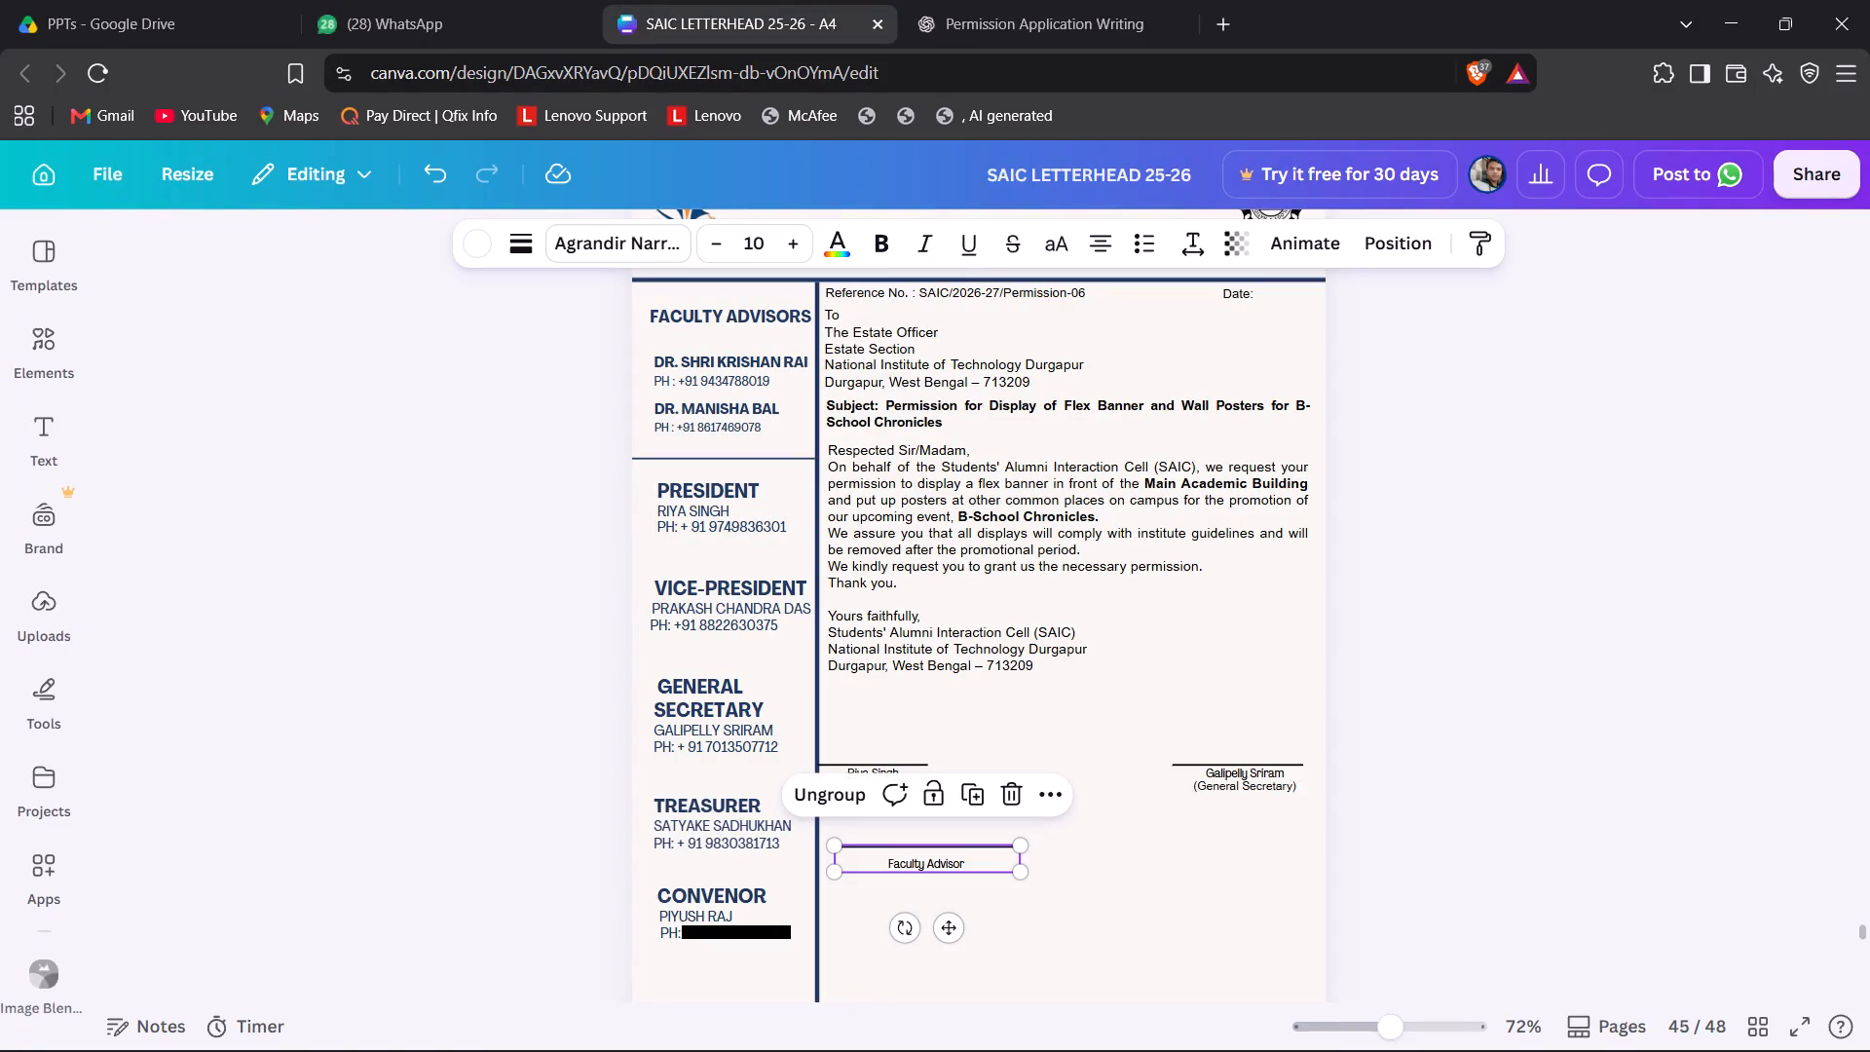
pyautogui.moveTo(903, 871); pyautogui.dragTo(904, 877)
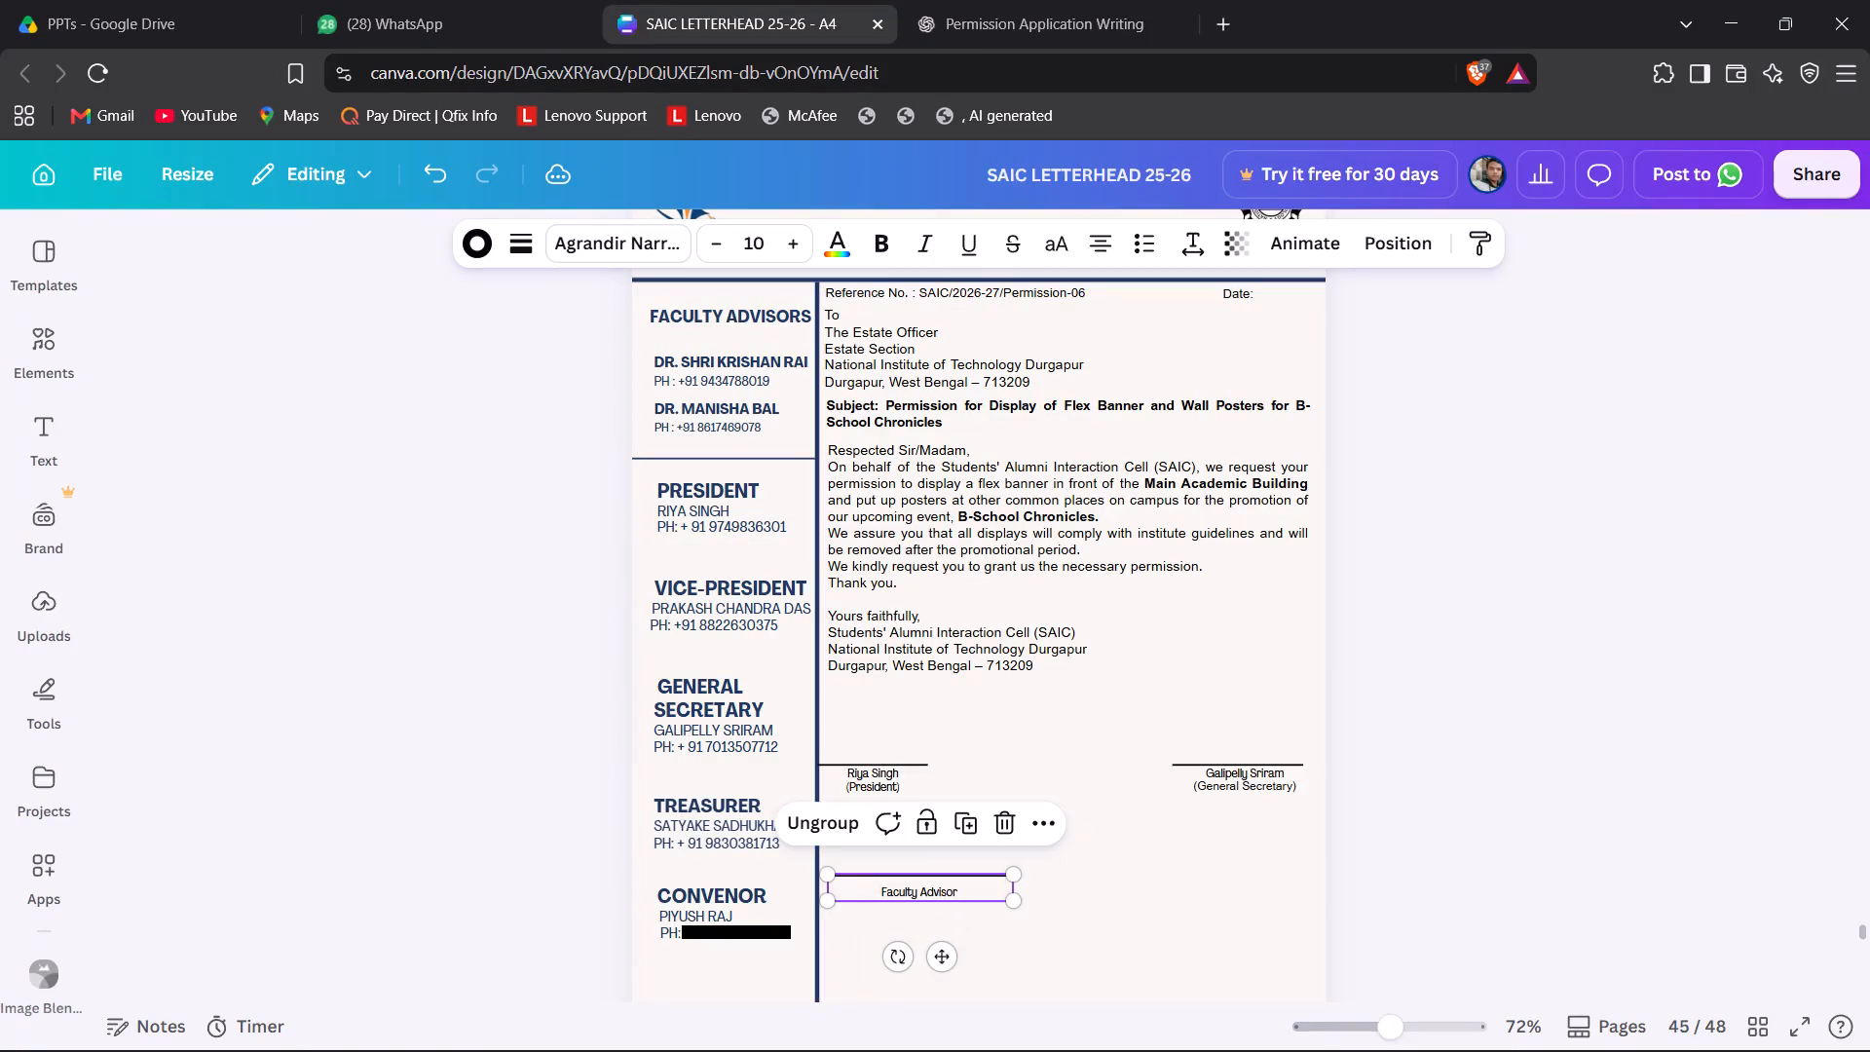
pyautogui.moveTo(886, 775); pyautogui.dragTo(895, 776)
pyautogui.moveTo(919, 872); pyautogui.dragTo(924, 884)
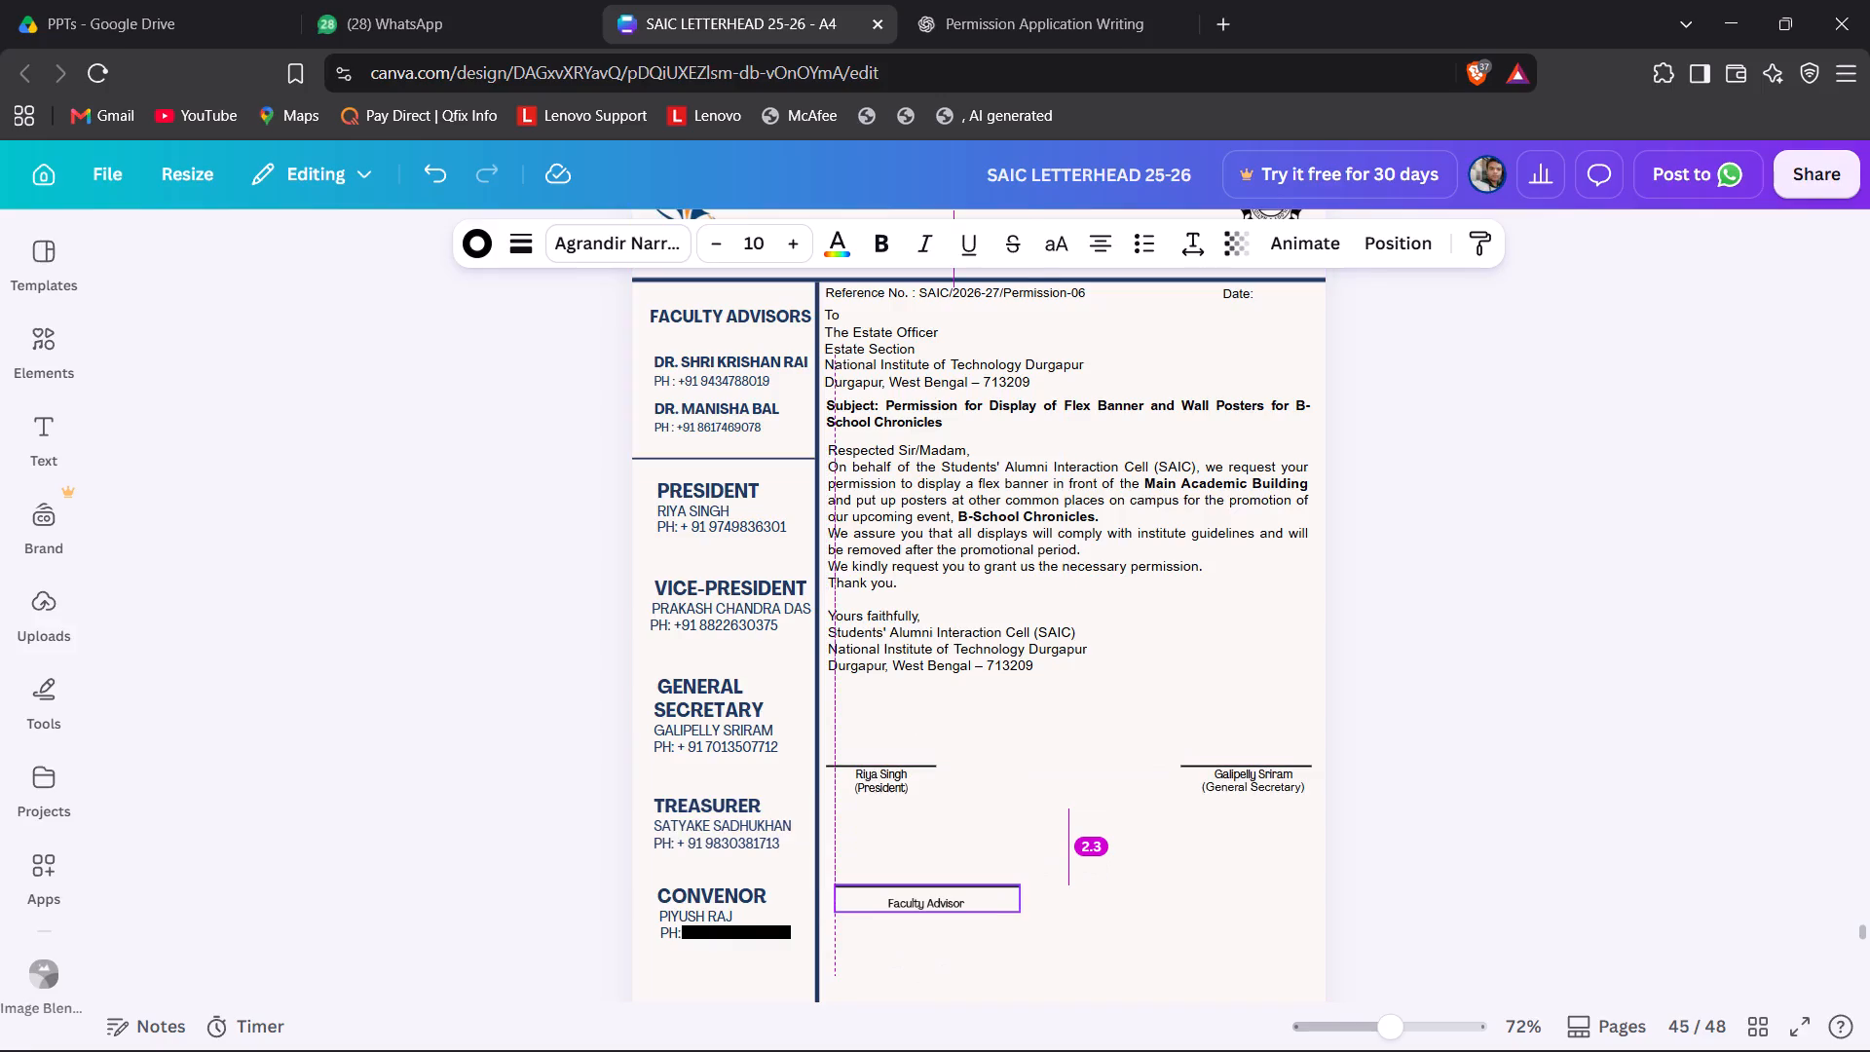
pyautogui.moveTo(924, 884); pyautogui.dragTo(918, 889)
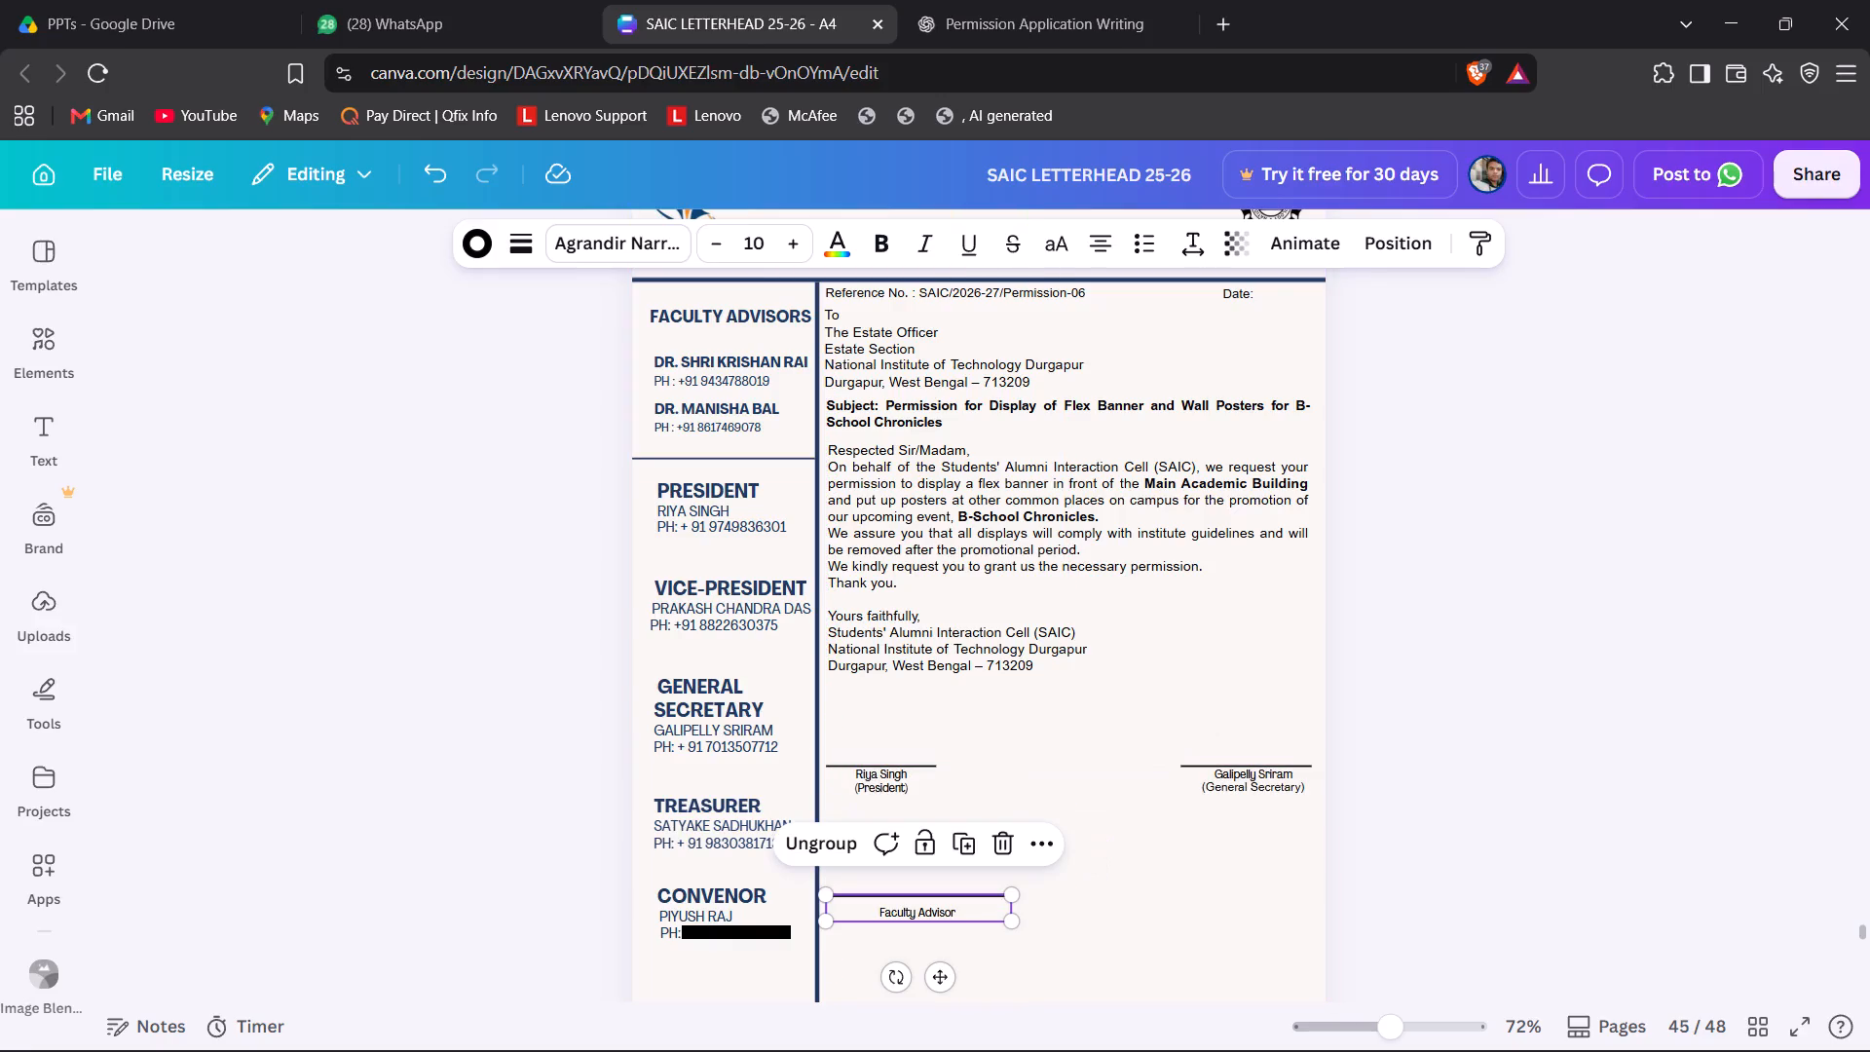
pyautogui.click(1367, 845)
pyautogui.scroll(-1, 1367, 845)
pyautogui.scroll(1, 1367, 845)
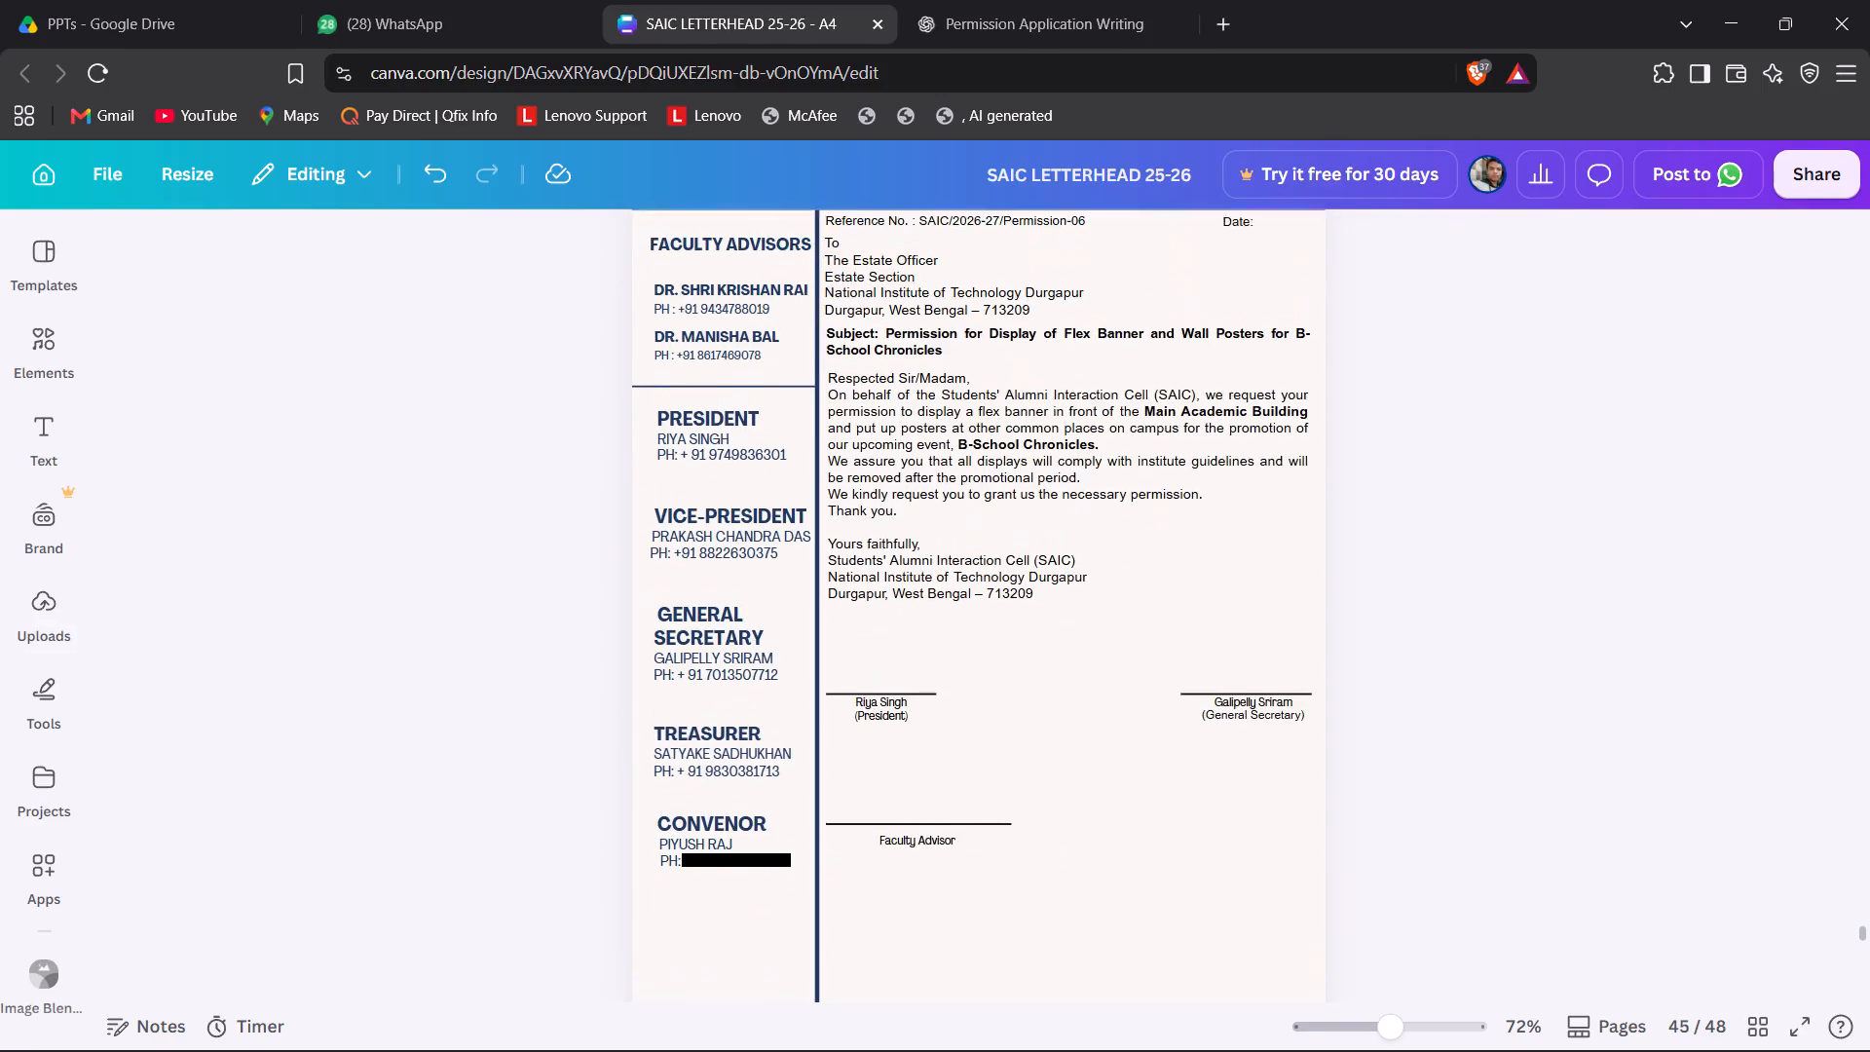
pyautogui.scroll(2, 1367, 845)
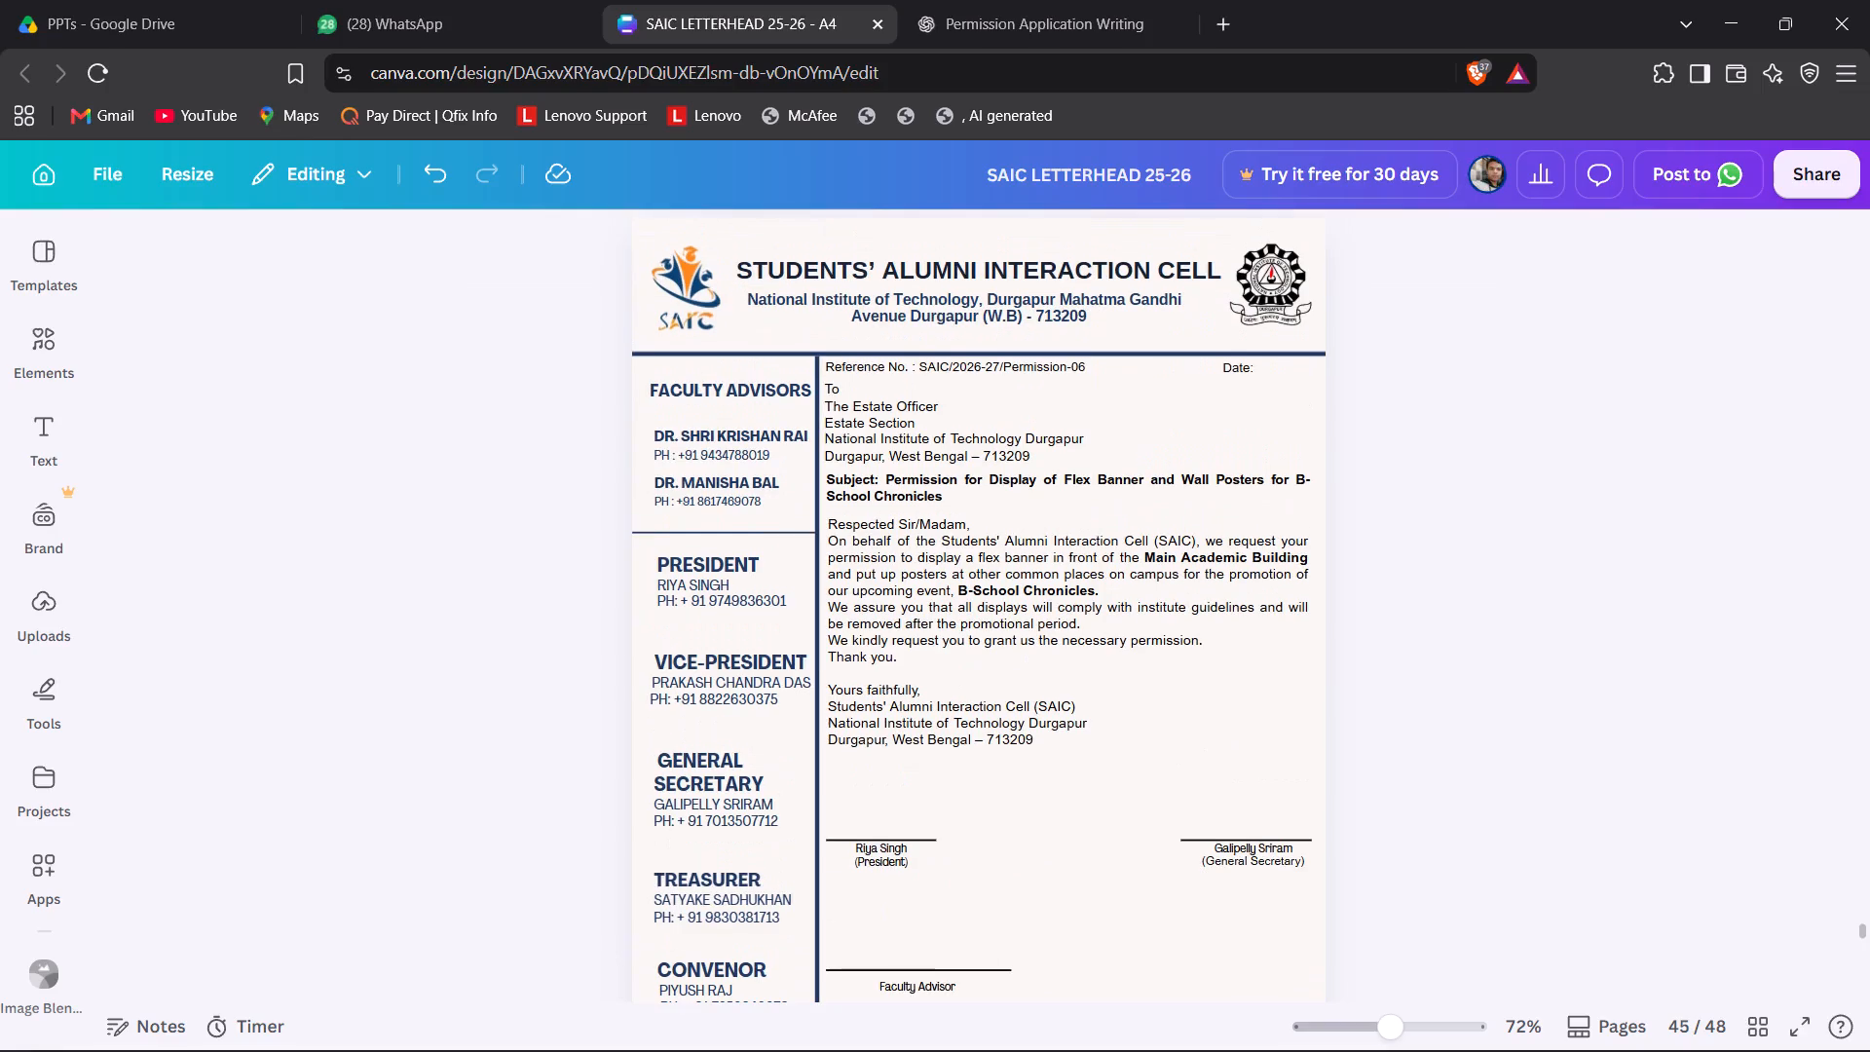
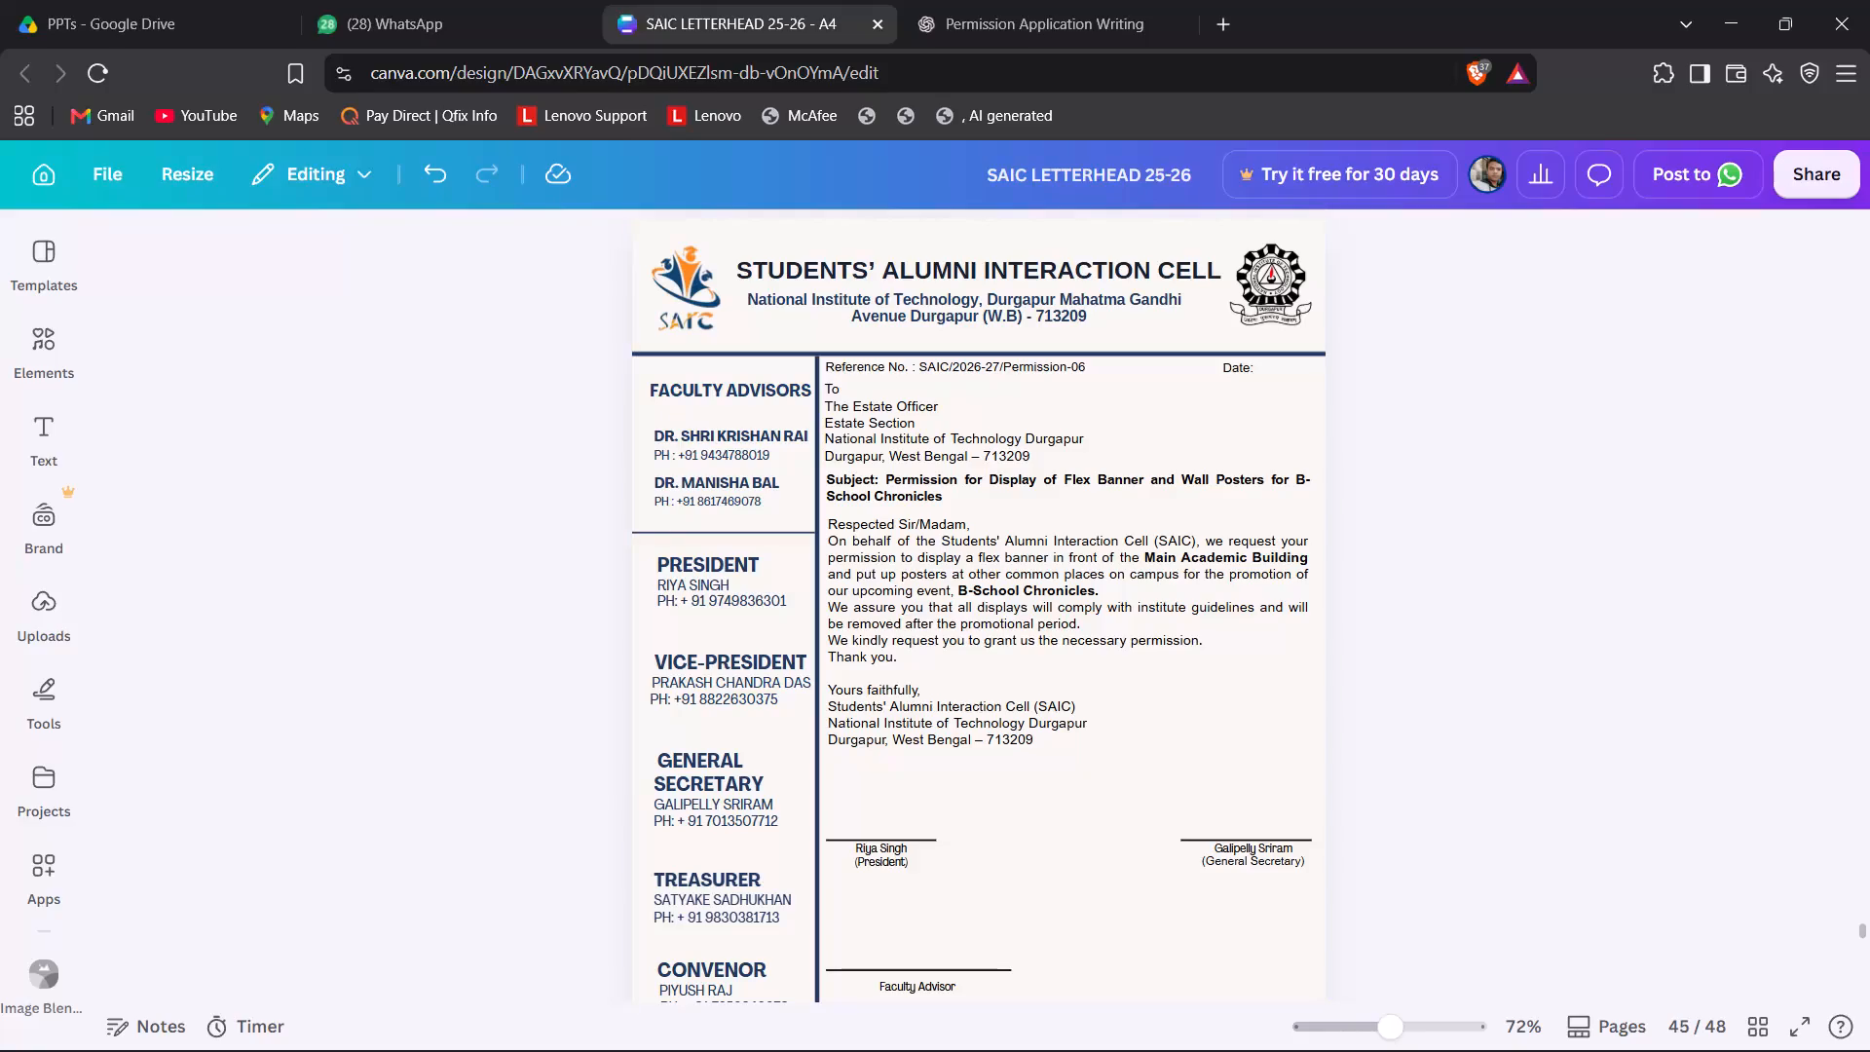
# Save the letterhead design with the completed Estate Section permission letter.
pyautogui.scroll(-1, 1468, 623)
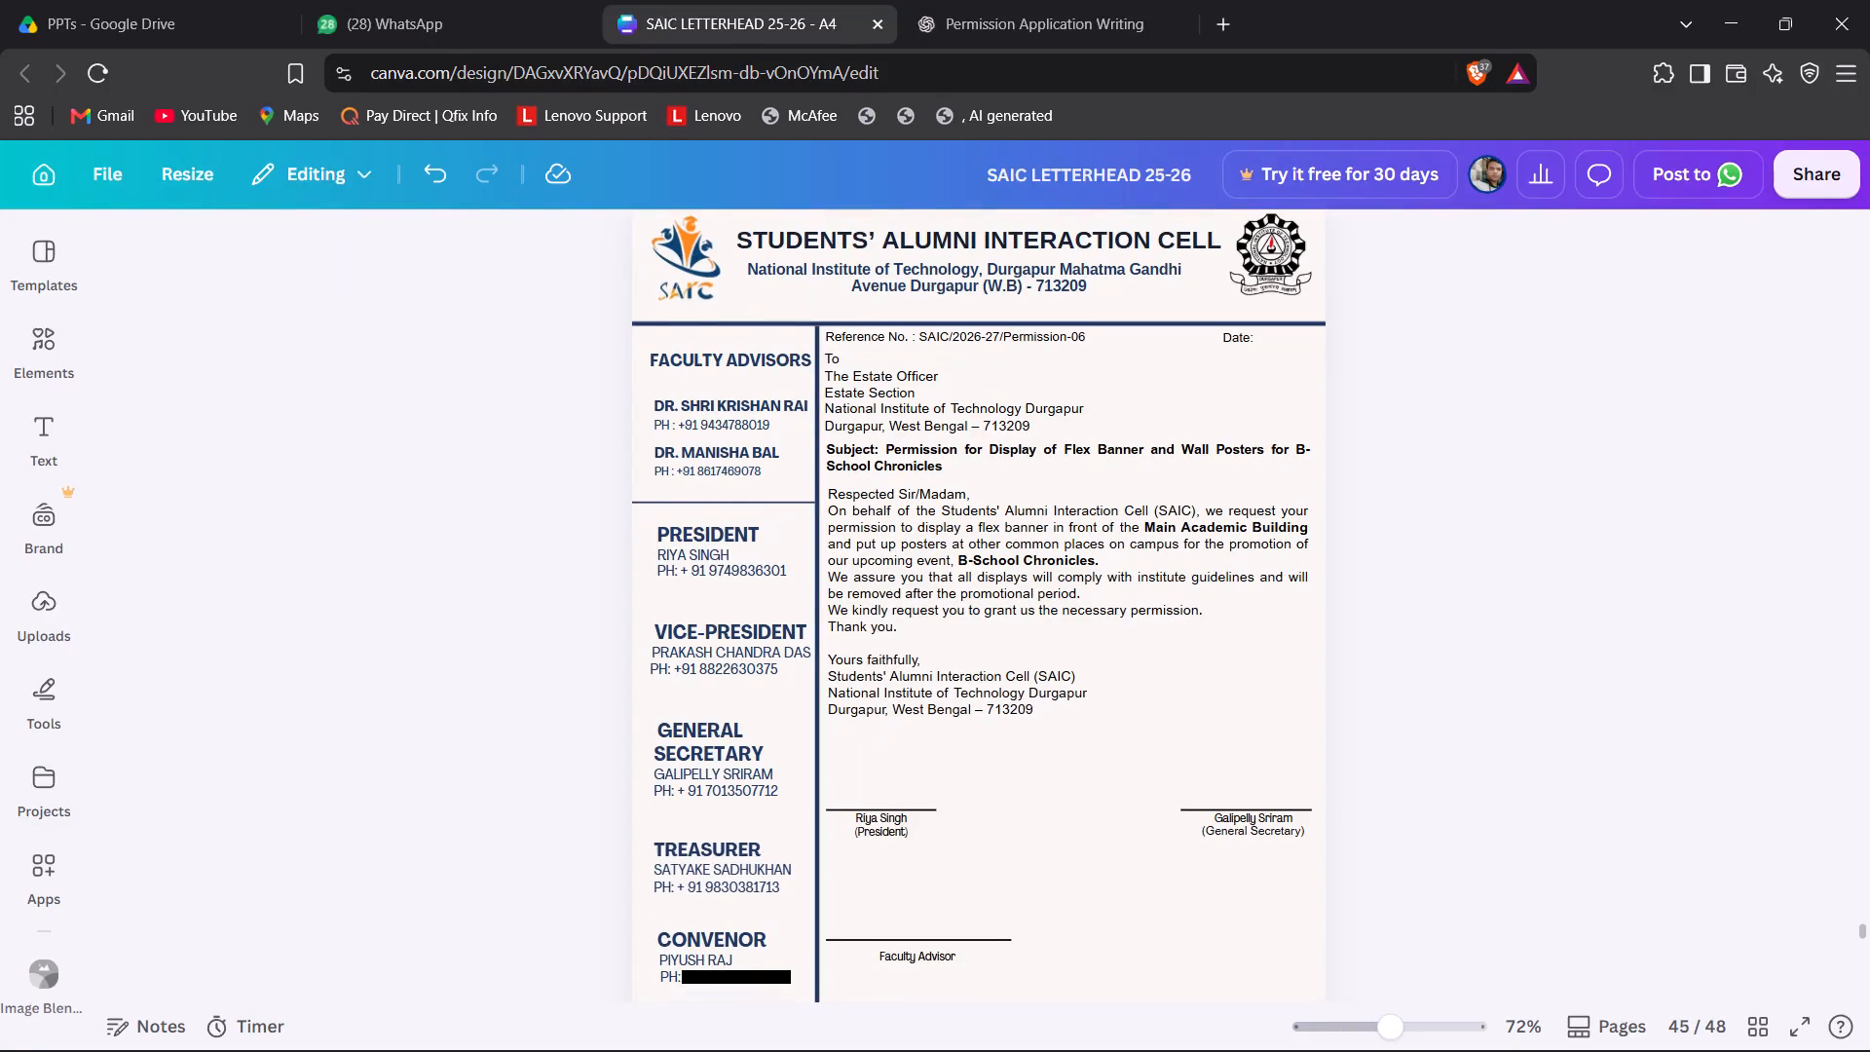
pyautogui.scroll(-2, 1468, 623)
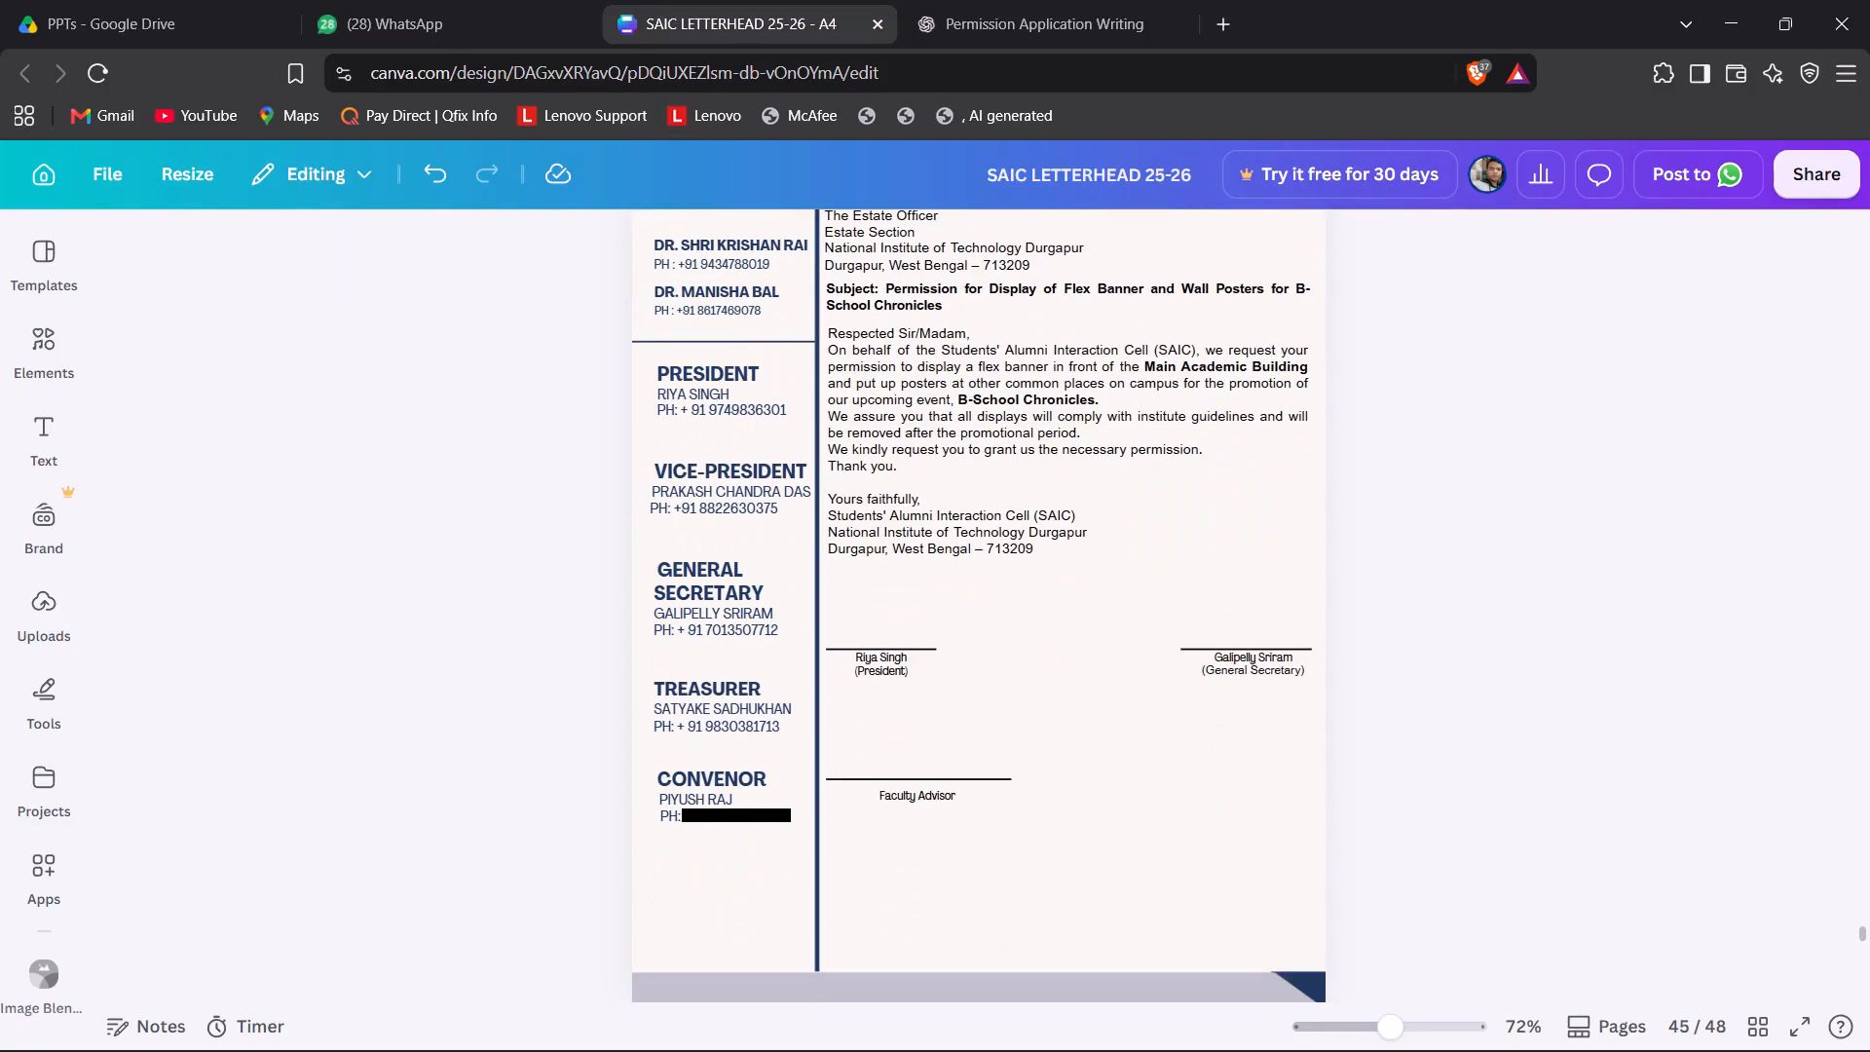
pyautogui.hotkey('ctrl', 's')
# Review the permission letter's full page, checking the layout from the signature lines back up to the letterhead header.
pyautogui.scroll(-3, 1468, 623)
pyautogui.scroll(3, 1468, 623)
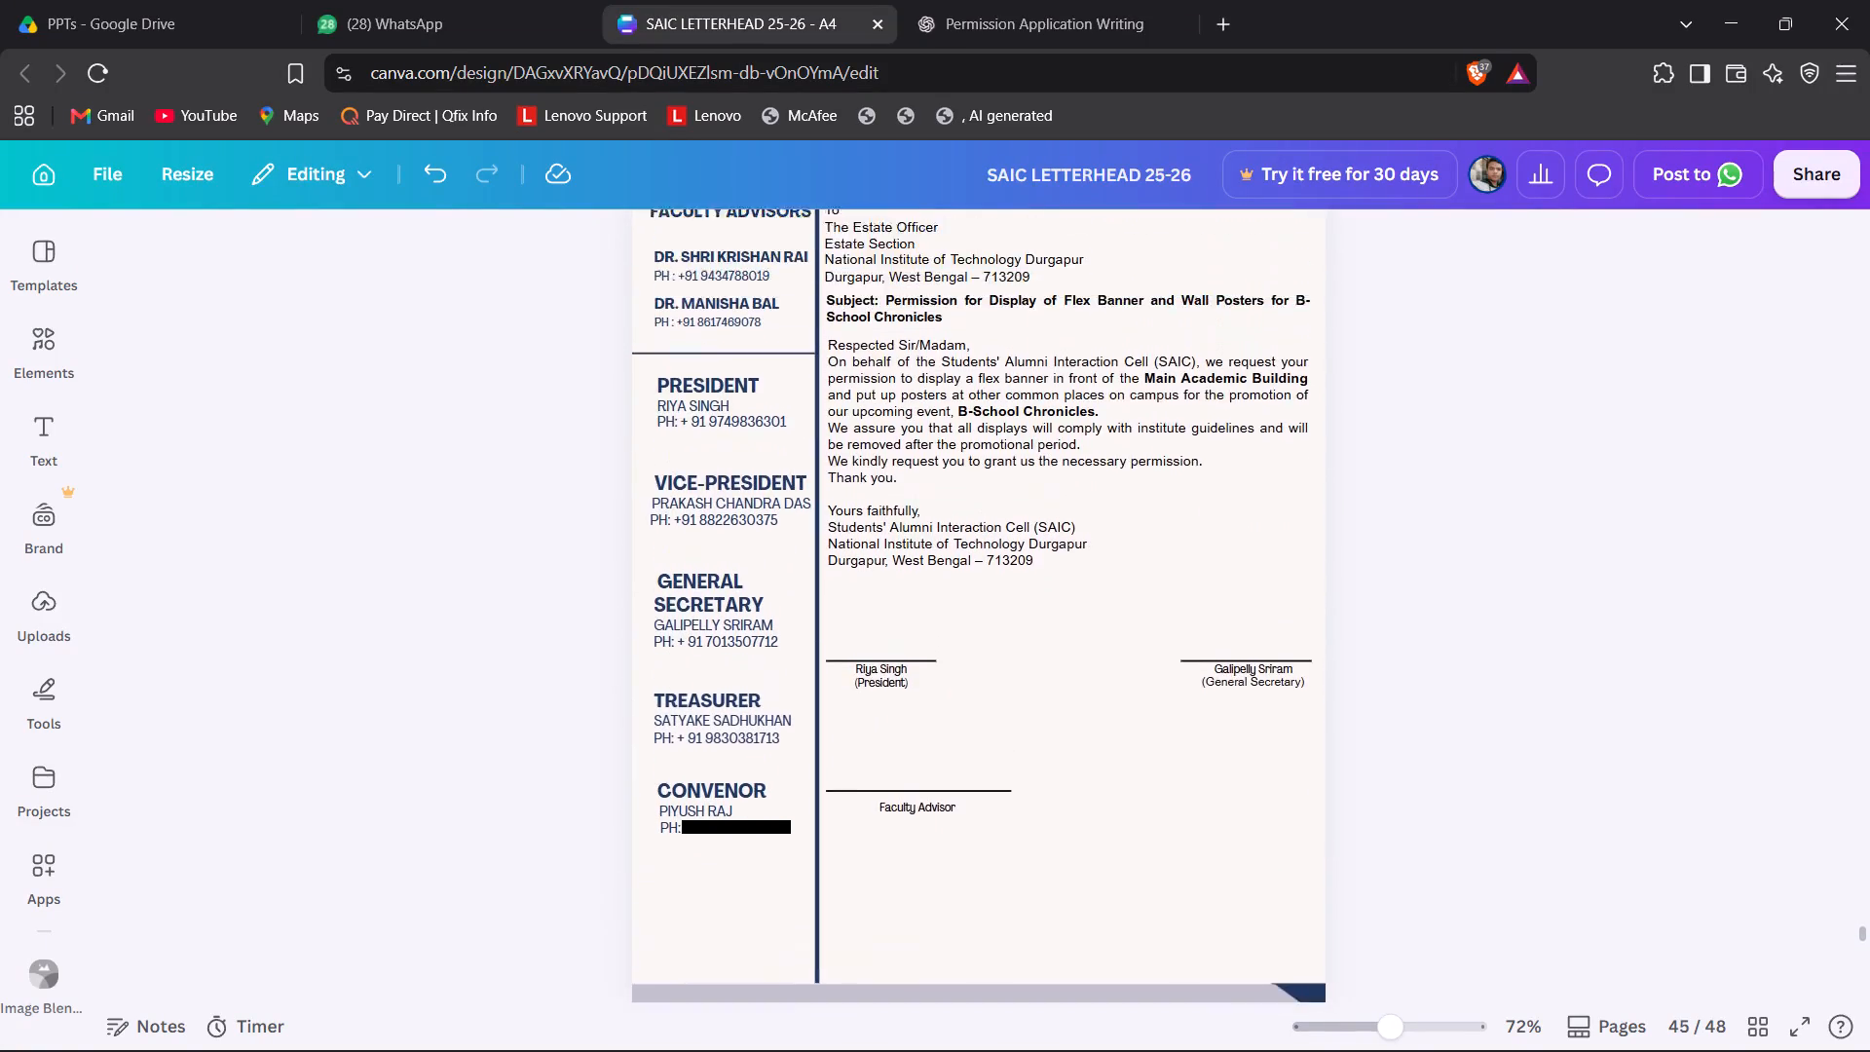
pyautogui.scroll(3, 1468, 623)
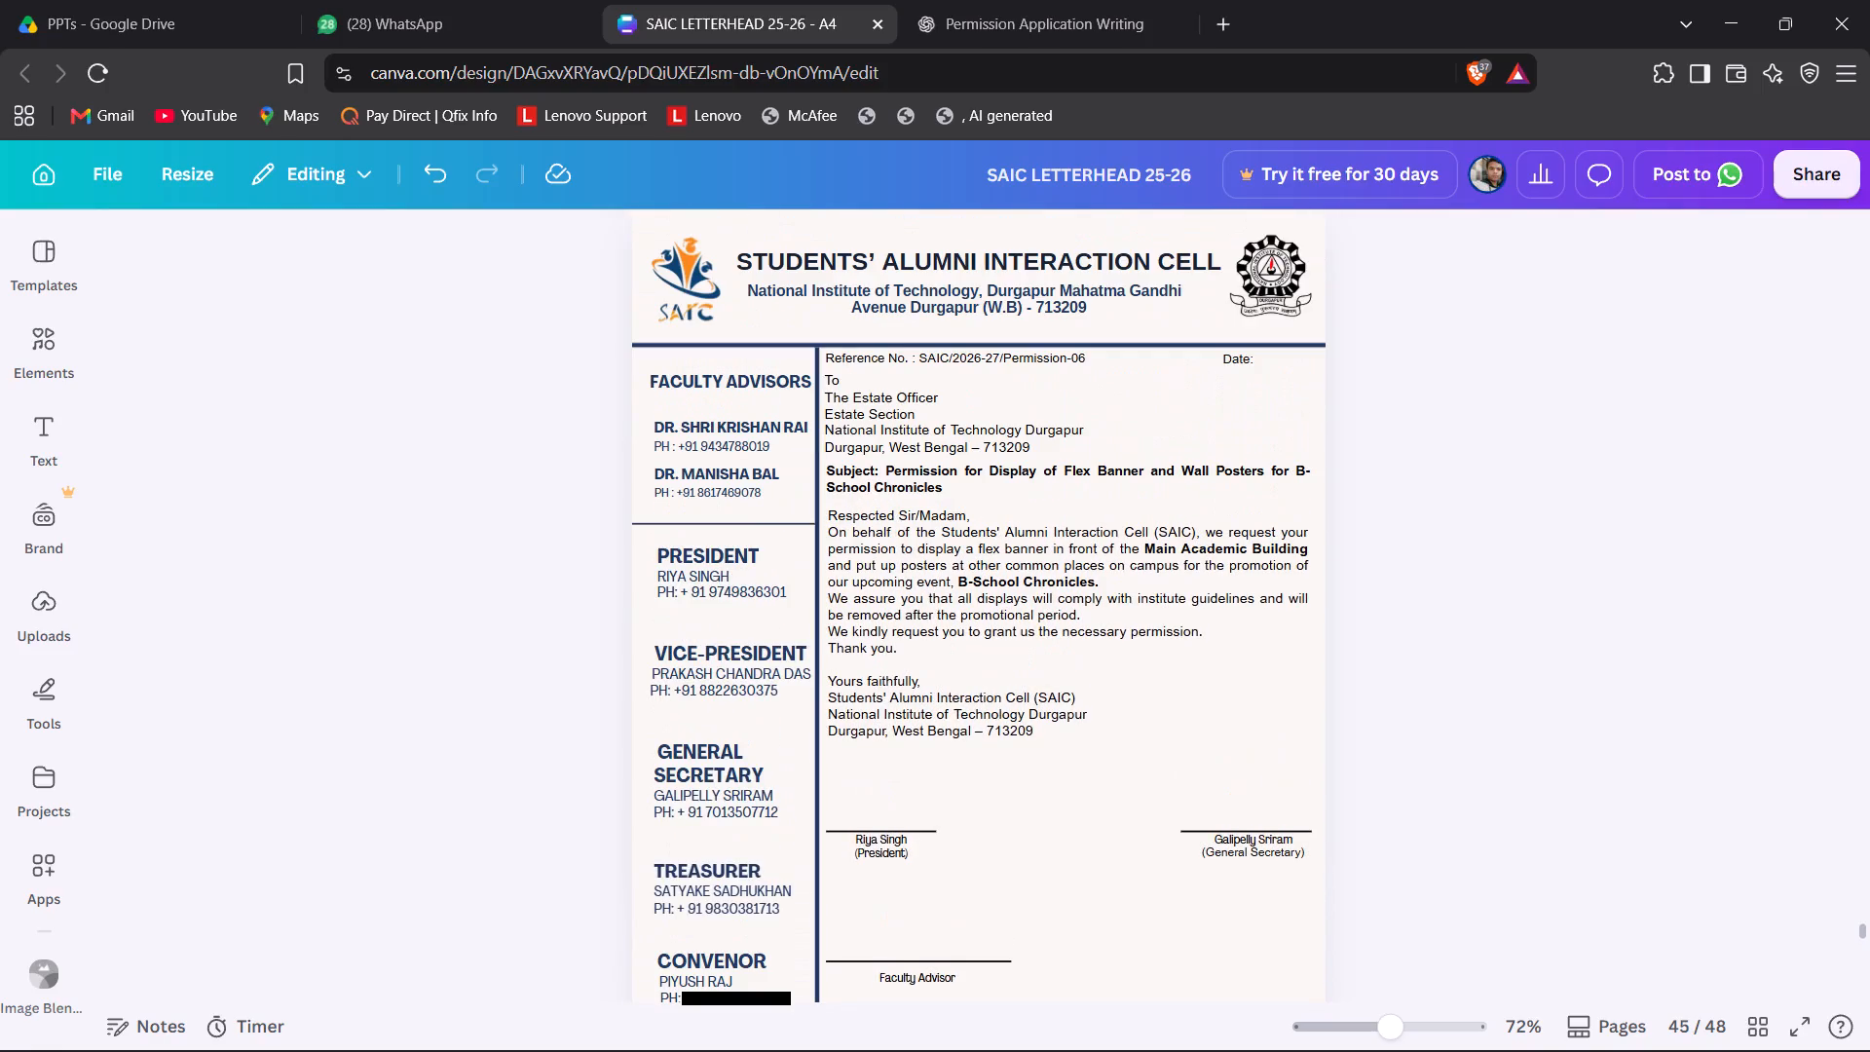
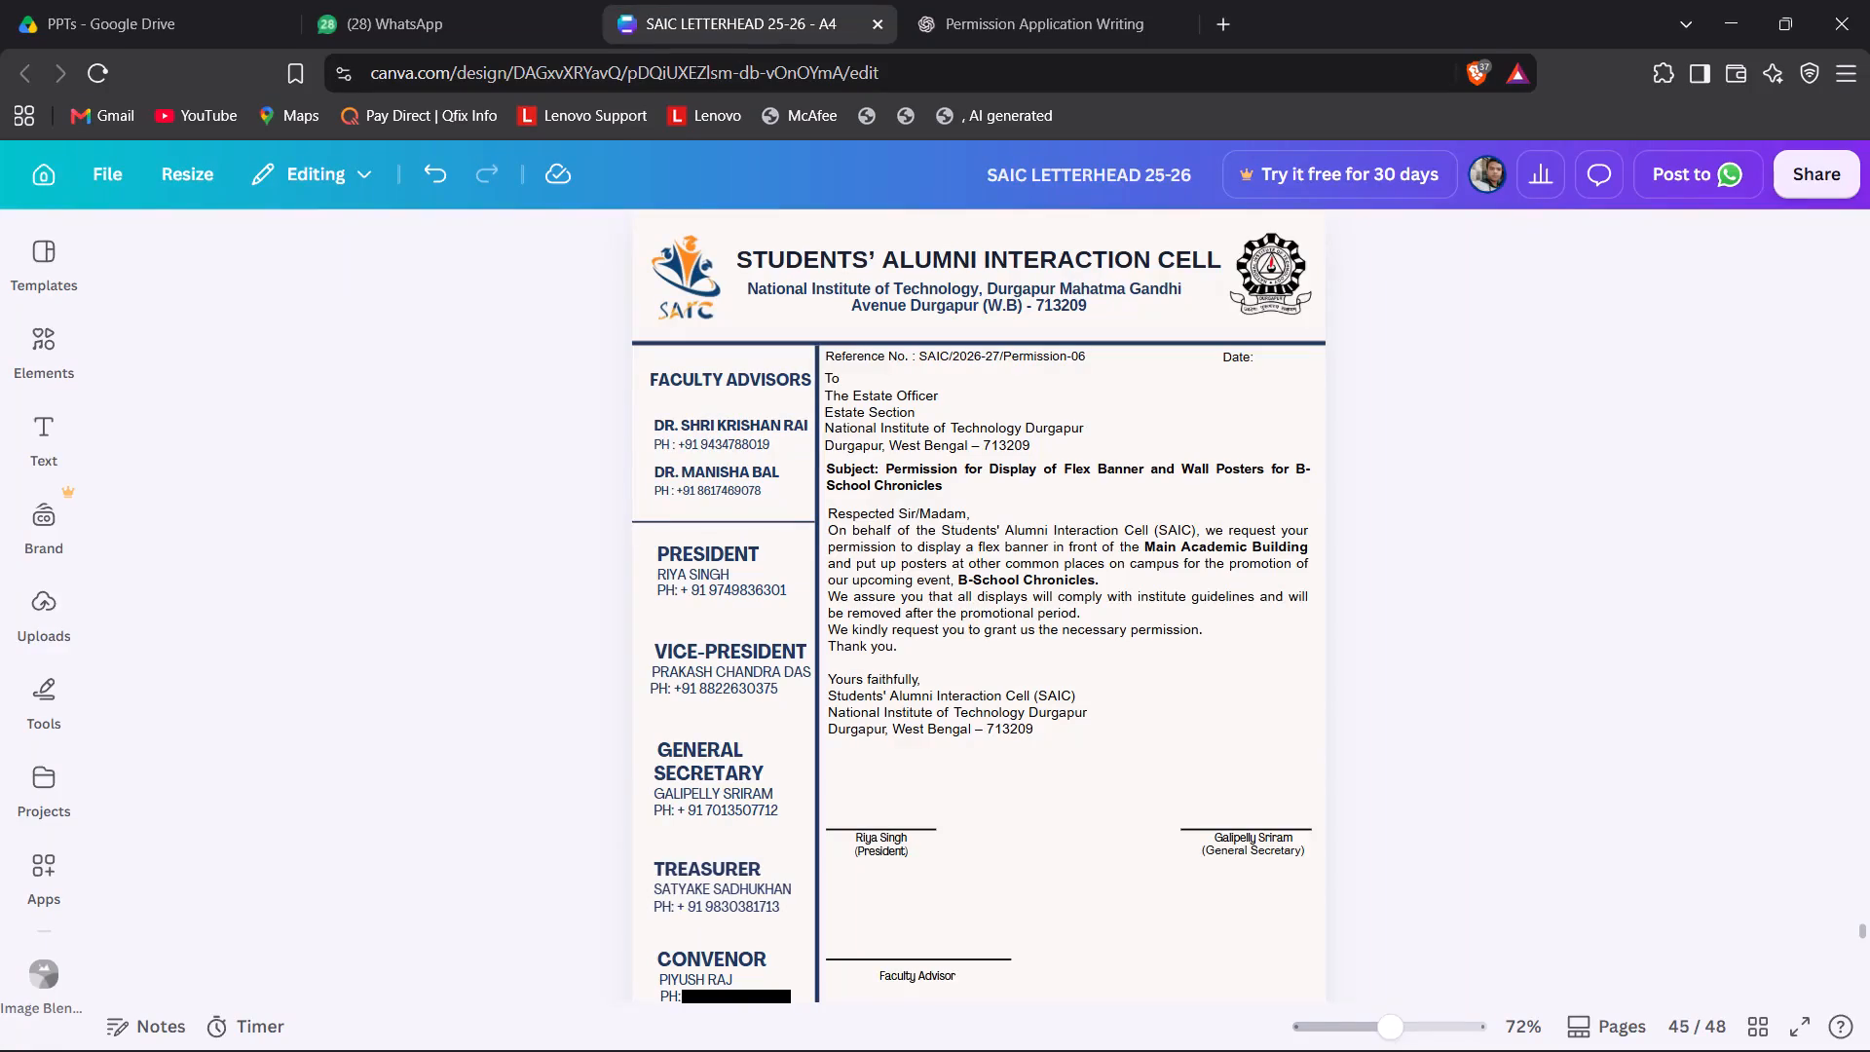
# Recheck the Estate Section permission letter's page from its footer and signature lines up to the letterhead header.
pyautogui.scroll(-1, 1173, 717)
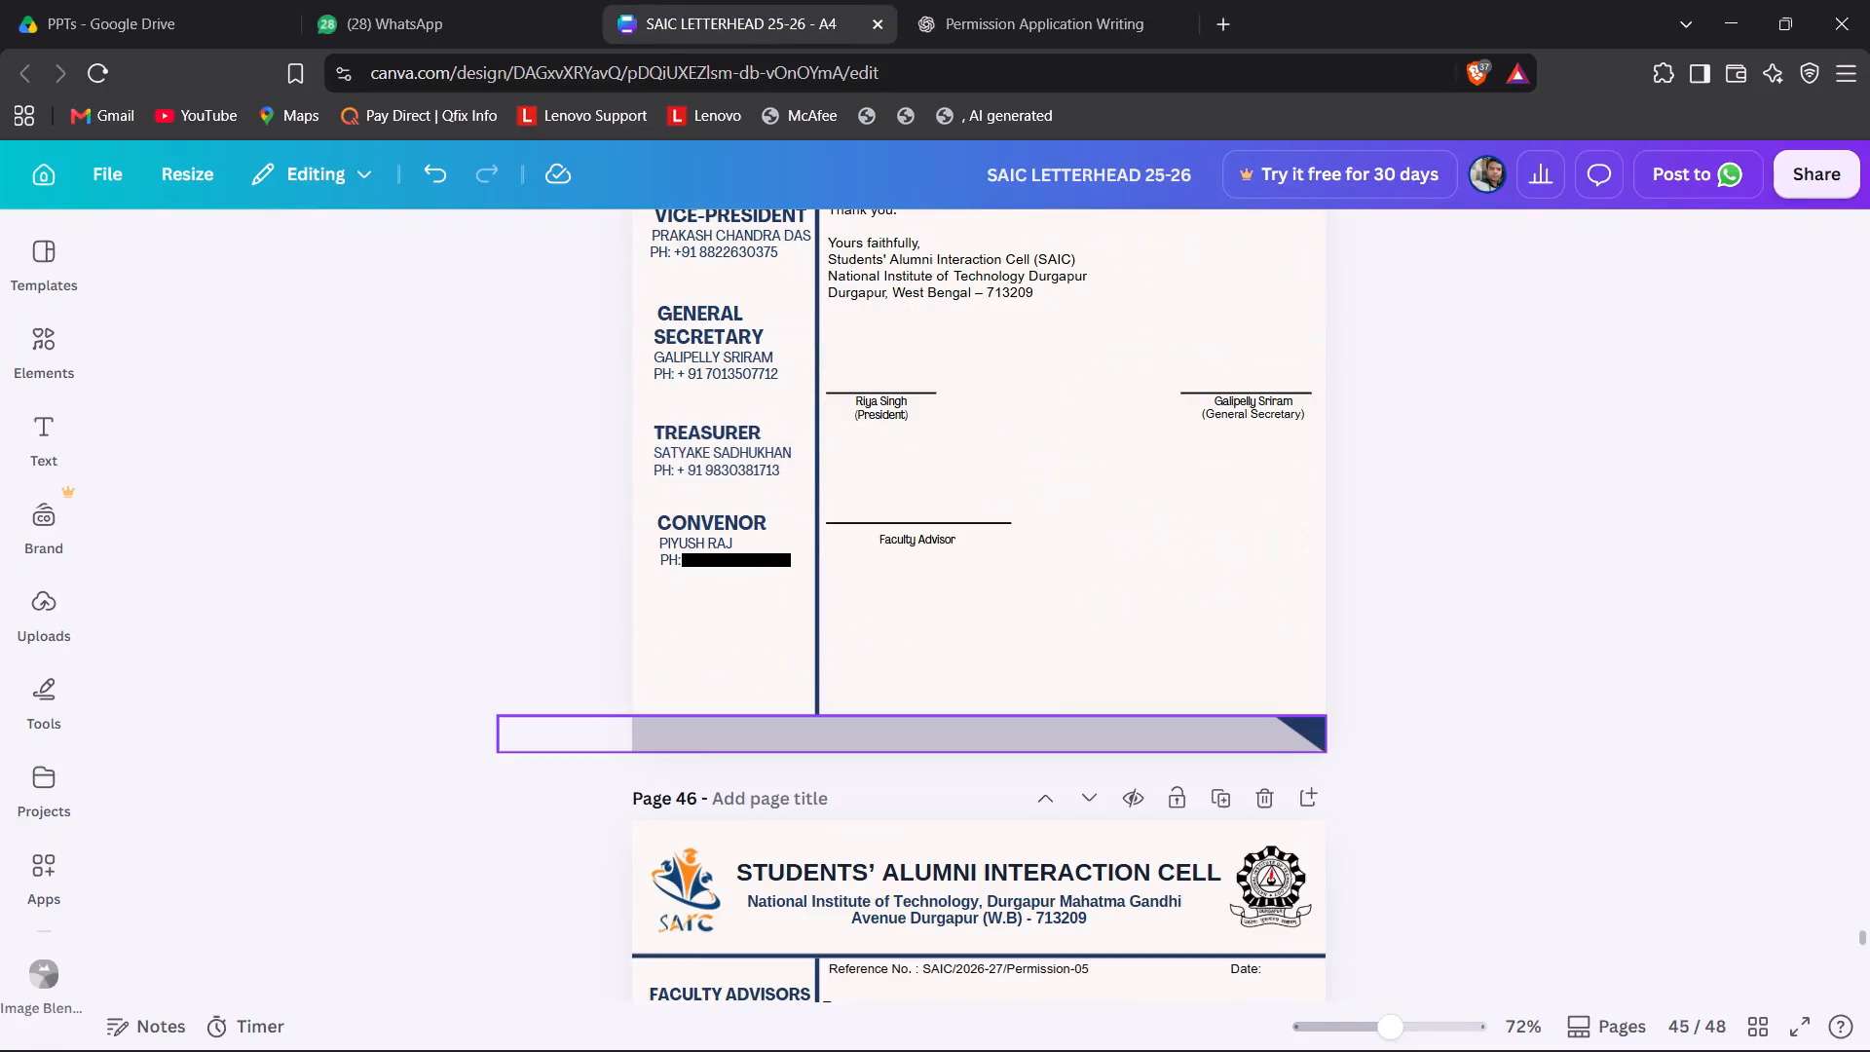
pyautogui.scroll(3, 1173, 717)
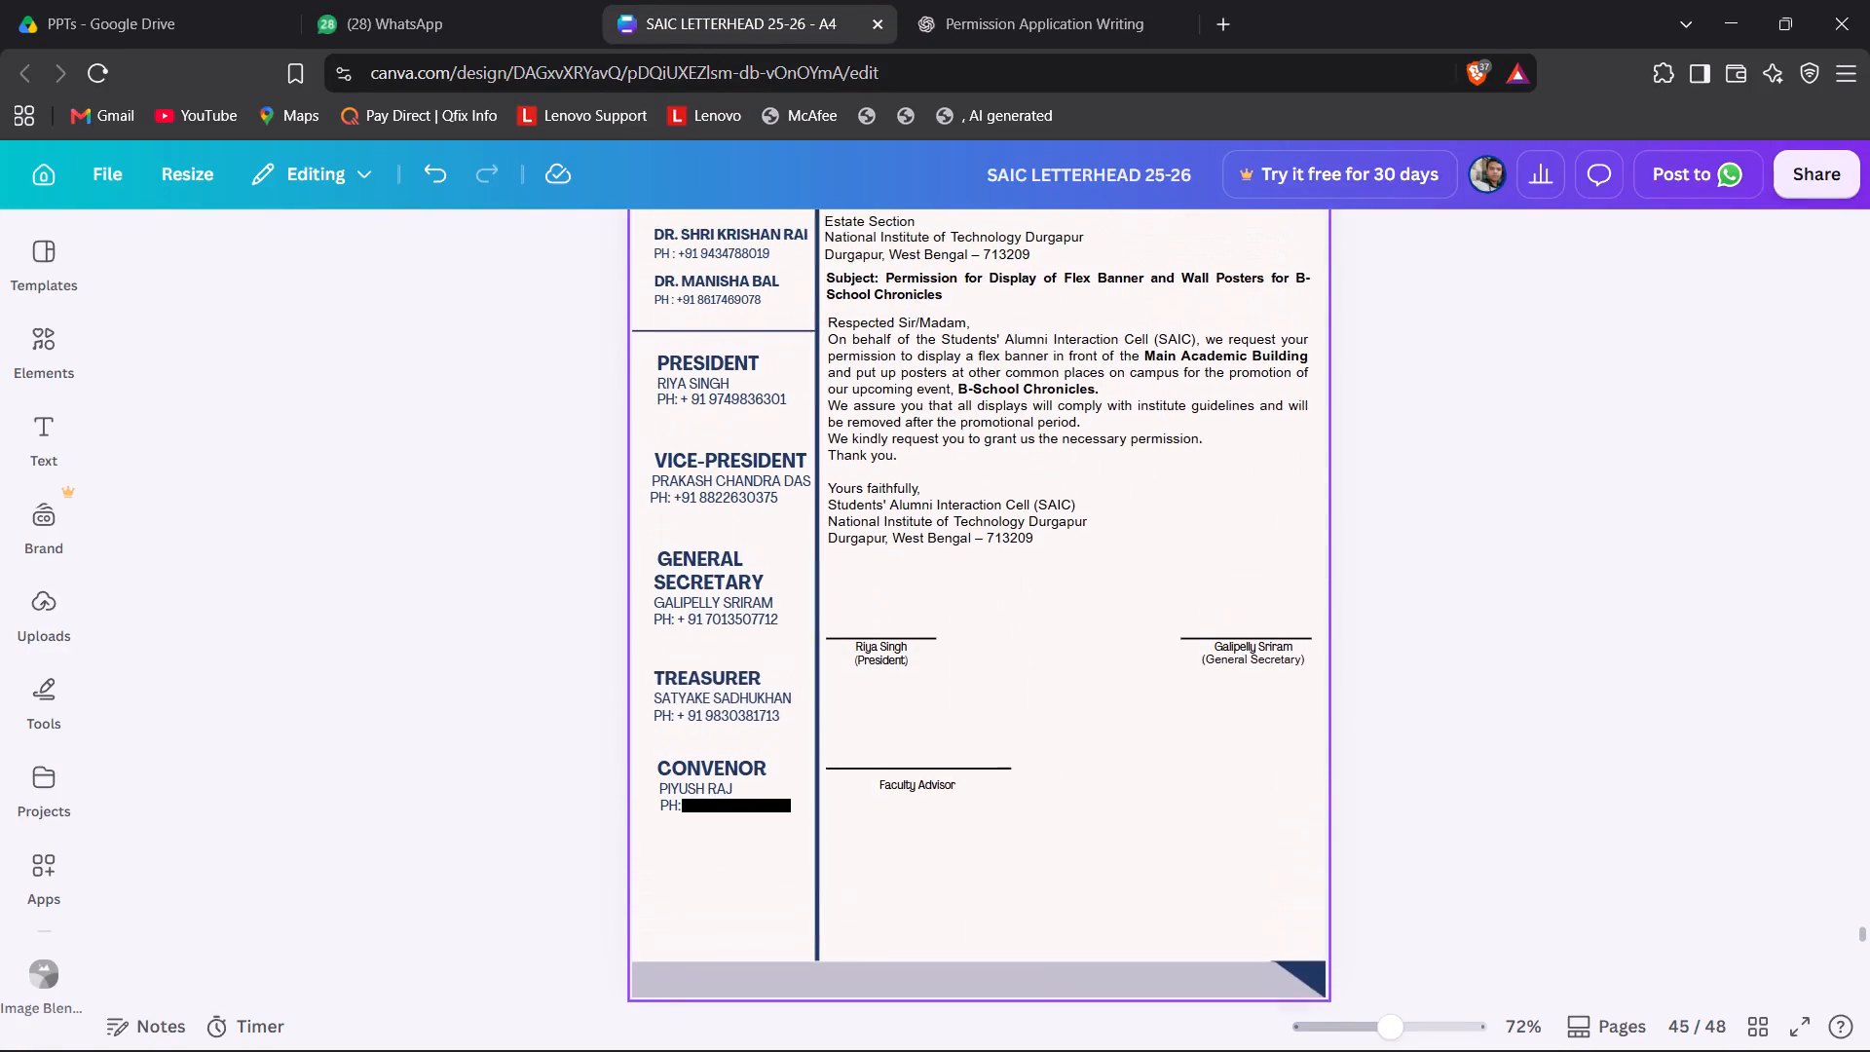
pyautogui.scroll(3, 1173, 717)
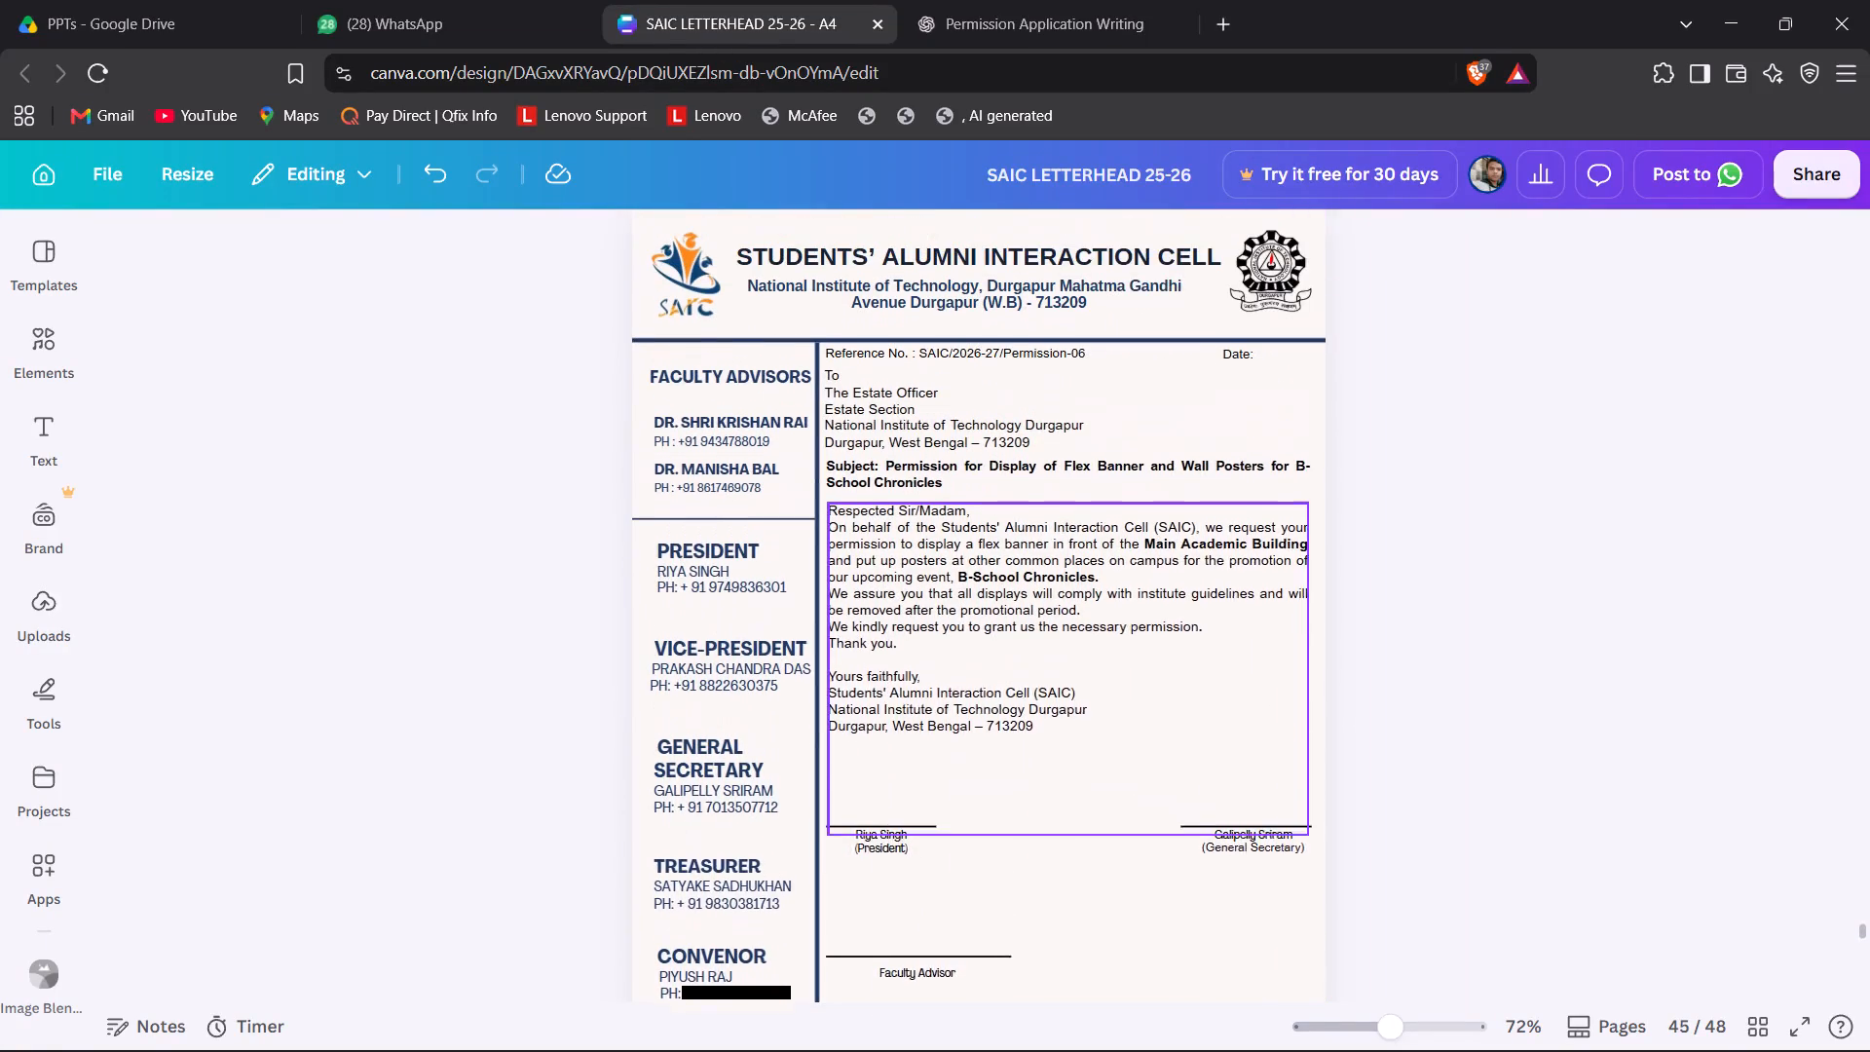
pyautogui.scroll(1, 1173, 717)
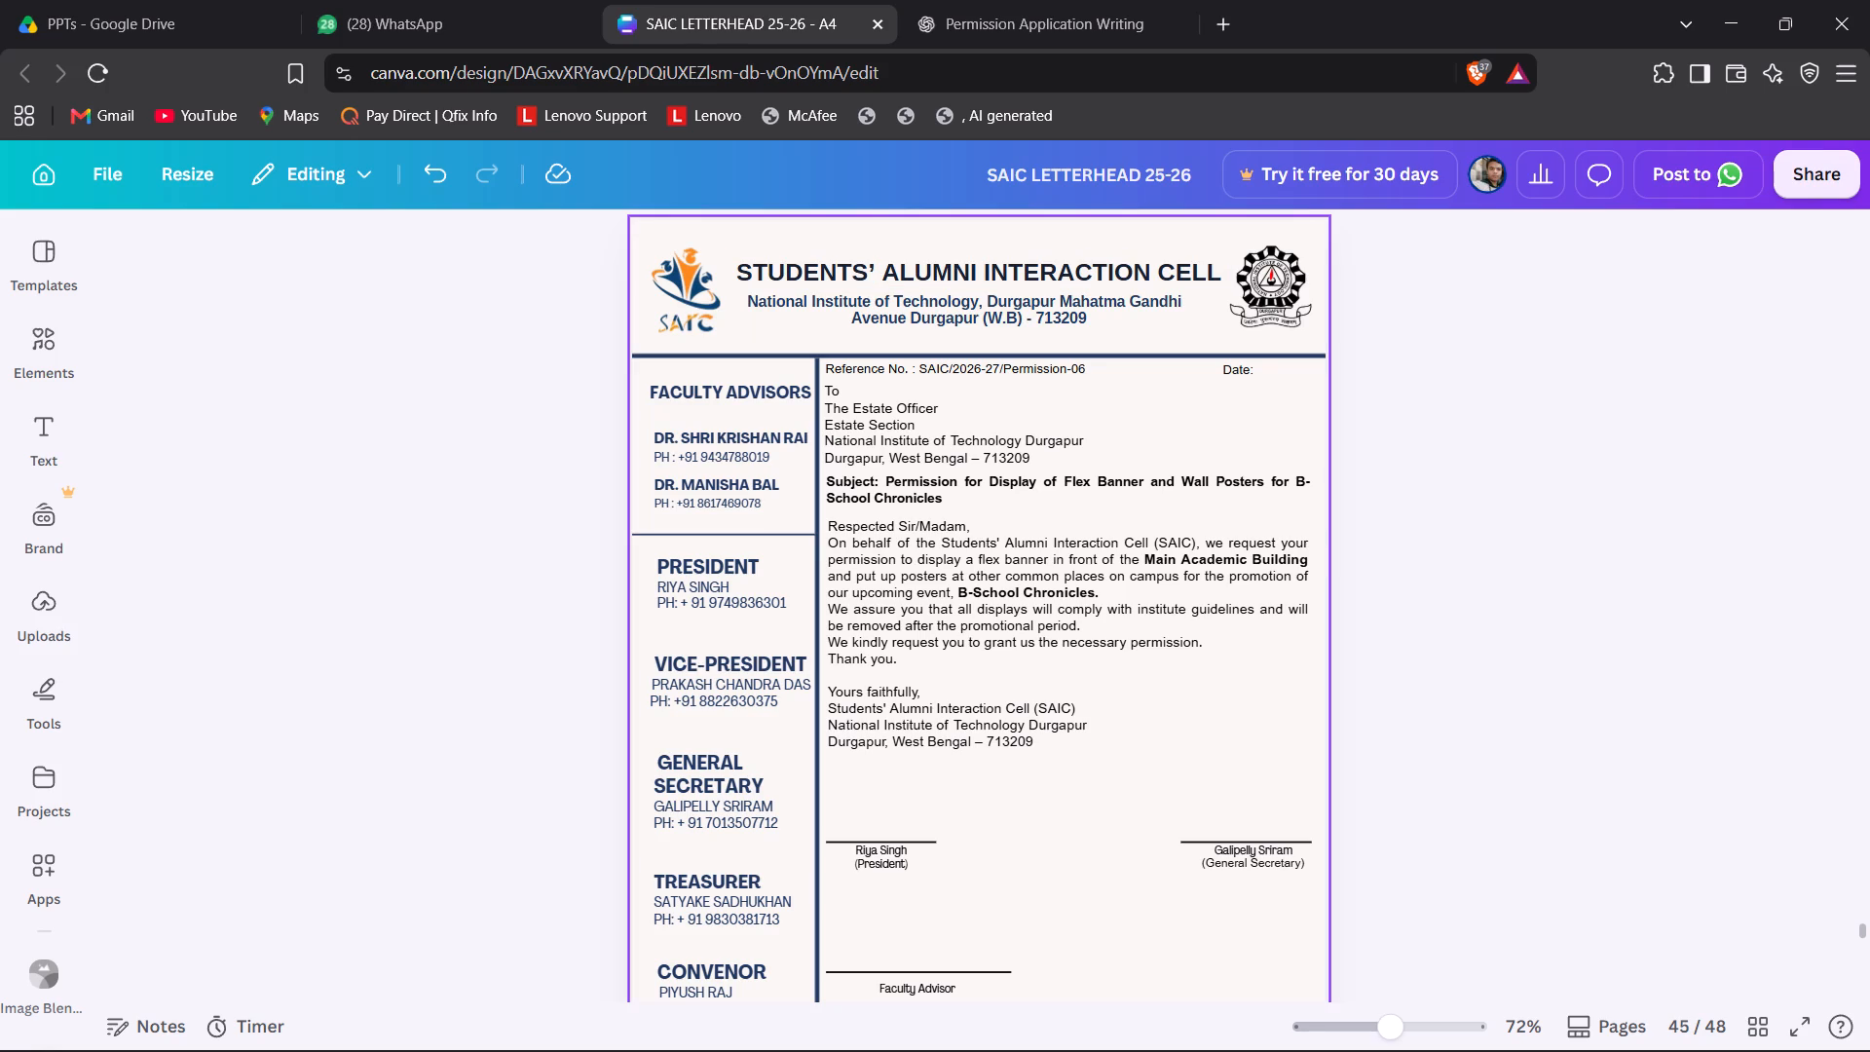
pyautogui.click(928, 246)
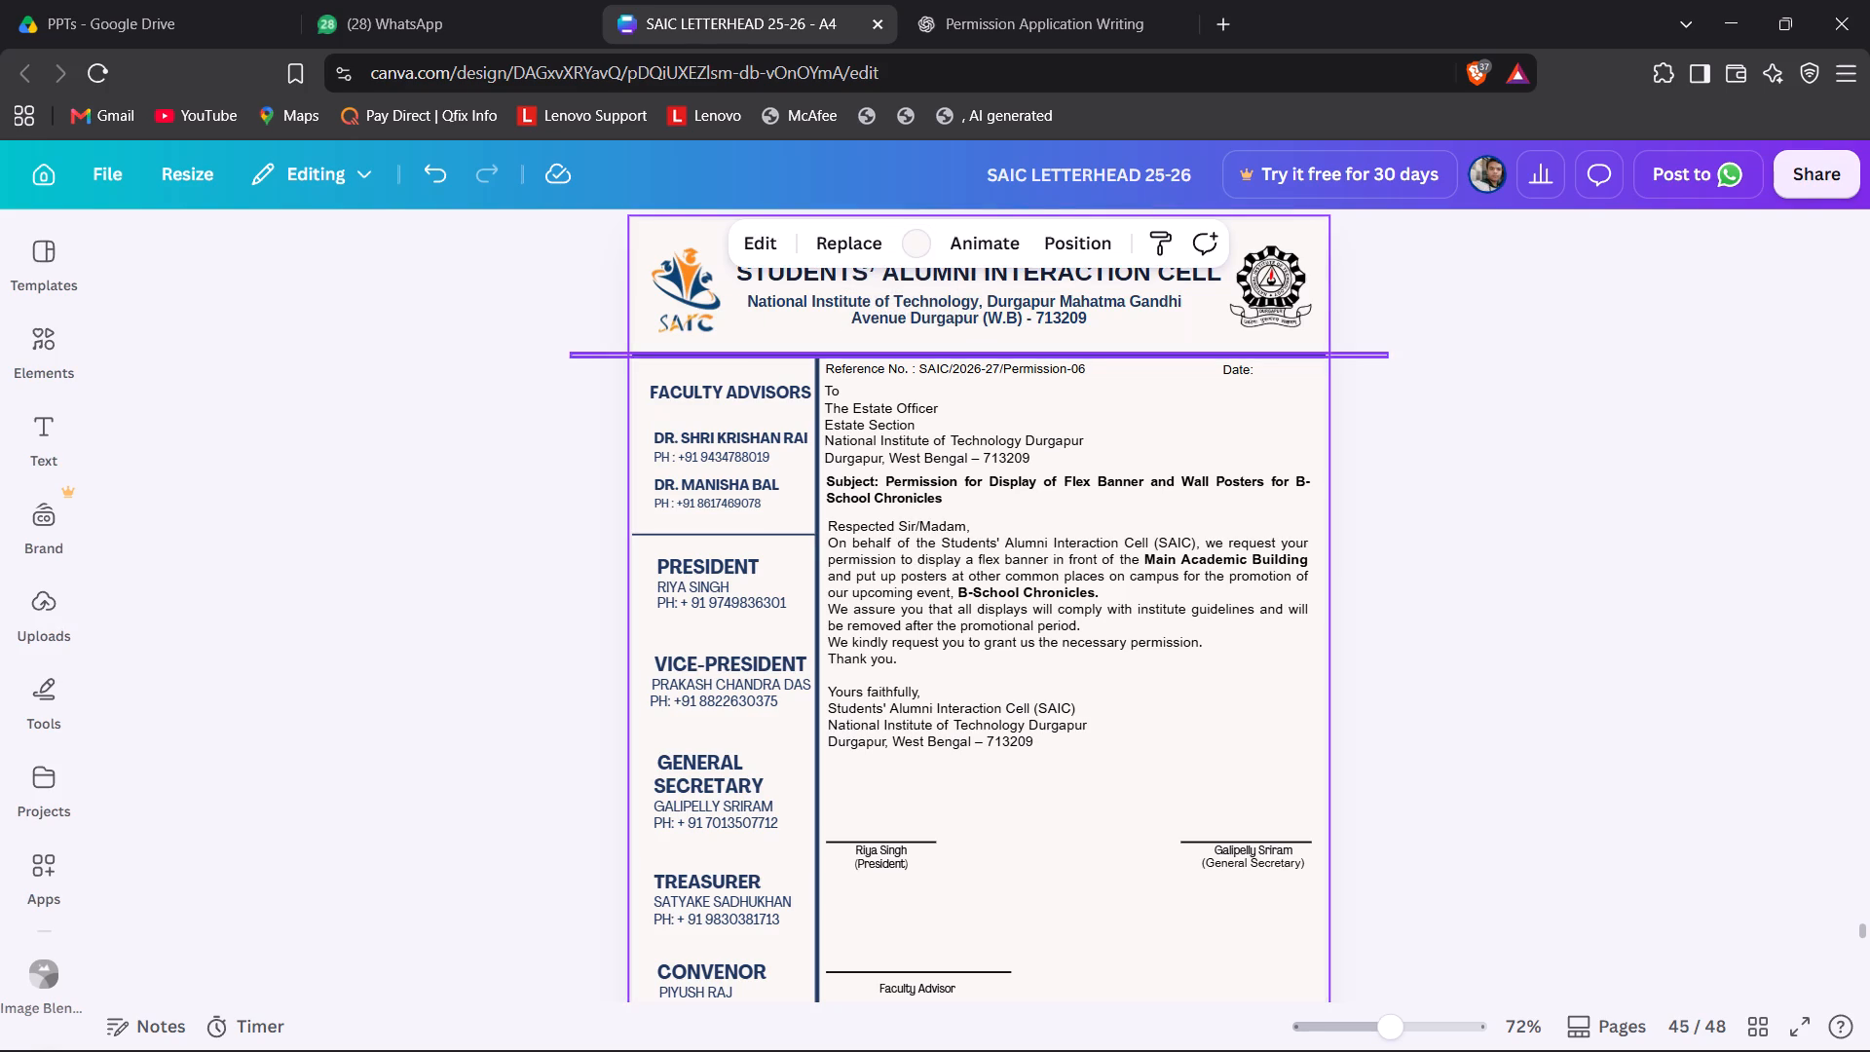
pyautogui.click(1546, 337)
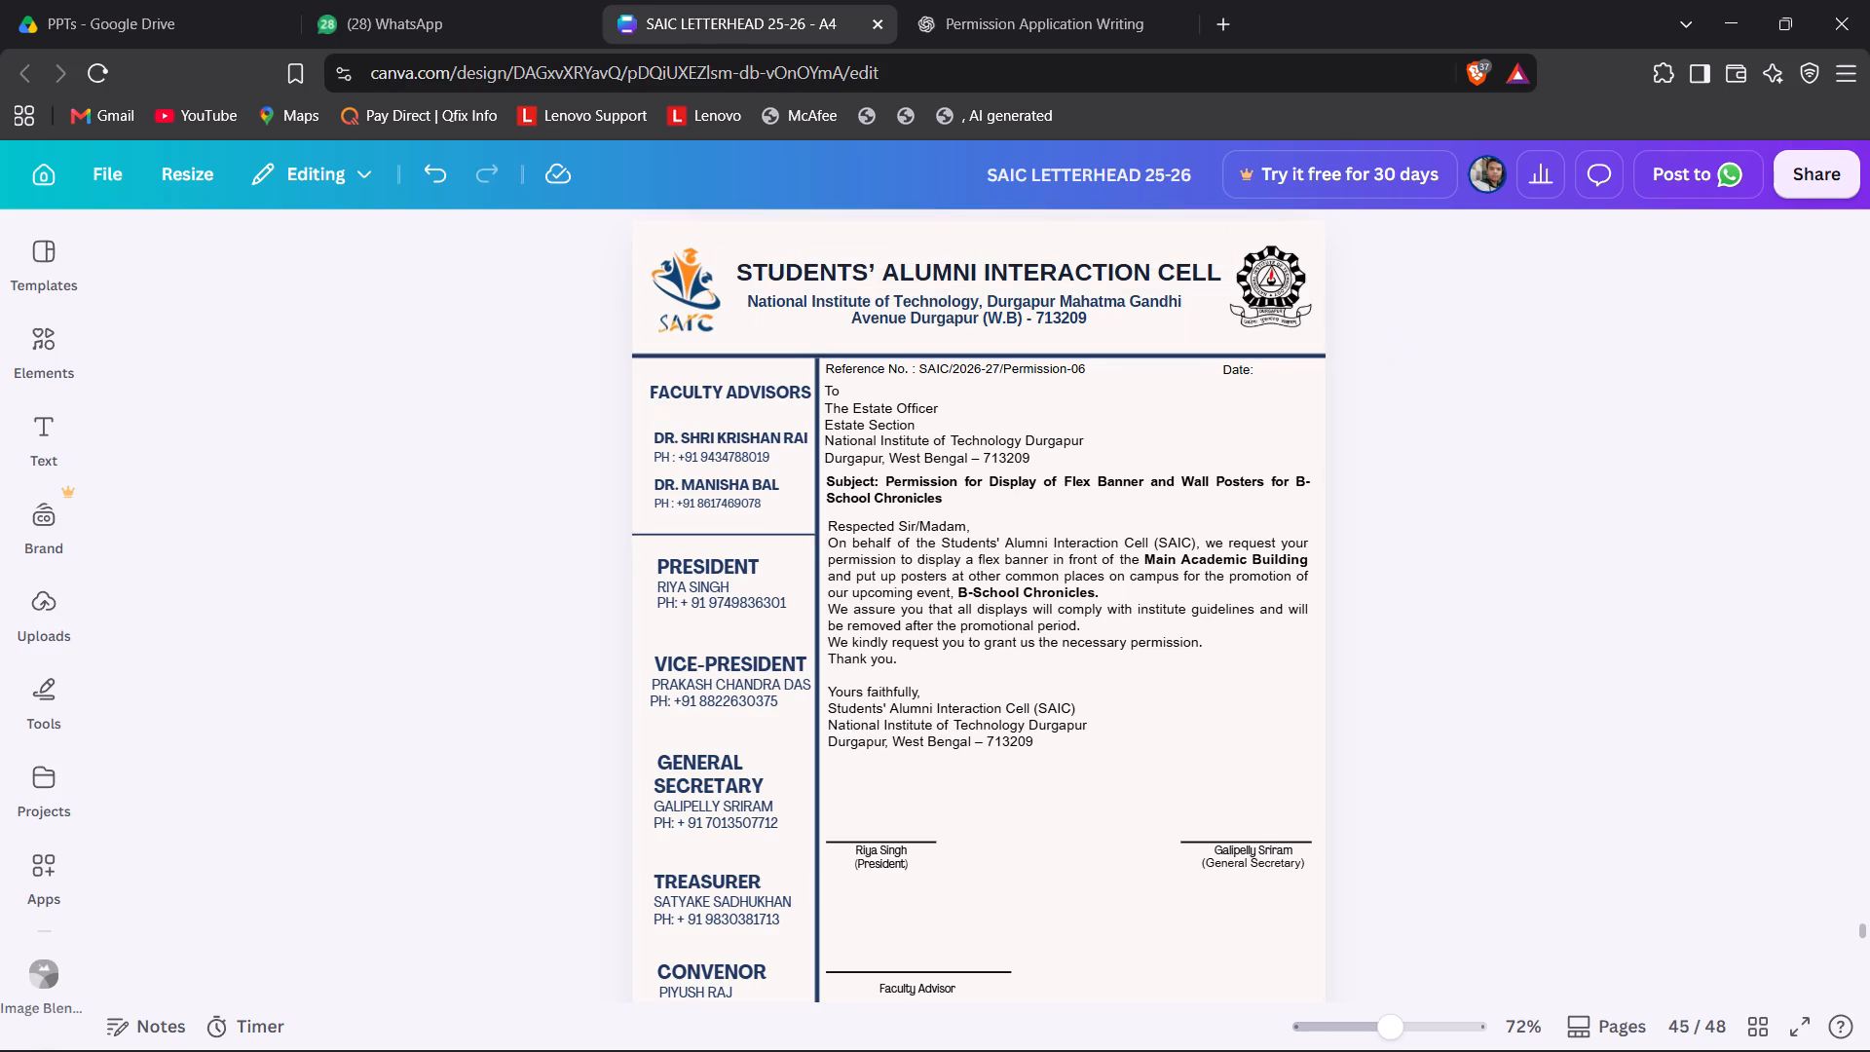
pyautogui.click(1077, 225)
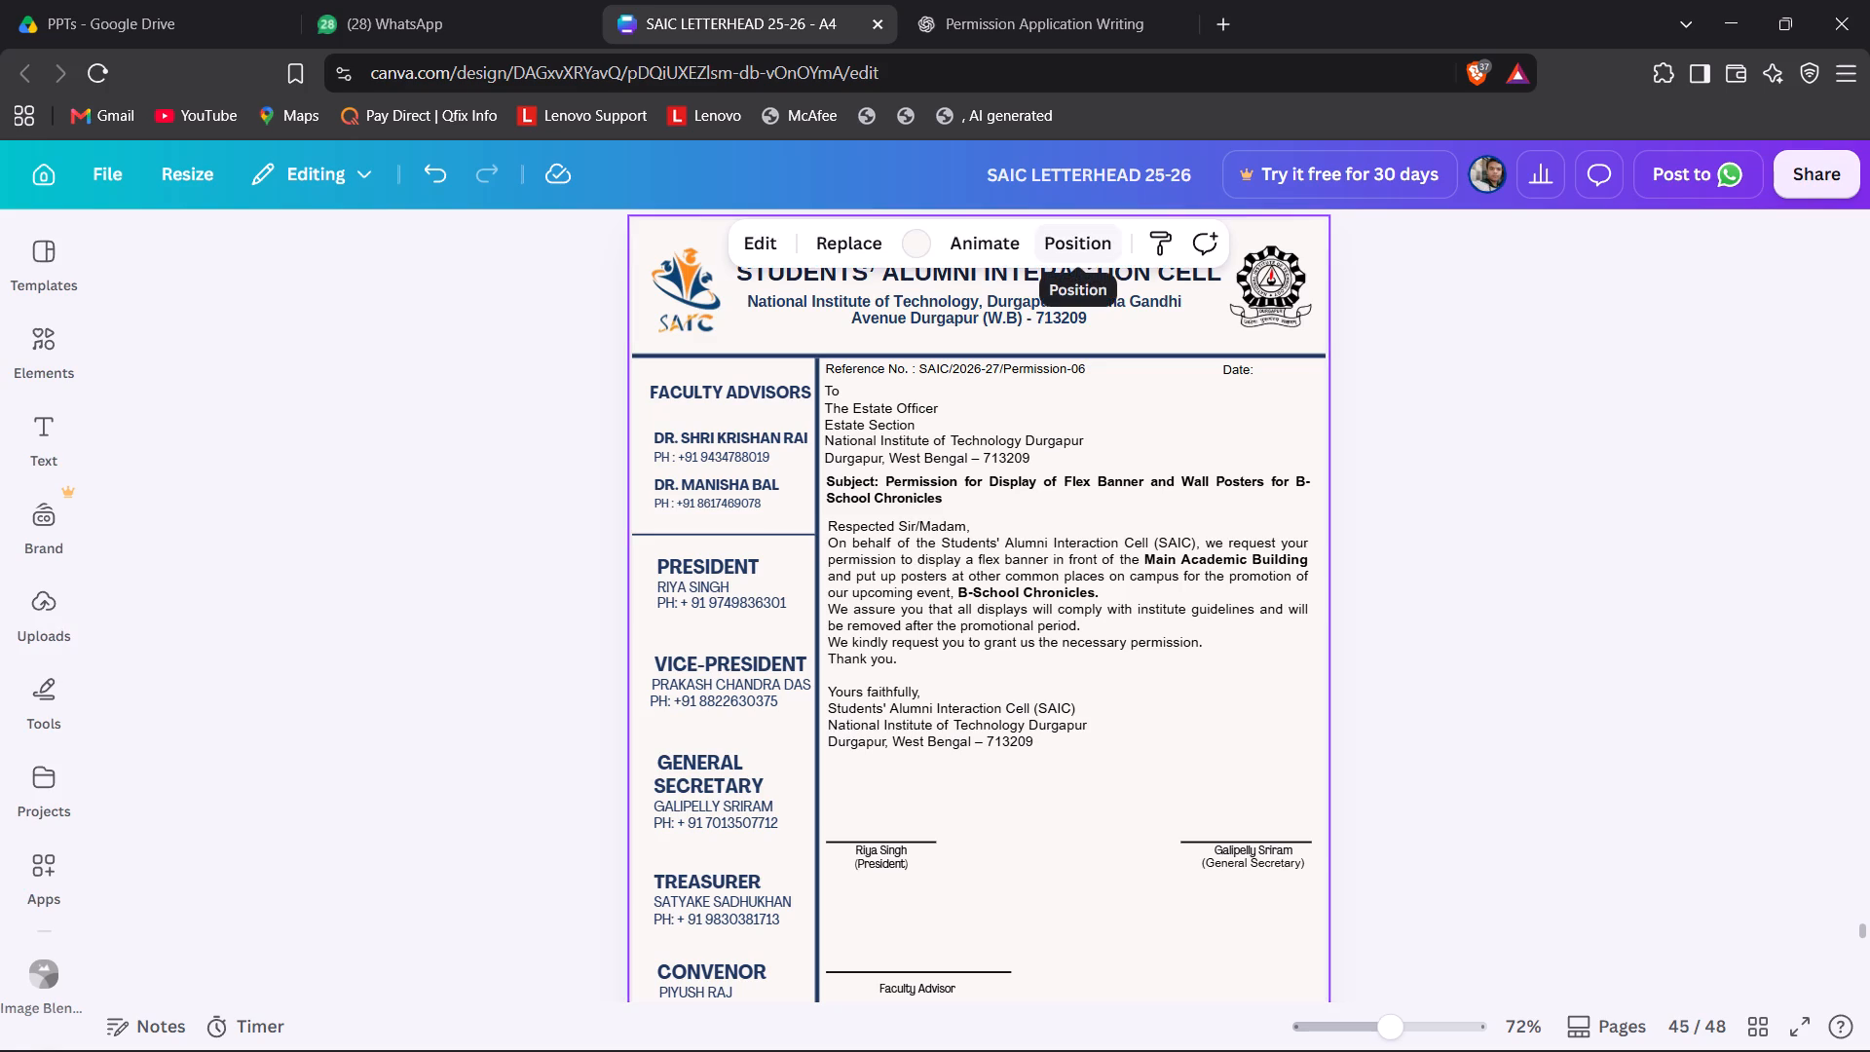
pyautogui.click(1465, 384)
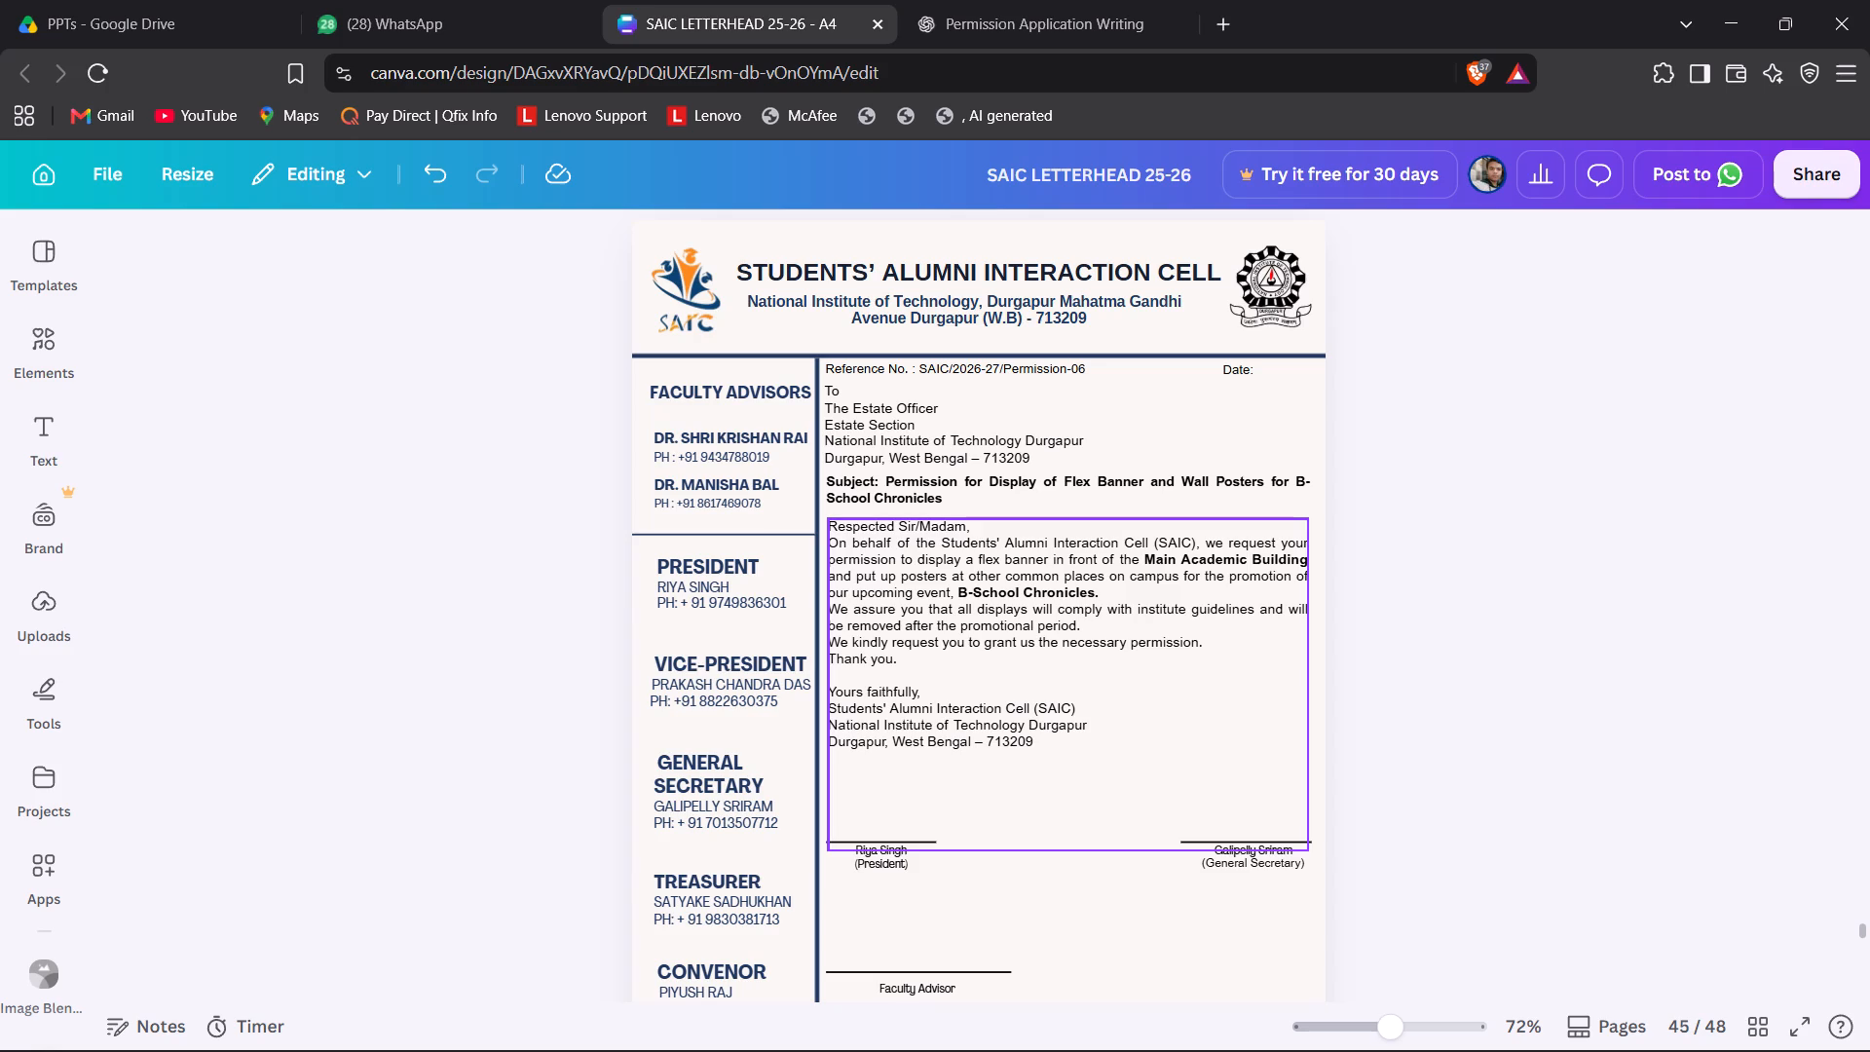
# Save the letterhead design containing the reviewed Estate Section permission letter.
pyautogui.hotkey('ctrl', 's')
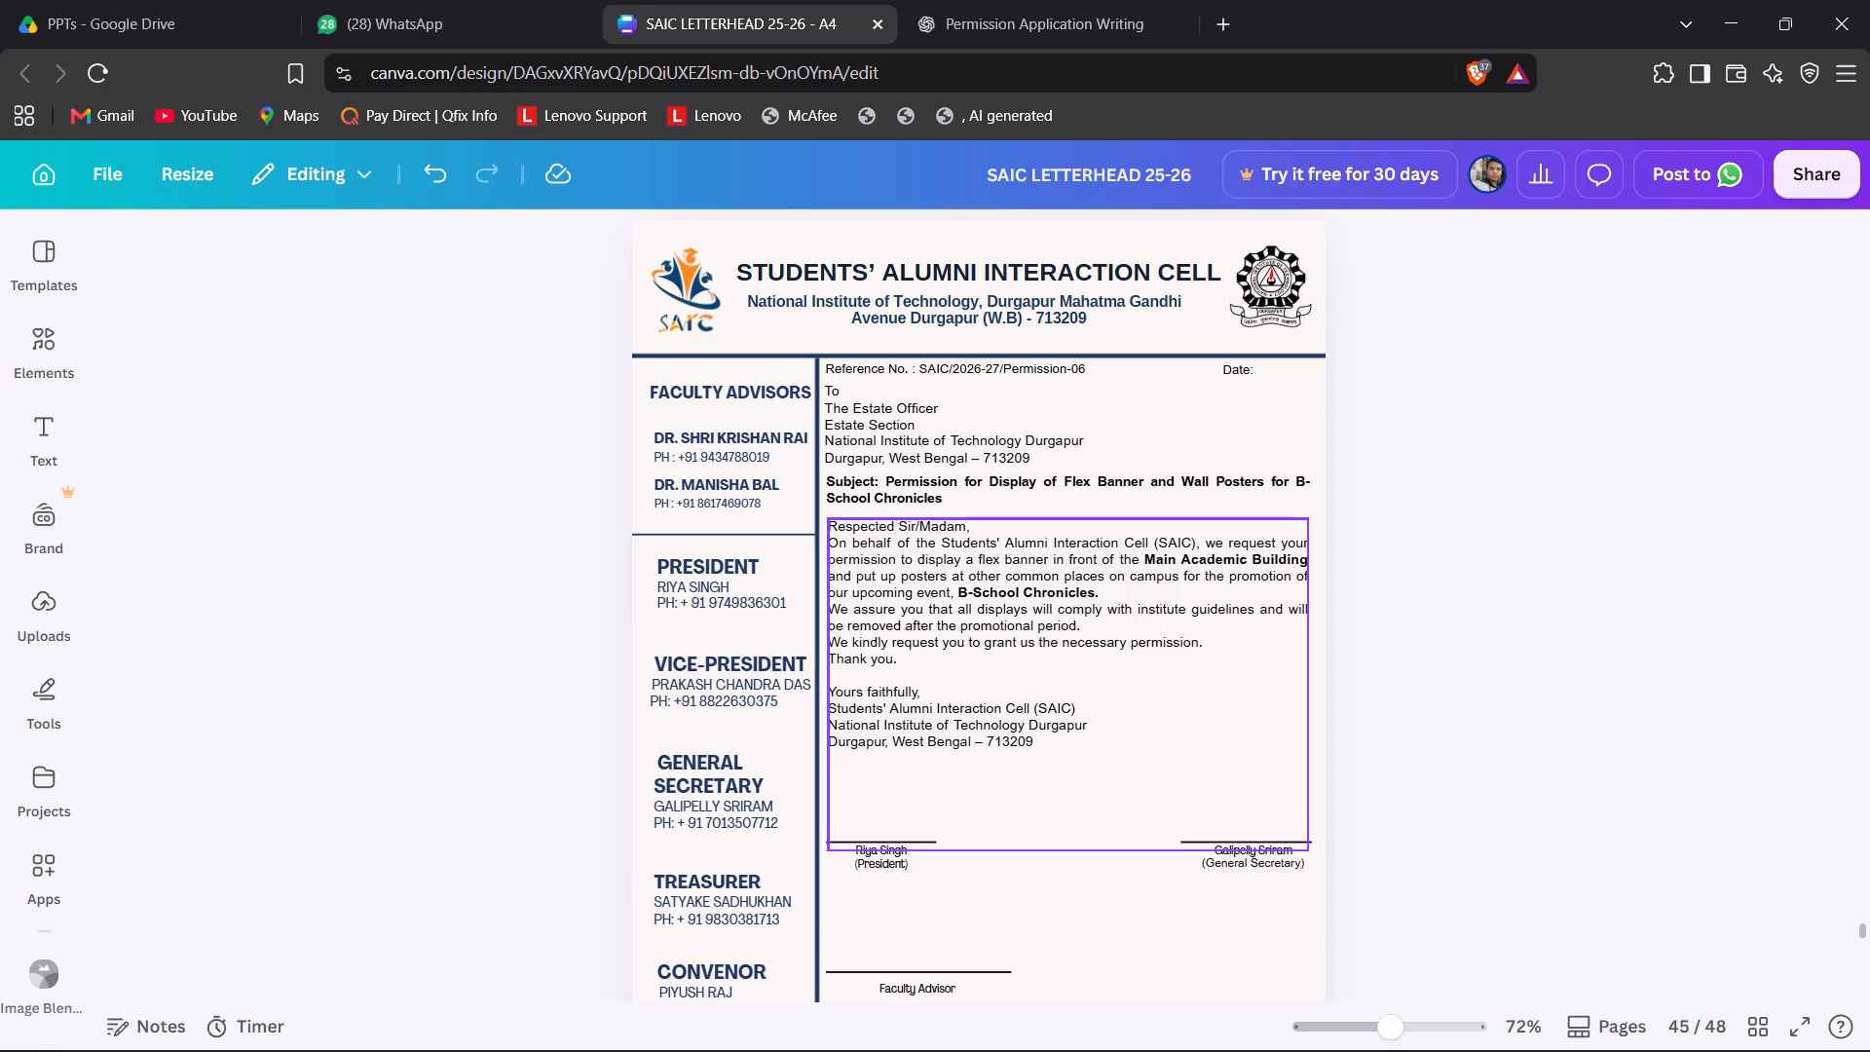
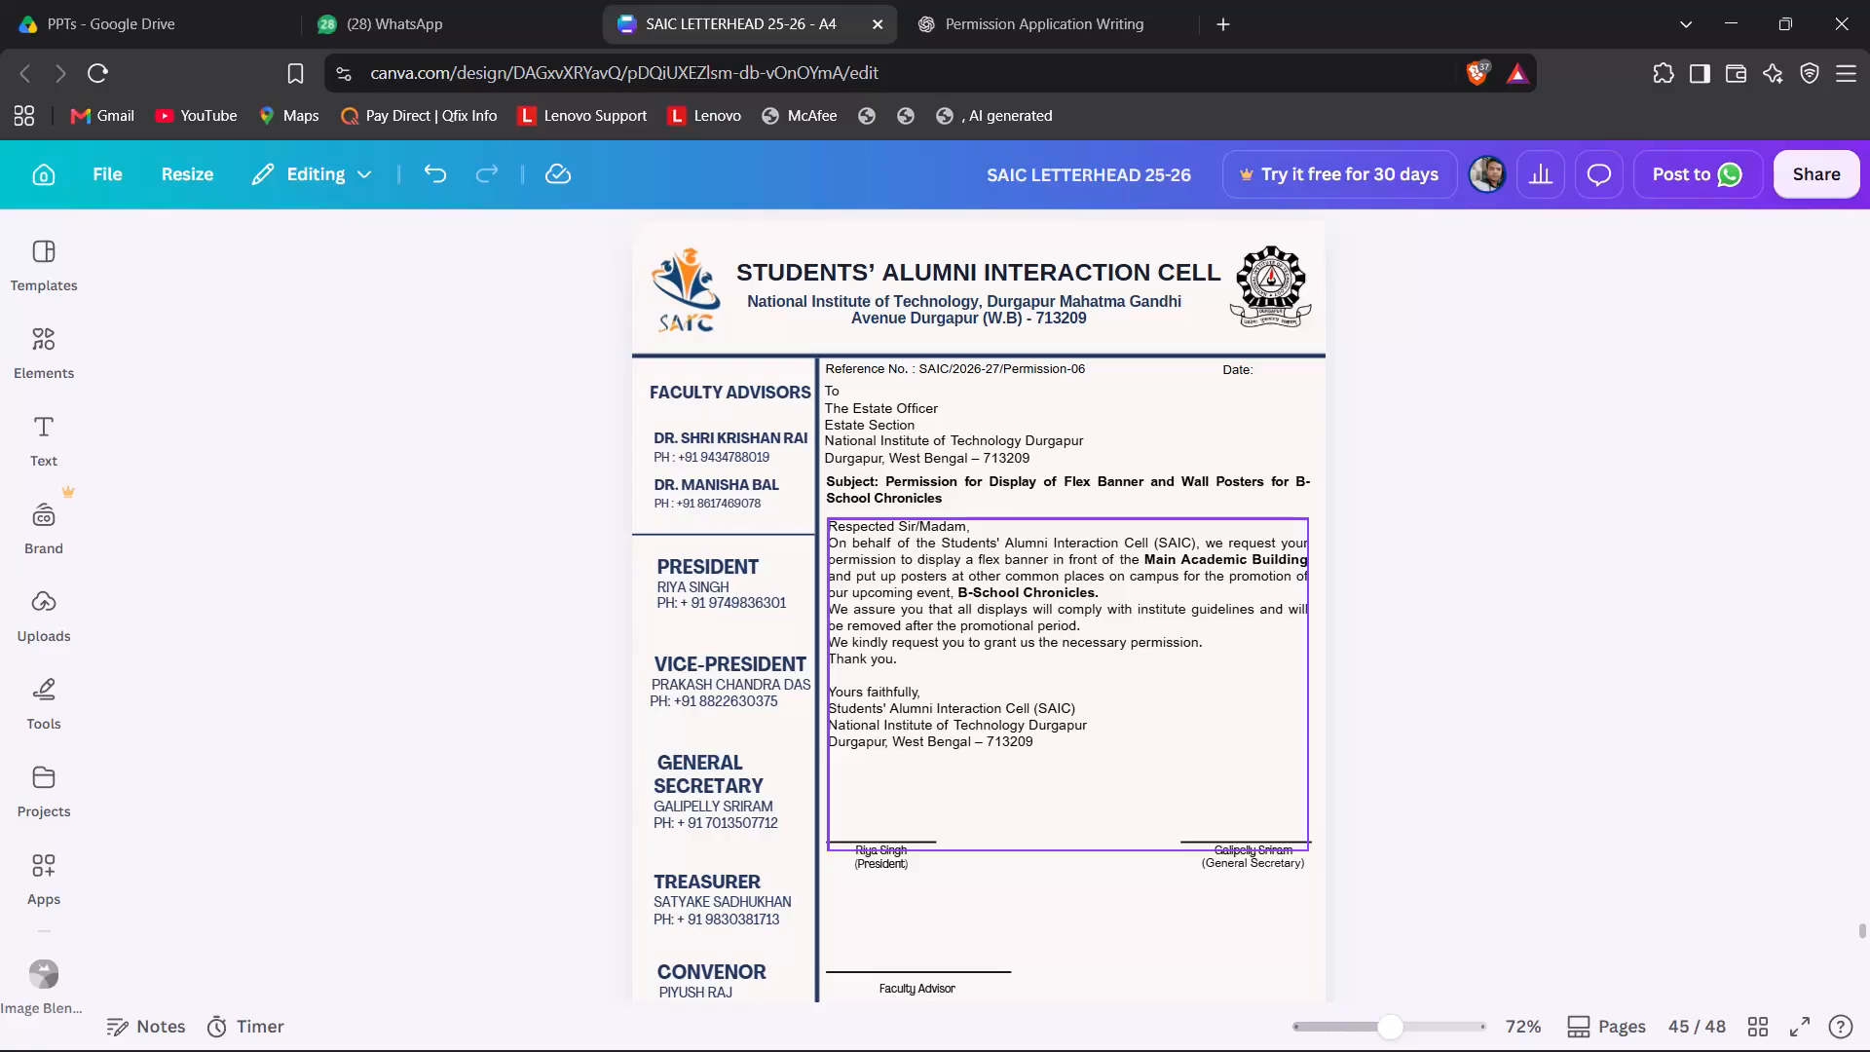
# Download only page 45, the Estate Section permission letter, as a JPG image.
pyautogui.click(1869, 682)
pyautogui.scroll(-1, 1736, 707)
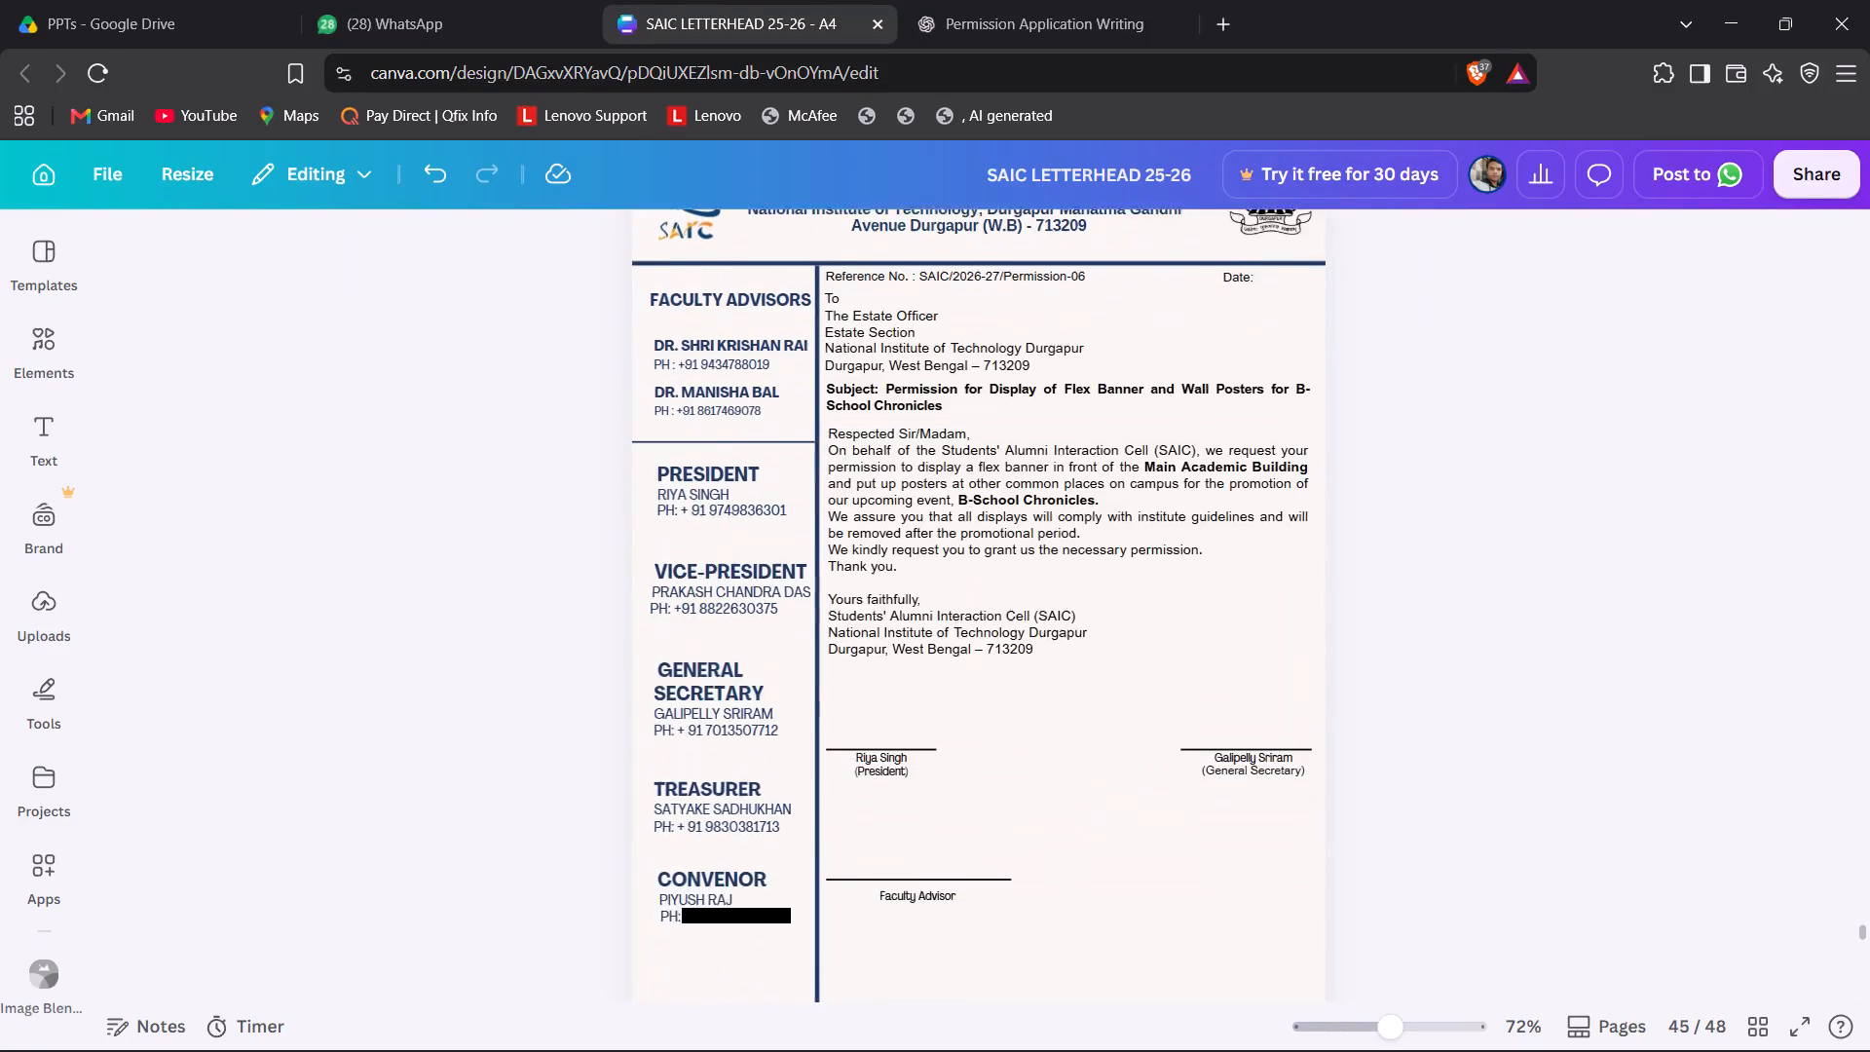
pyautogui.scroll(-2, 1736, 707)
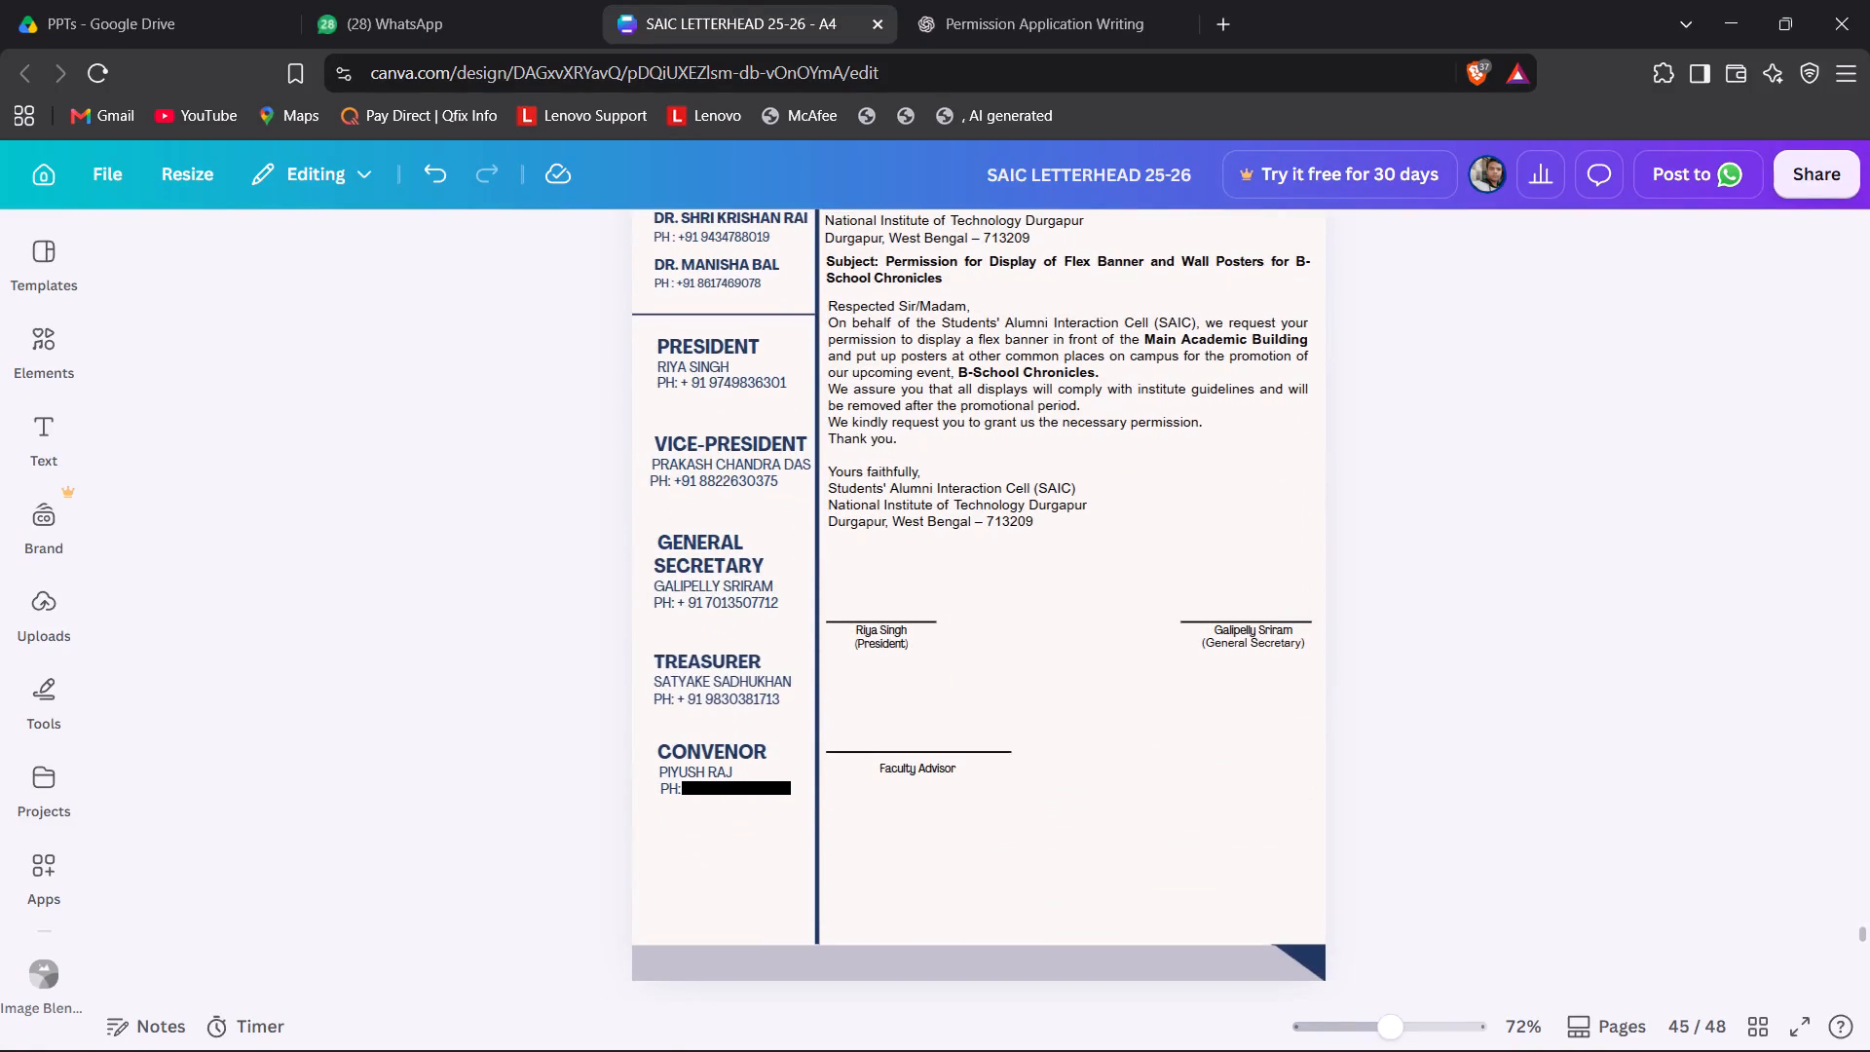
pyautogui.scroll(3, 1736, 693)
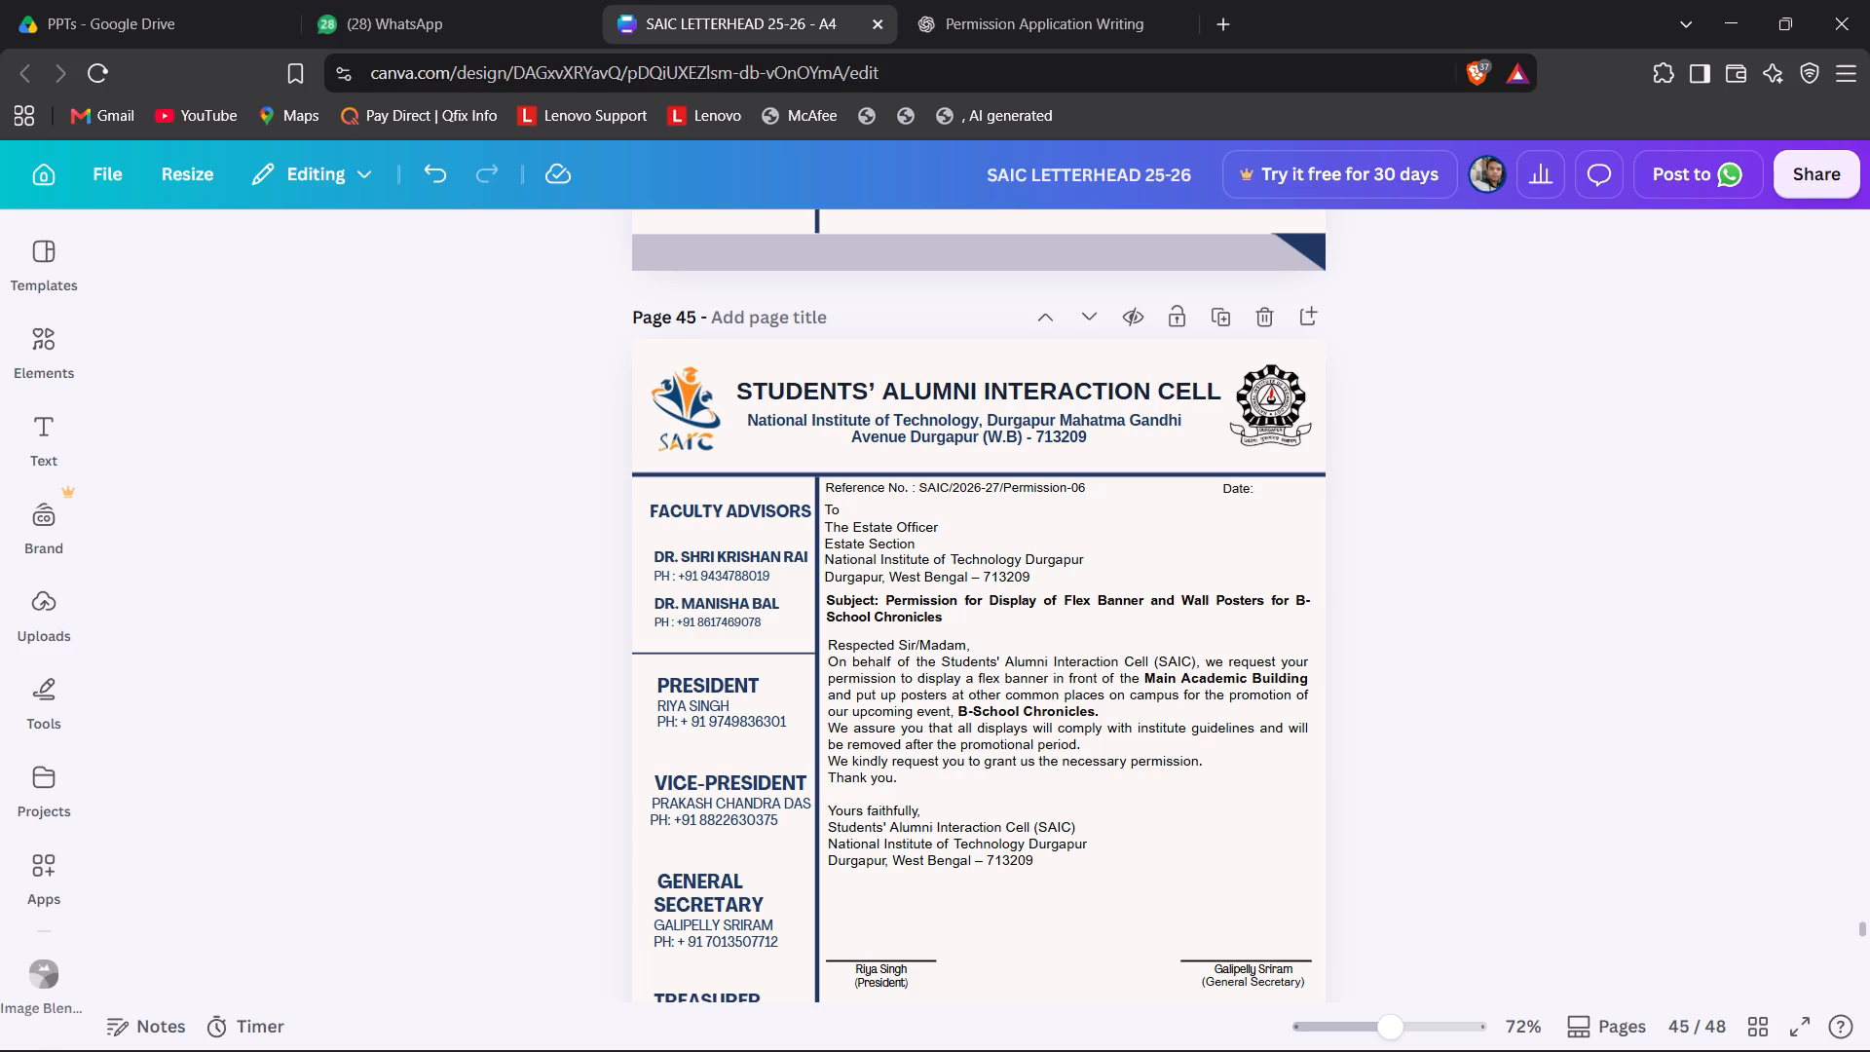
pyautogui.scroll(-1, 1736, 693)
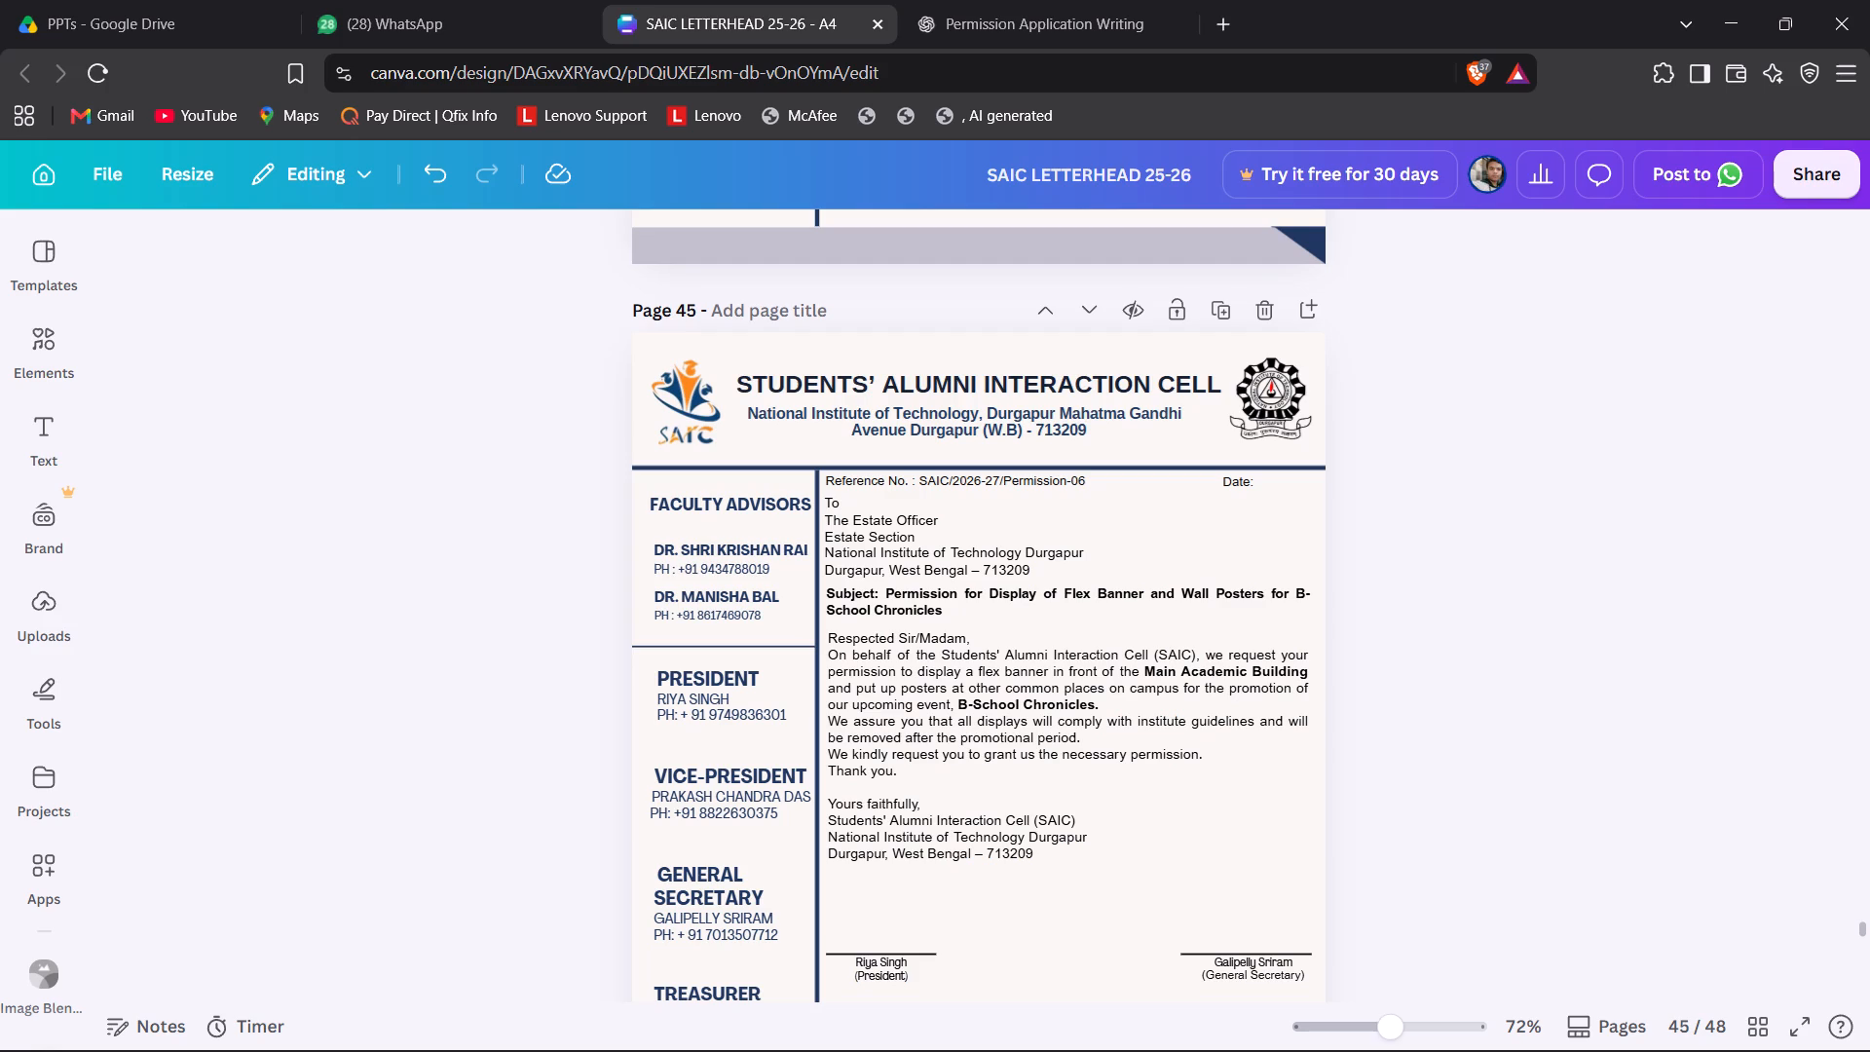
pyautogui.click(1821, 178)
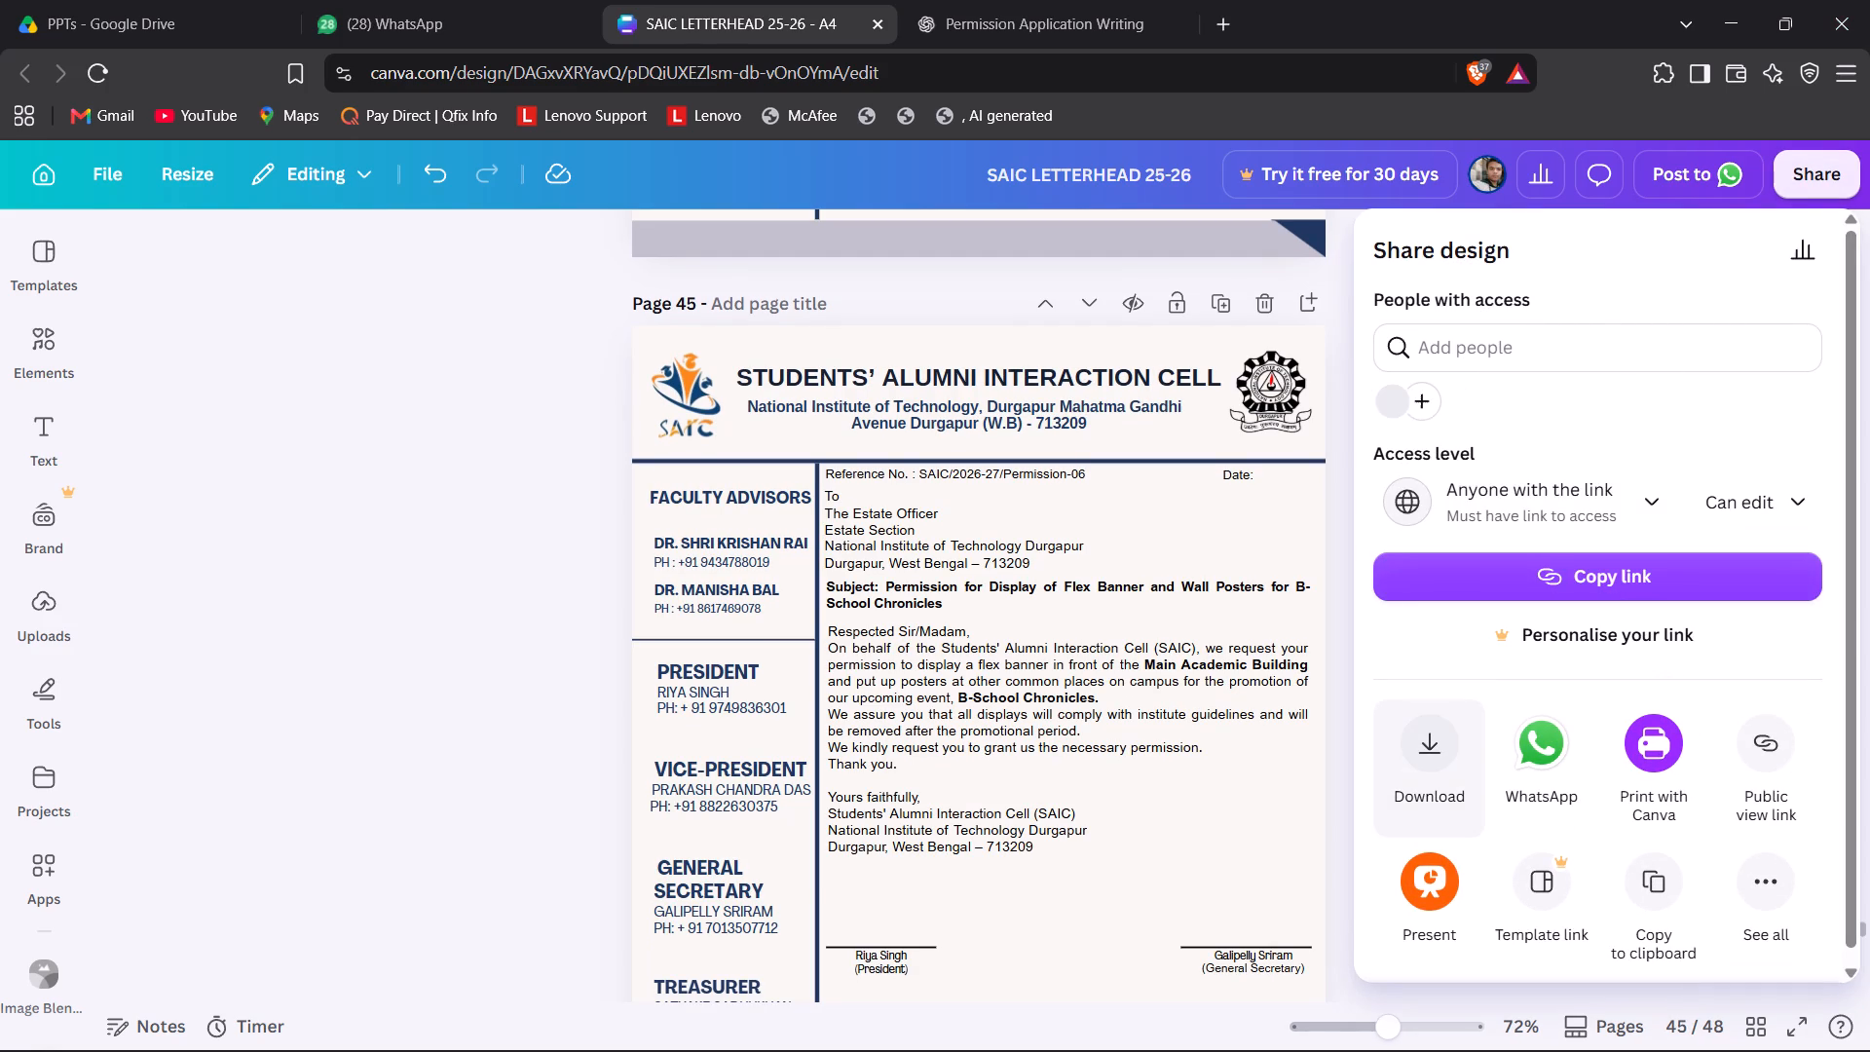
pyautogui.click(1445, 734)
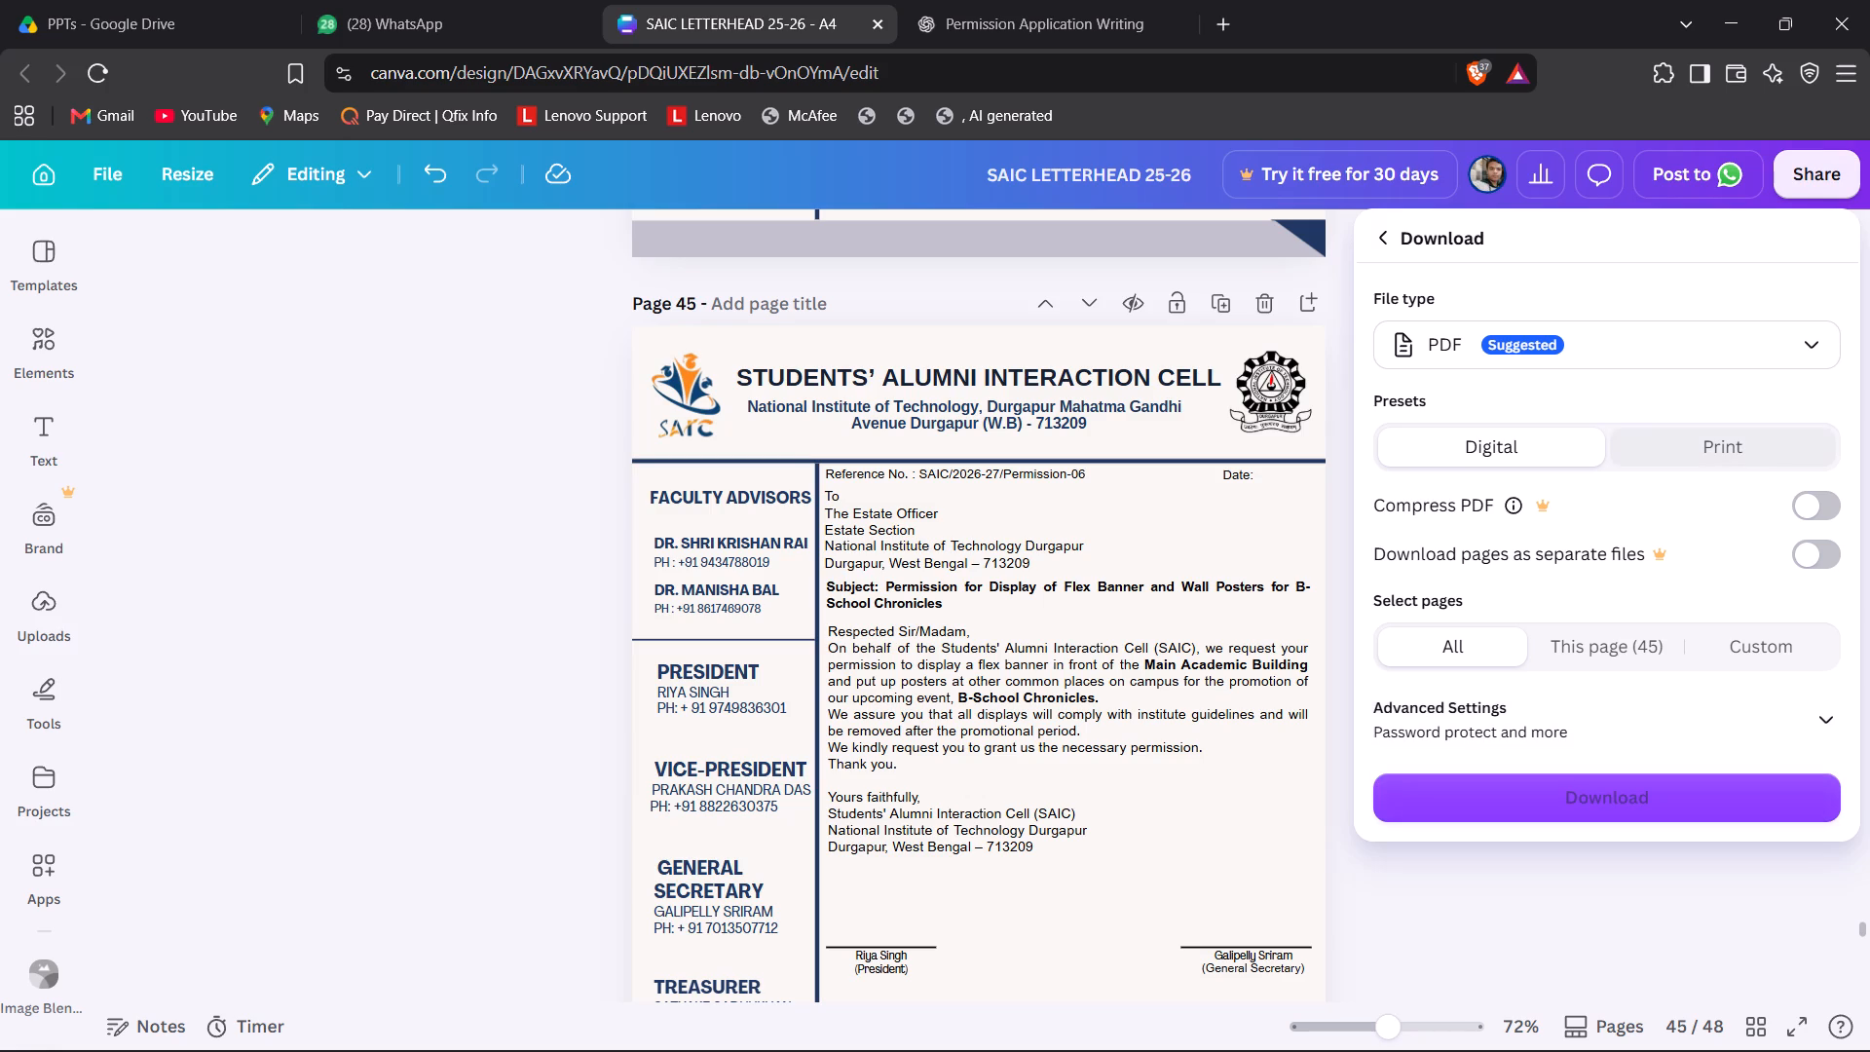
pyautogui.click(1601, 350)
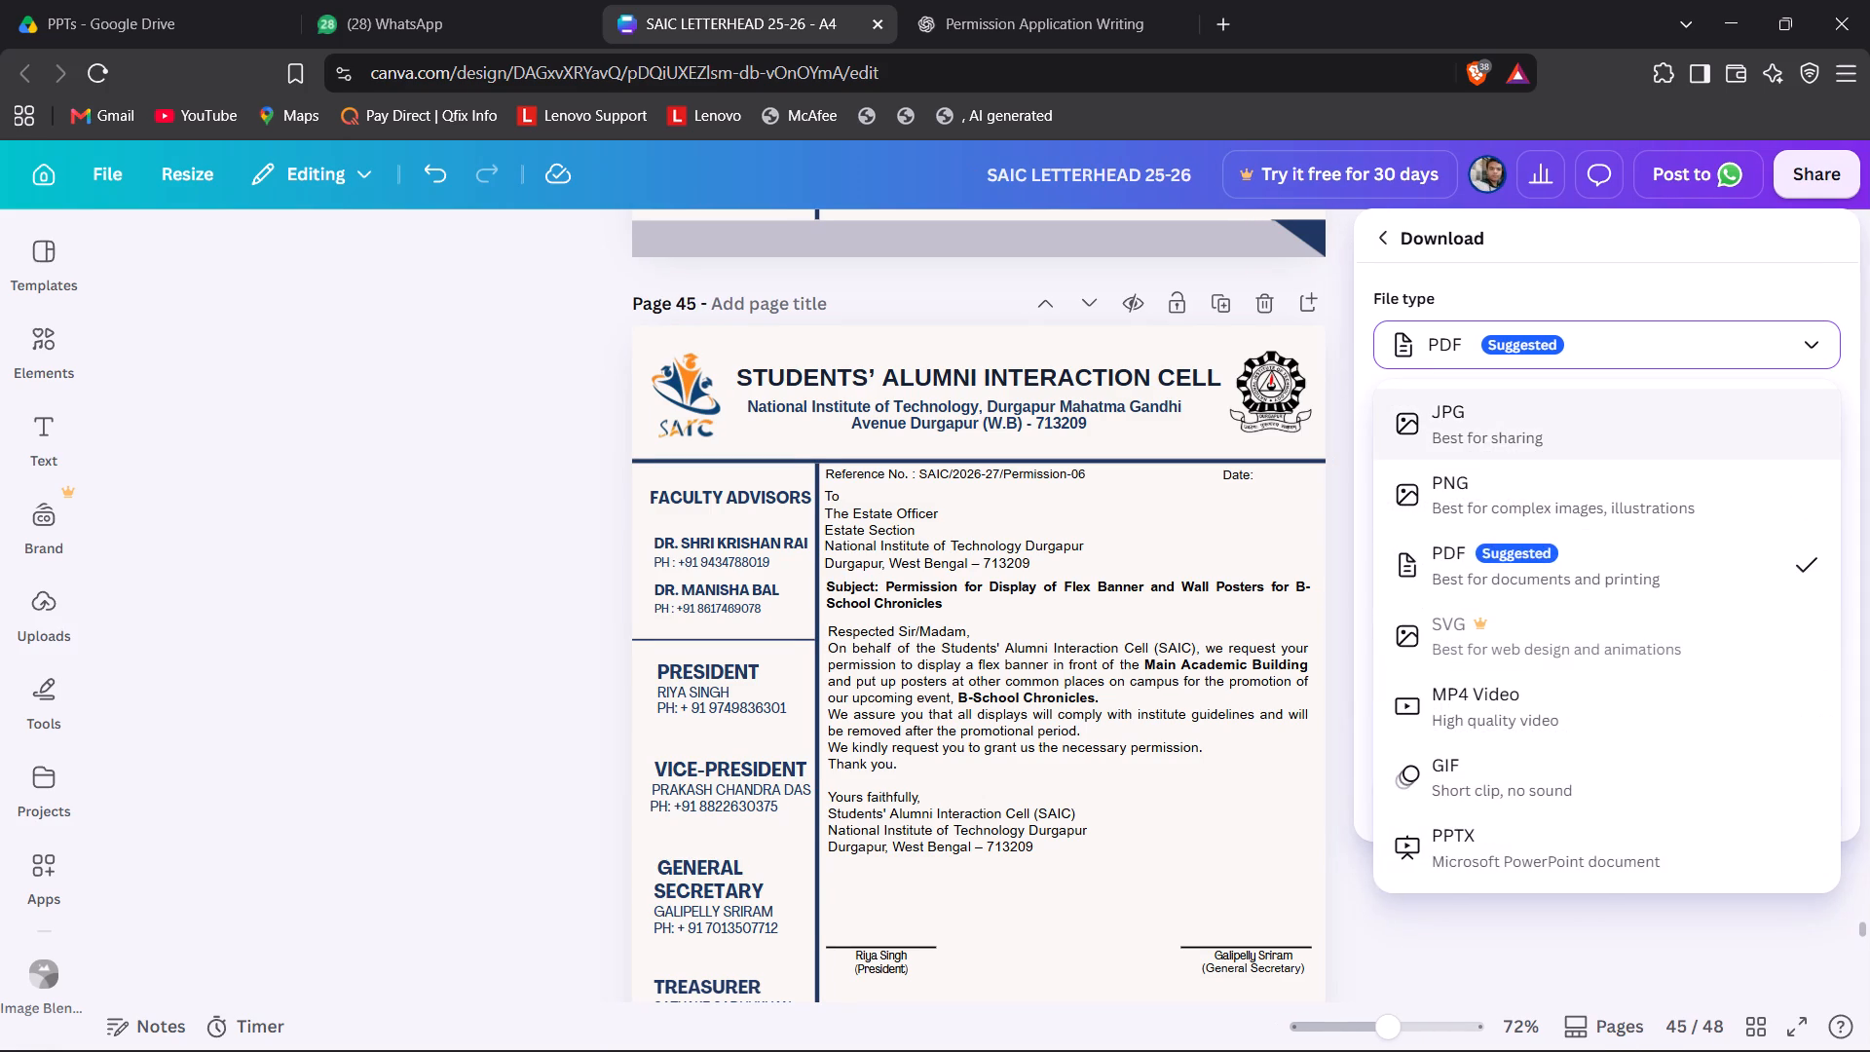
pyautogui.click(1557, 447)
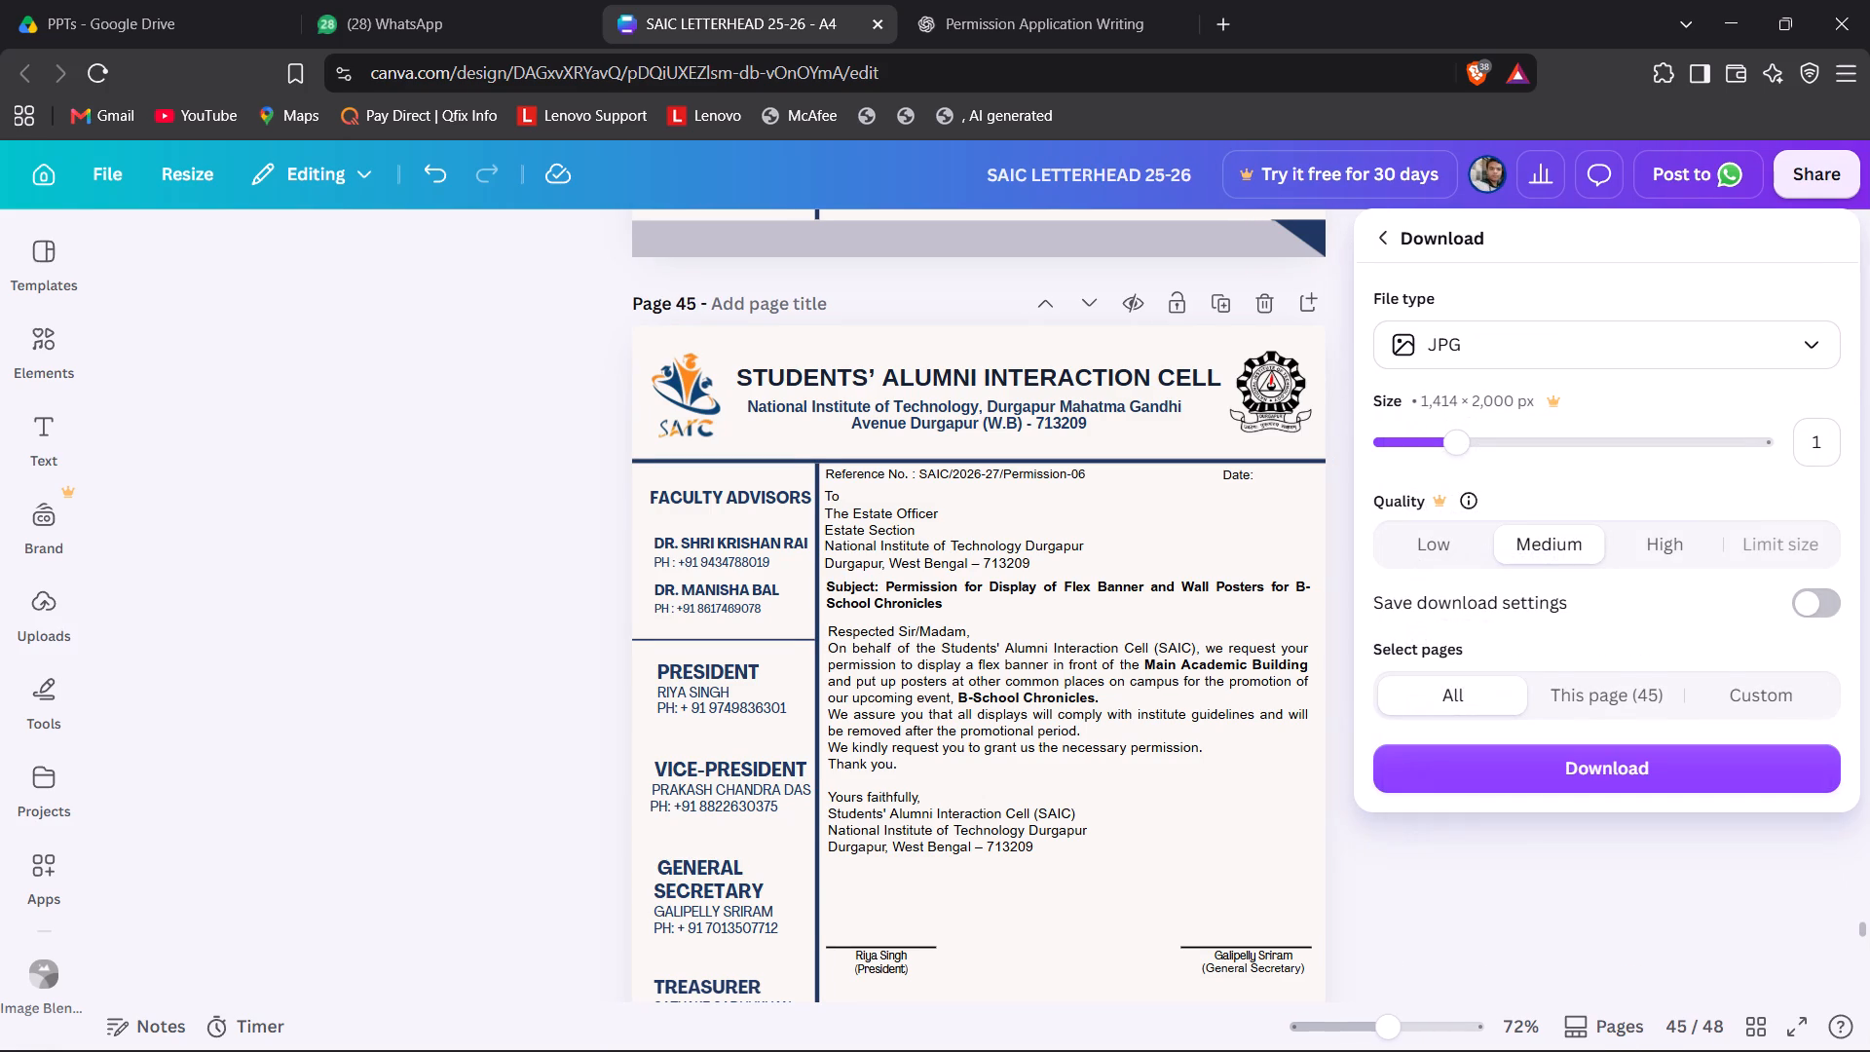
pyautogui.click(1561, 679)
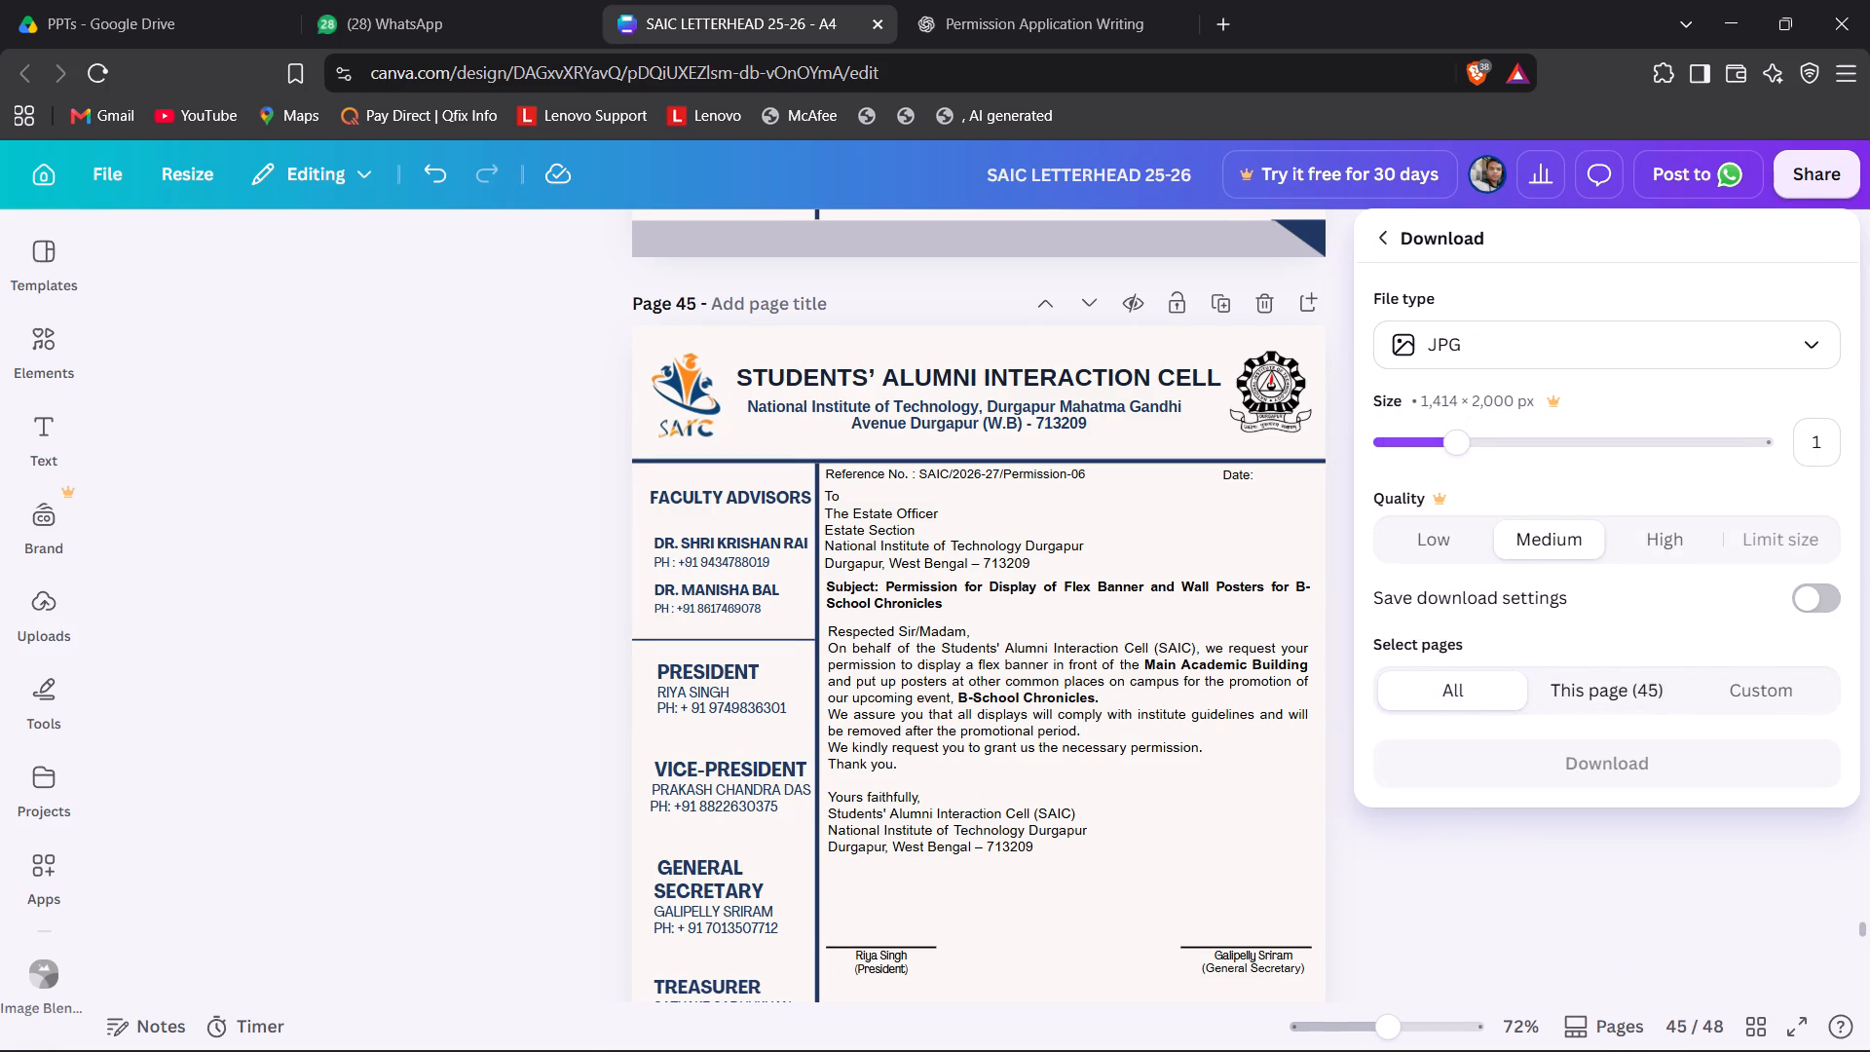
pyautogui.click(1555, 755)
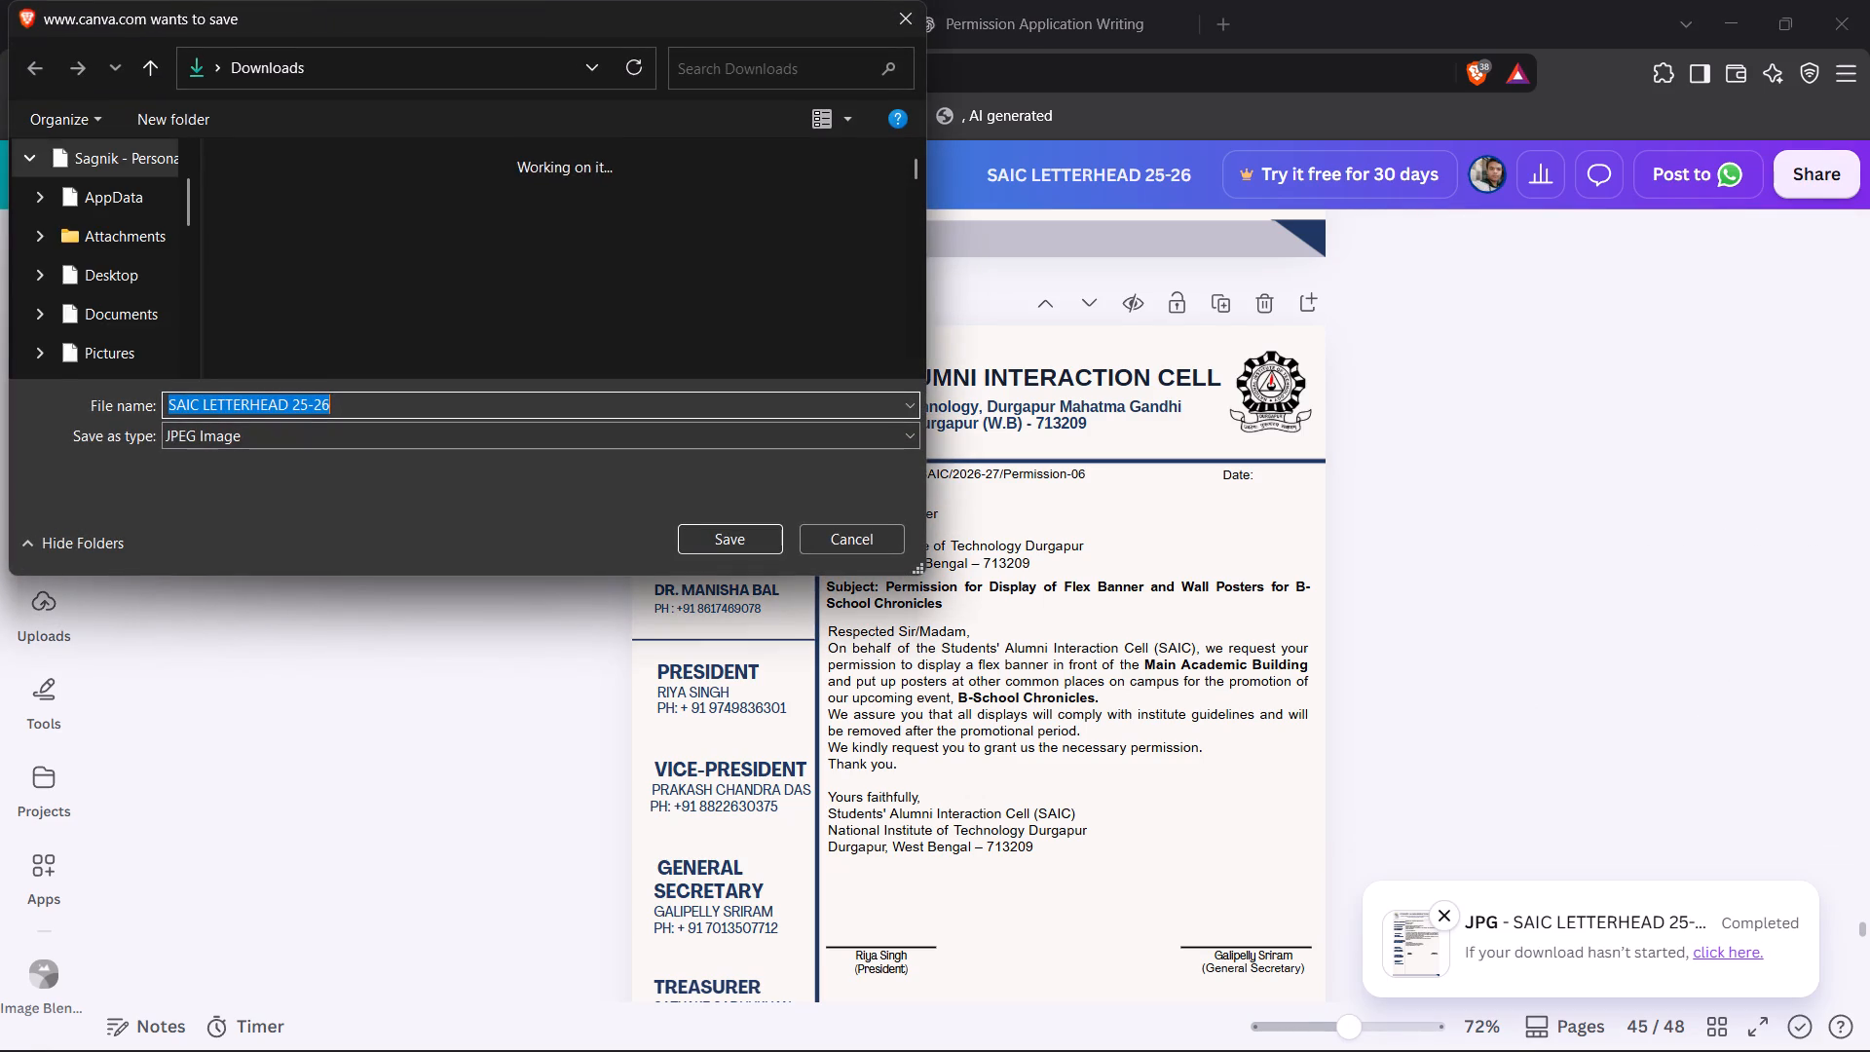
# Choose the Desktop folder as the save location for the letter's JPG file.
pyautogui.click(149, 266)
pyautogui.scroll(-1, 314, 284)
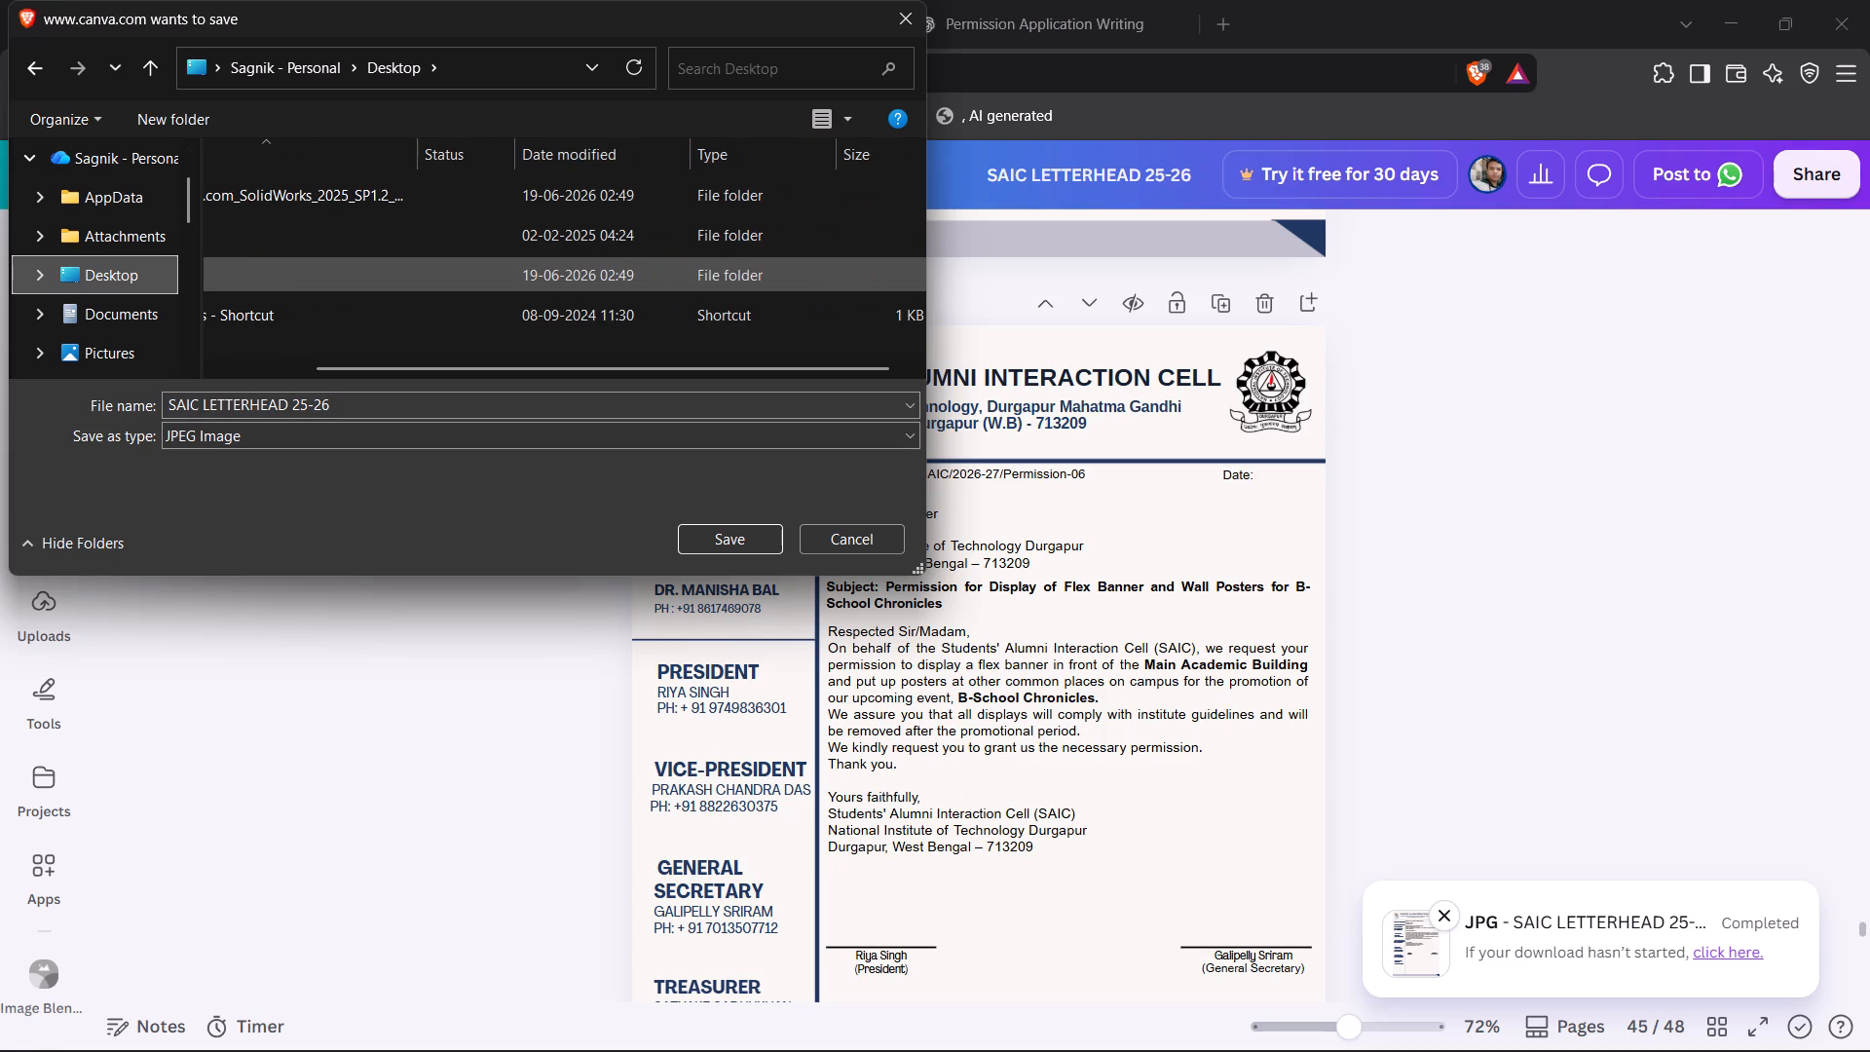
pyautogui.hscroll(6, 314, 284)
pyautogui.hscroll(1, 503, 342)
pyautogui.click(108, 258)
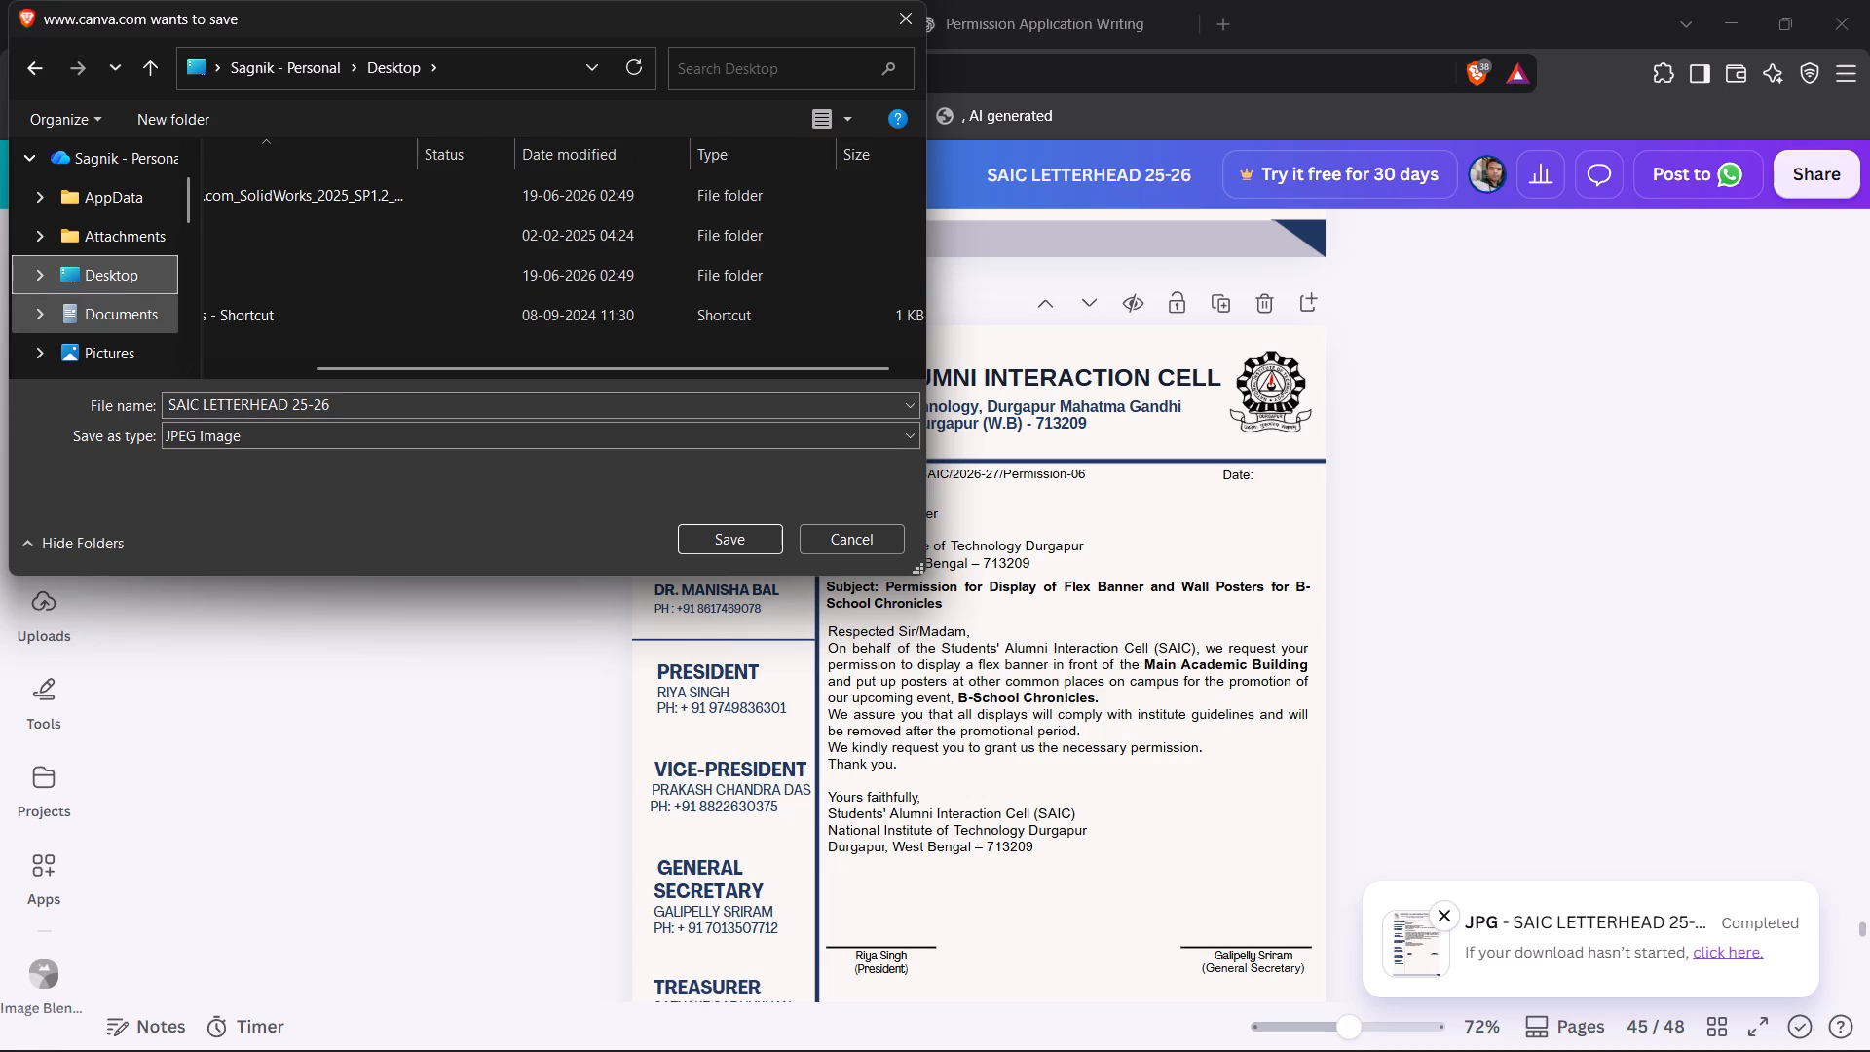
pyautogui.click(149, 271)
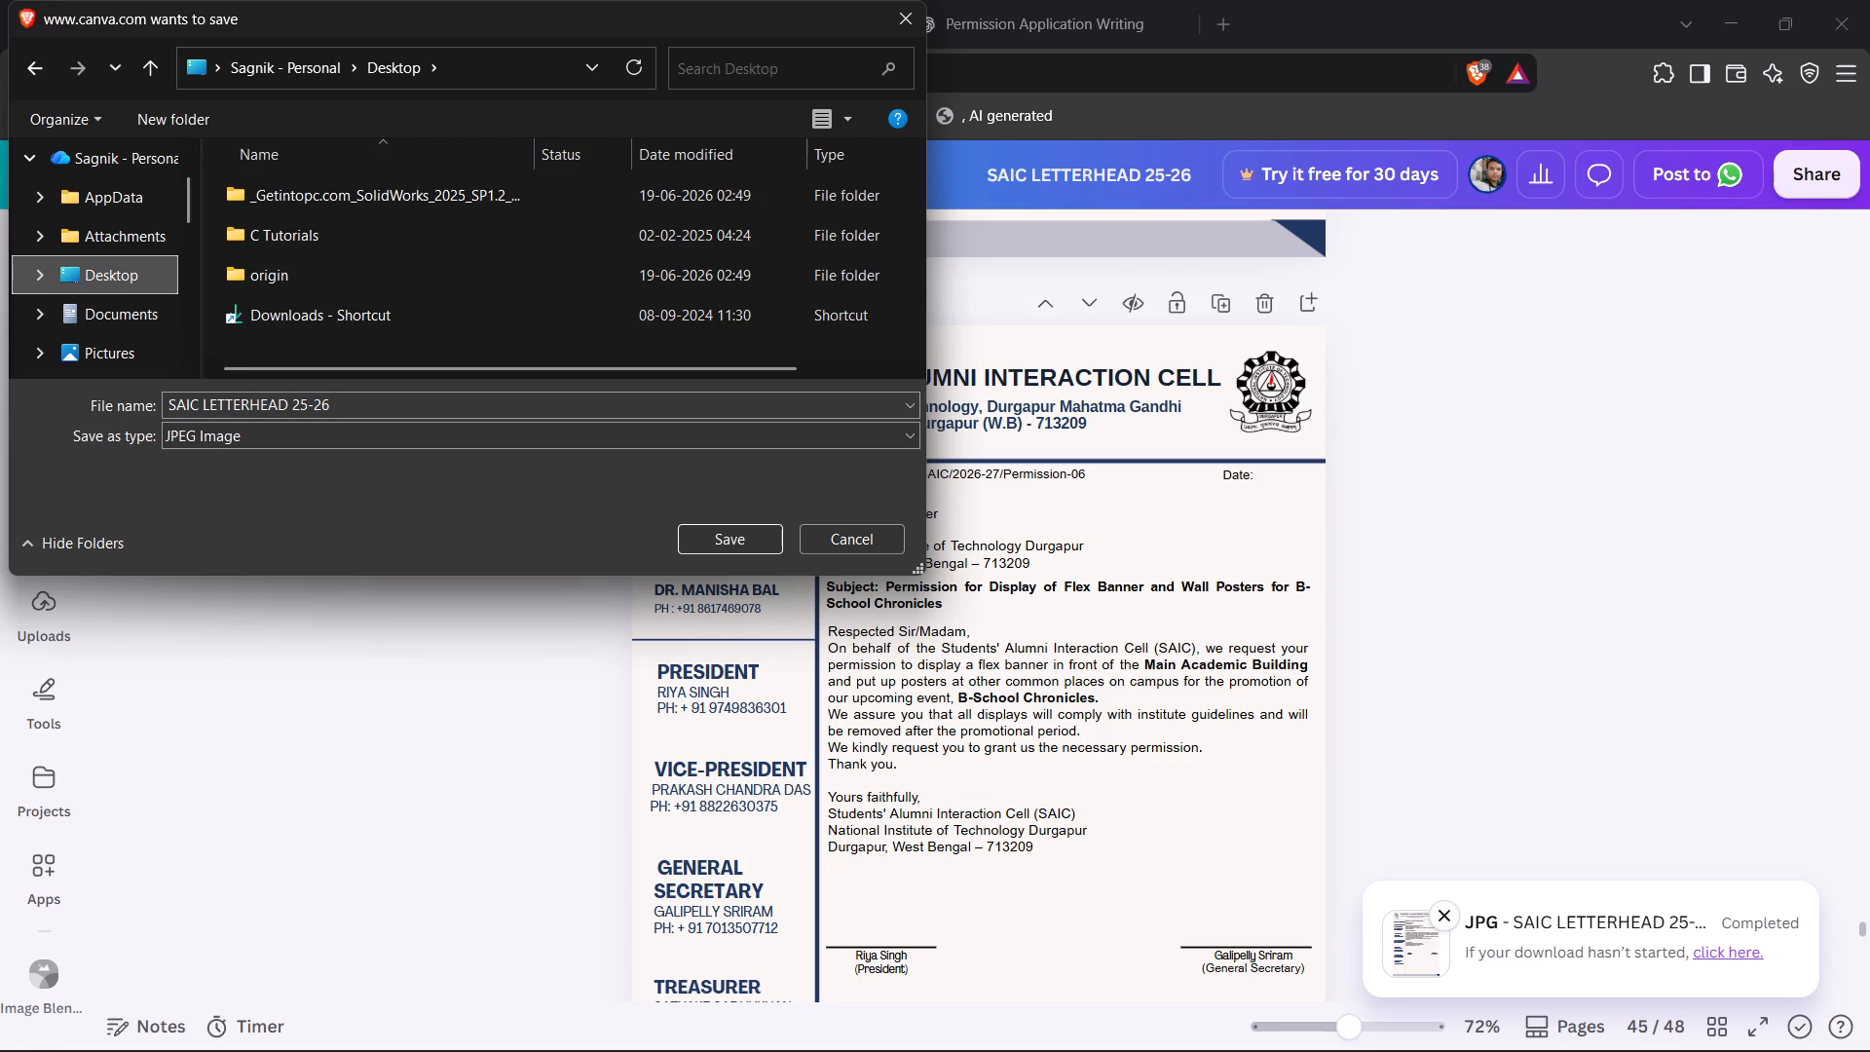
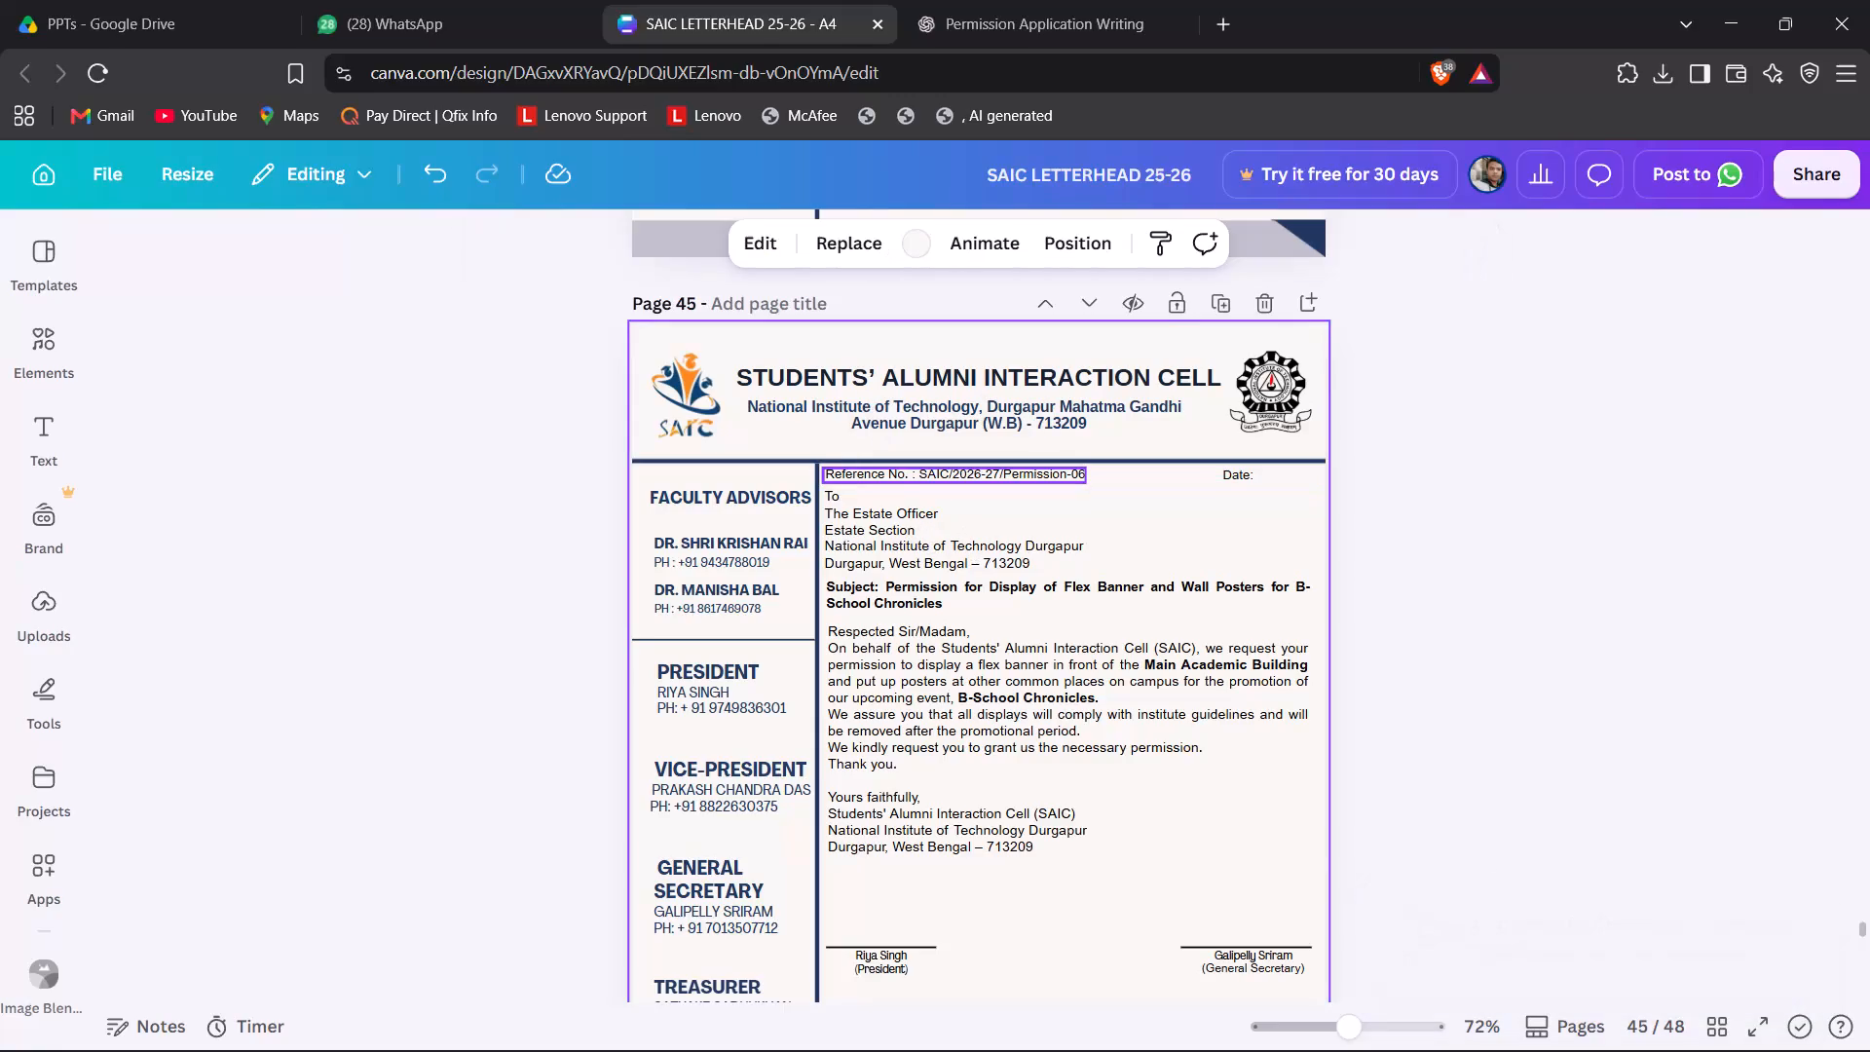
# Delete the last digit of the reference number on page 45 so it ends in Permission-0.
pyautogui.doubleClick(1074, 468)
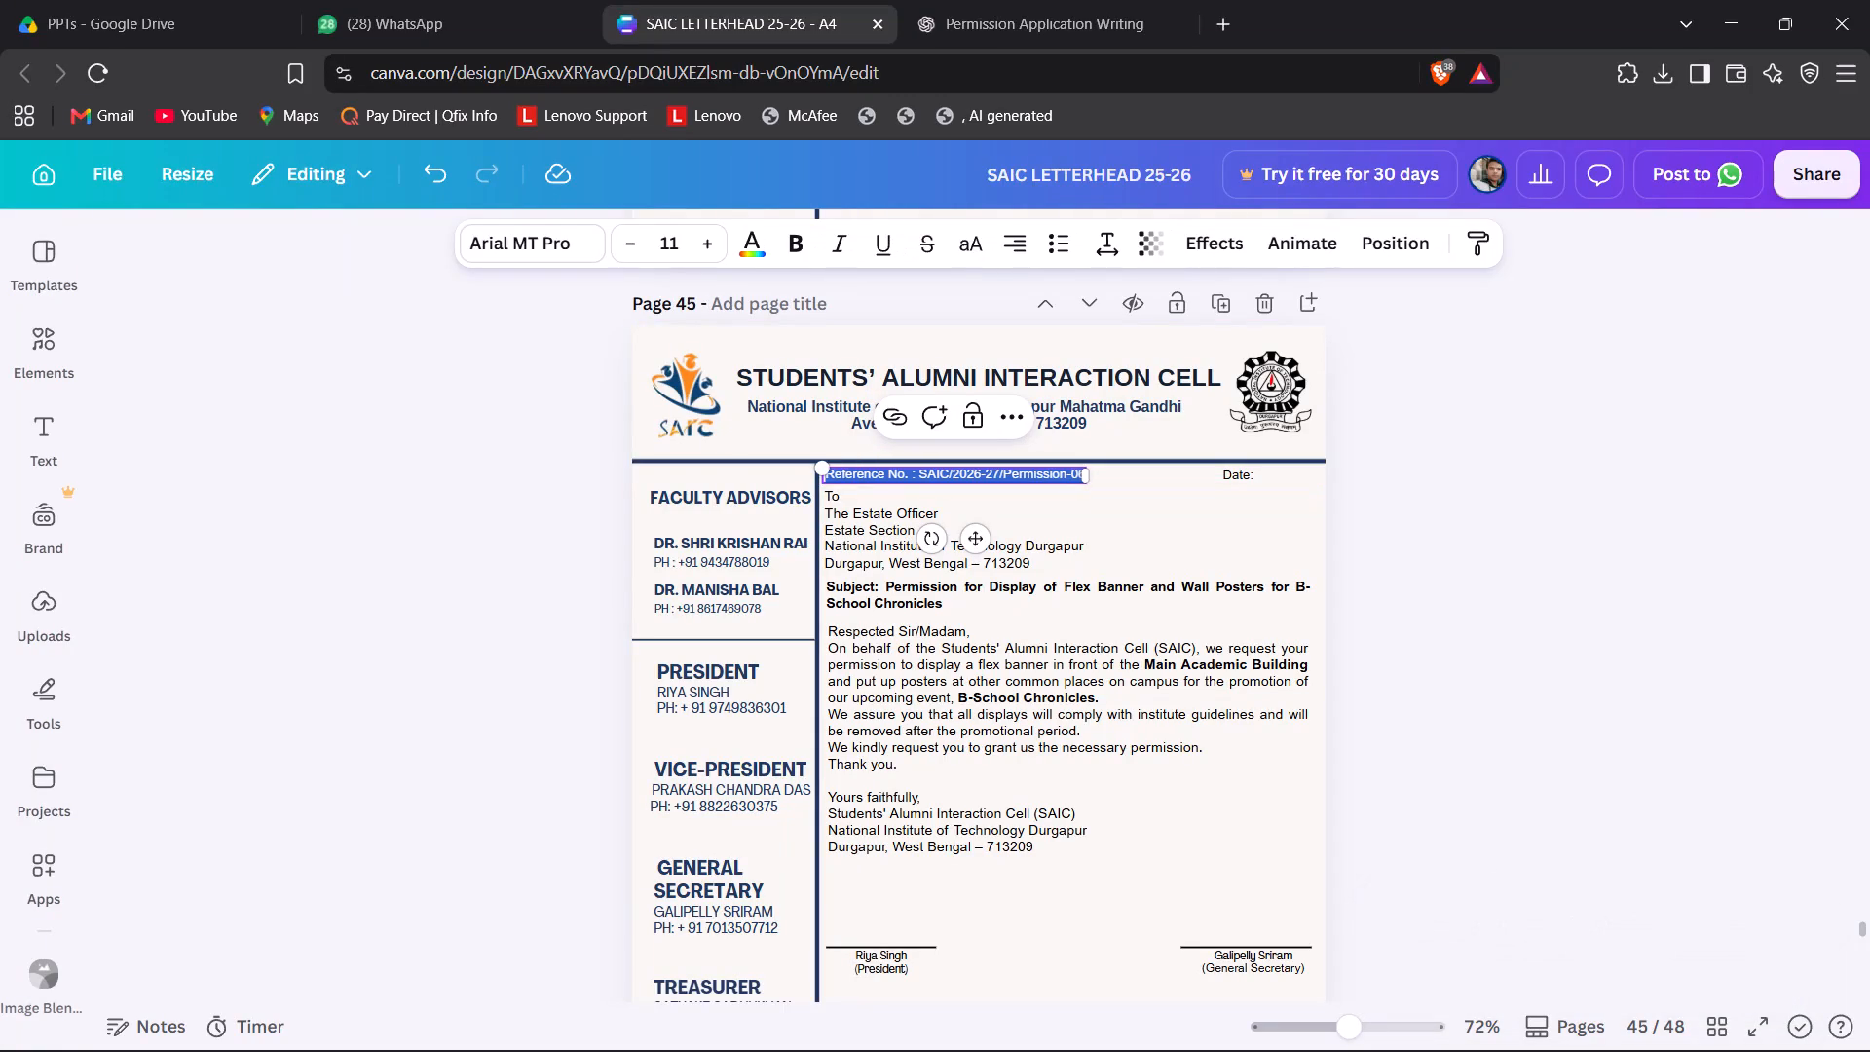
pyautogui.click(1068, 478)
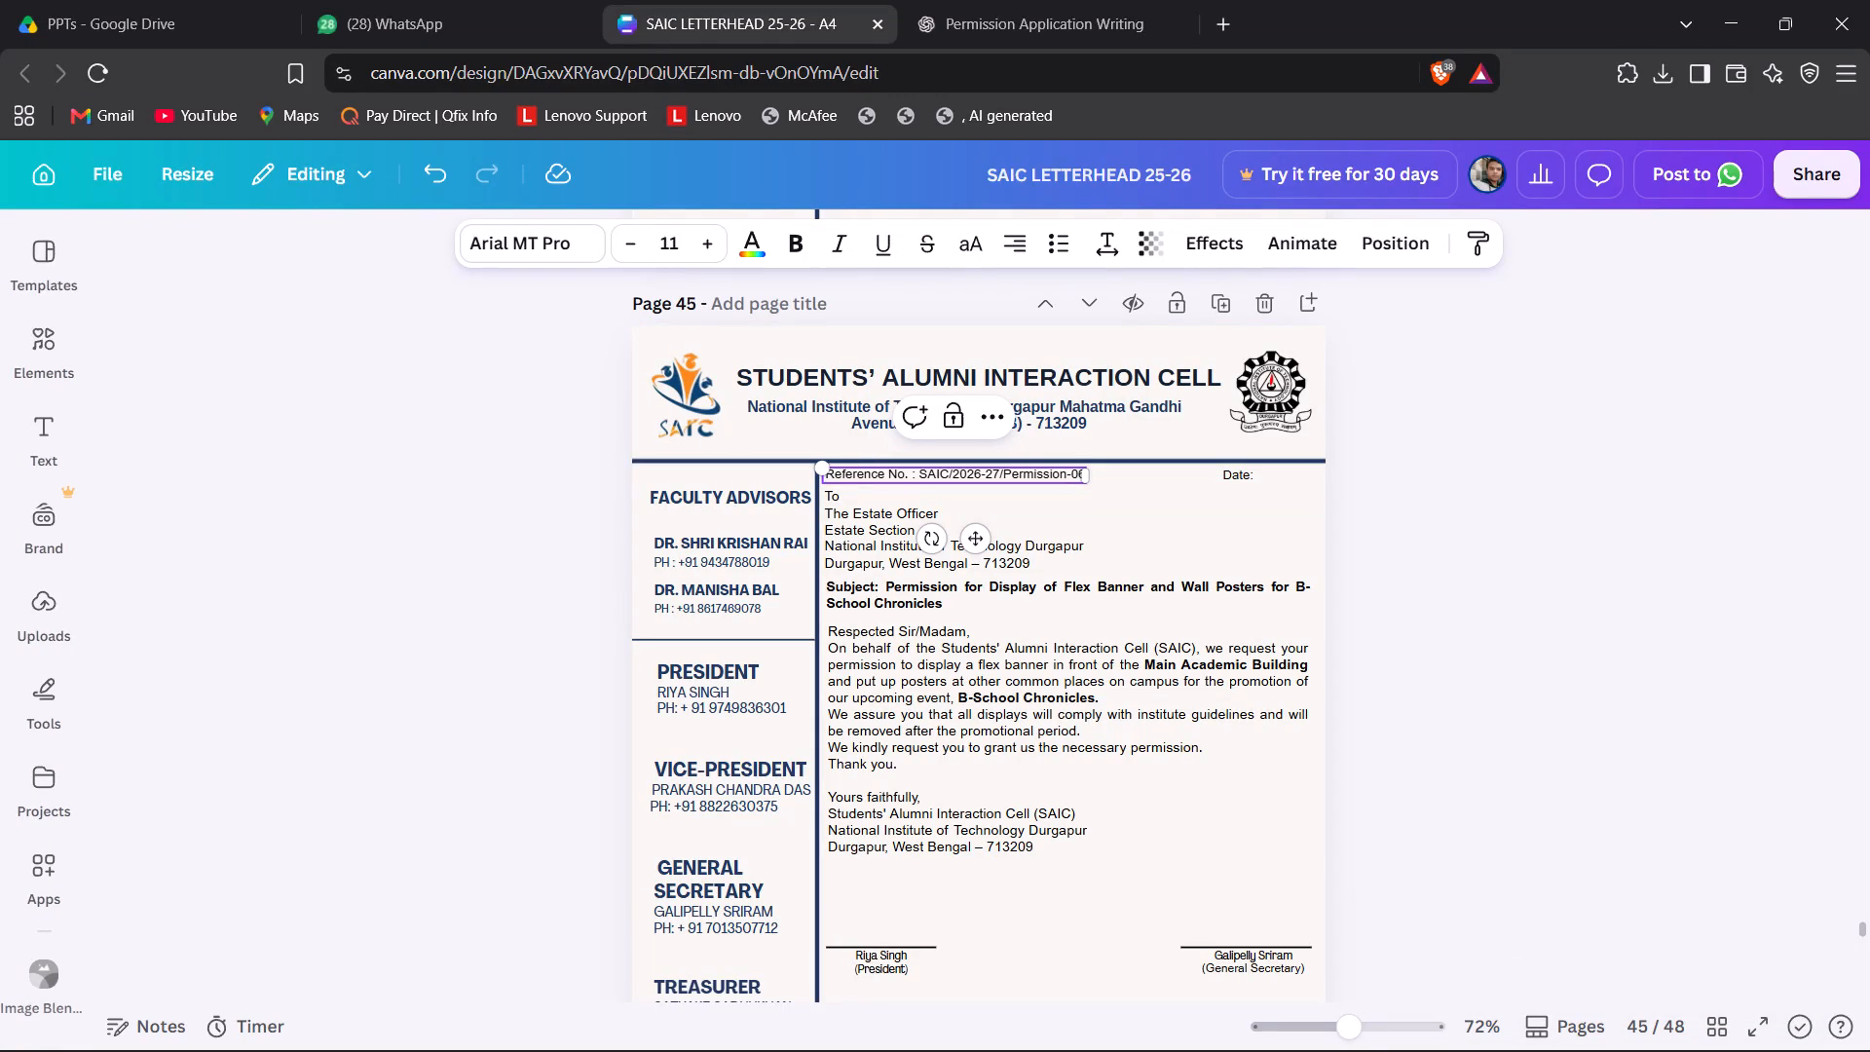
pyautogui.press('Right')
pyautogui.press('Right')
pyautogui.press('Right')
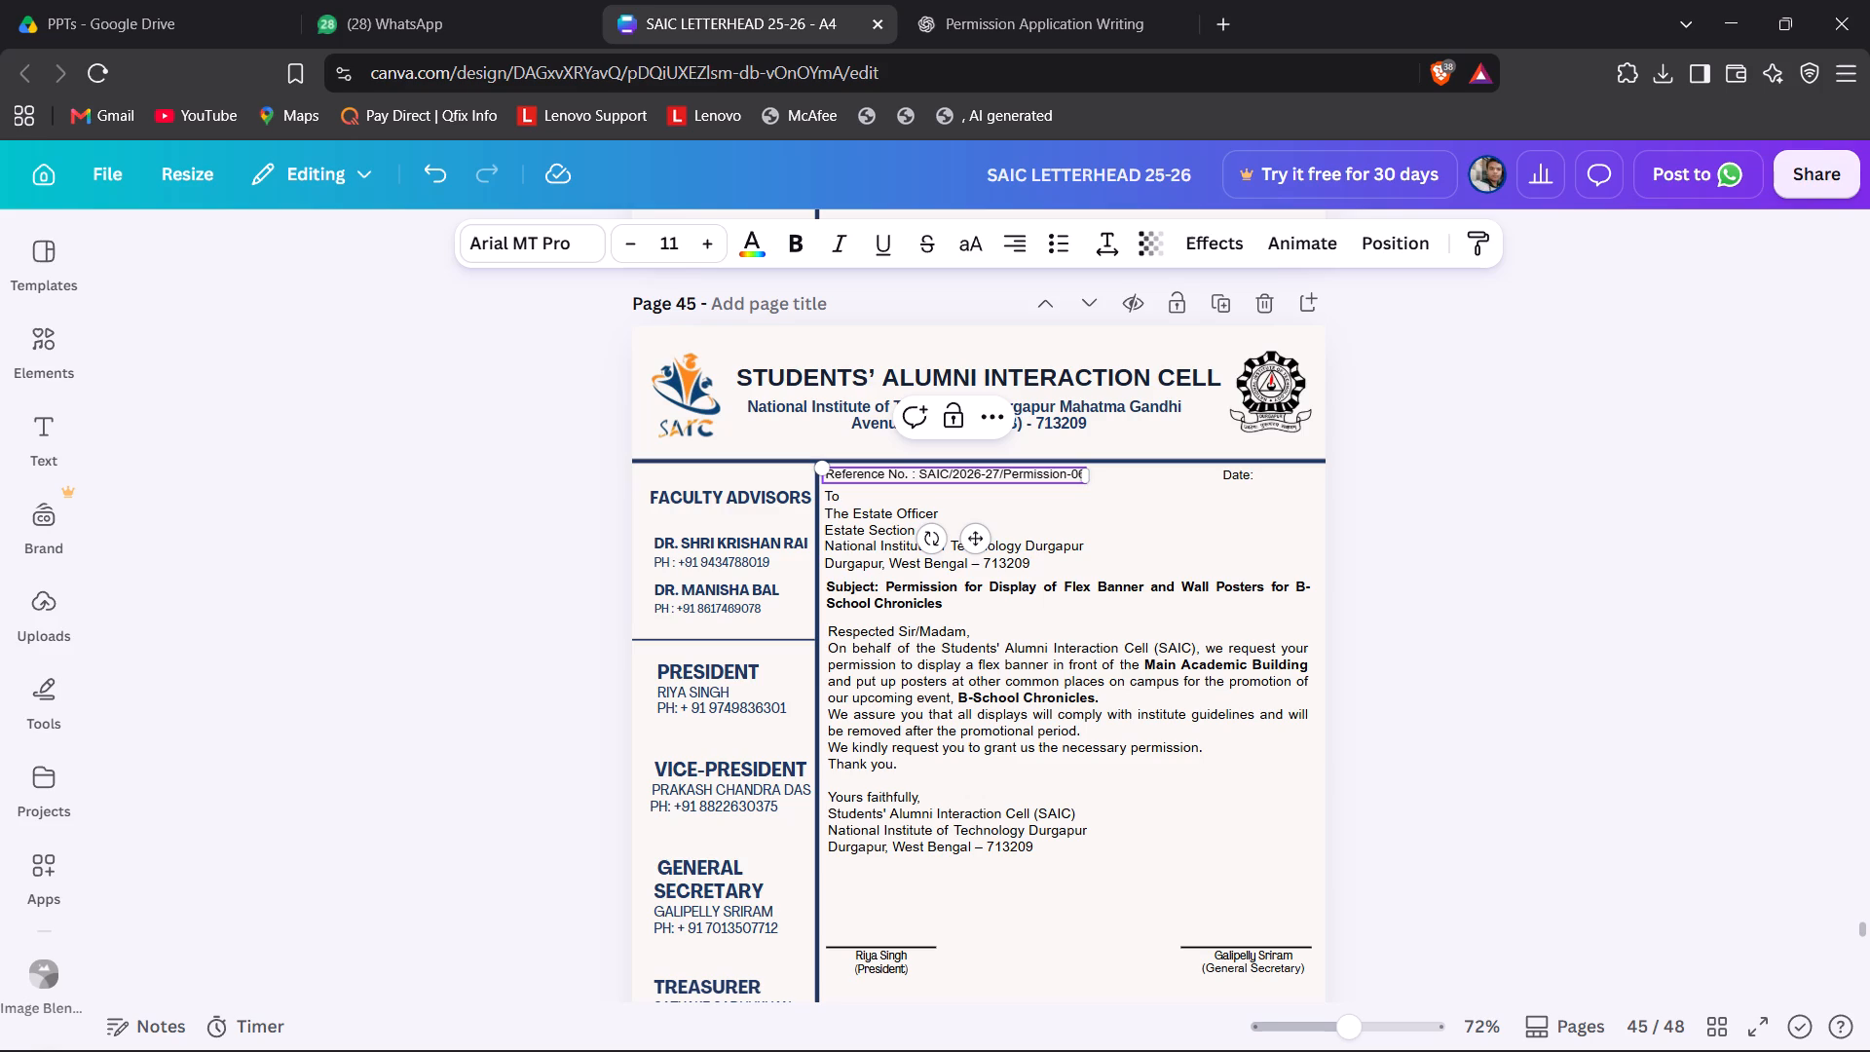
pyautogui.click(1068, 478)
pyautogui.press('Right')
pyautogui.press('Right')
pyautogui.press('Right')
pyautogui.press('BackSpace')
pyautogui.press('Clear')
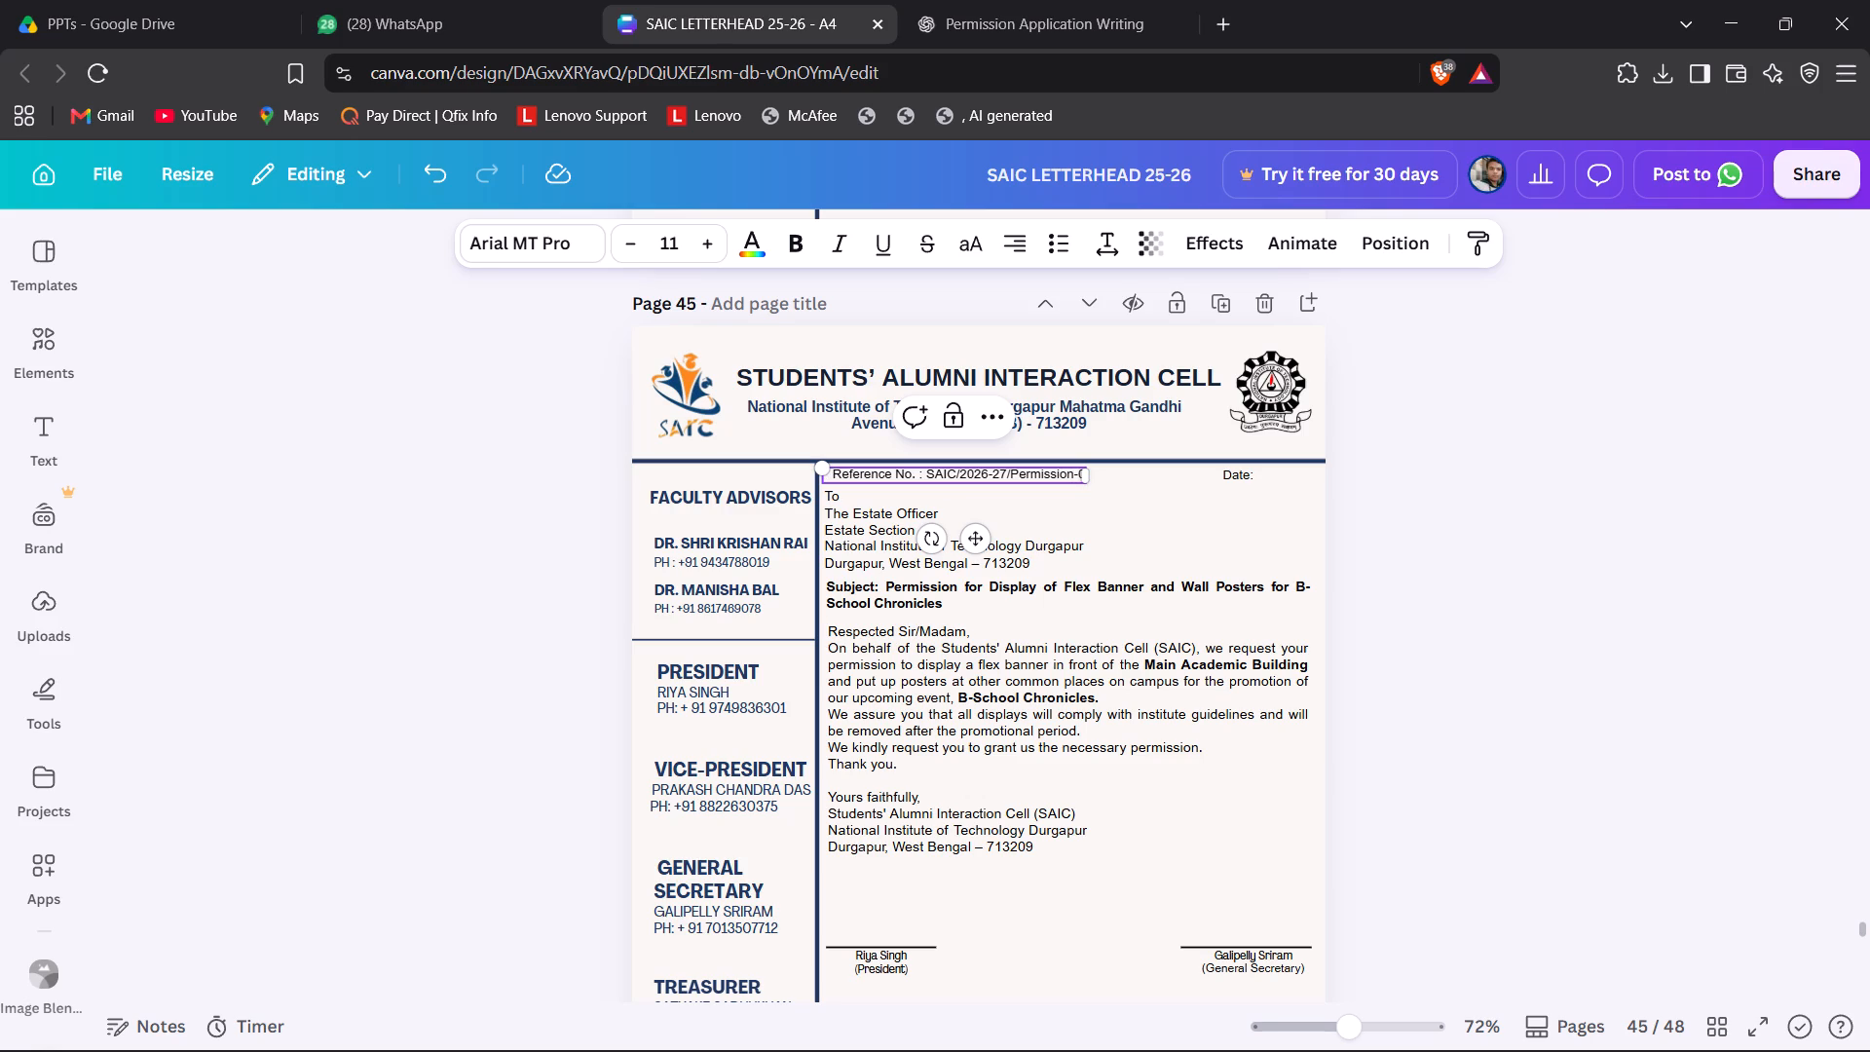
pyautogui.press('Return')
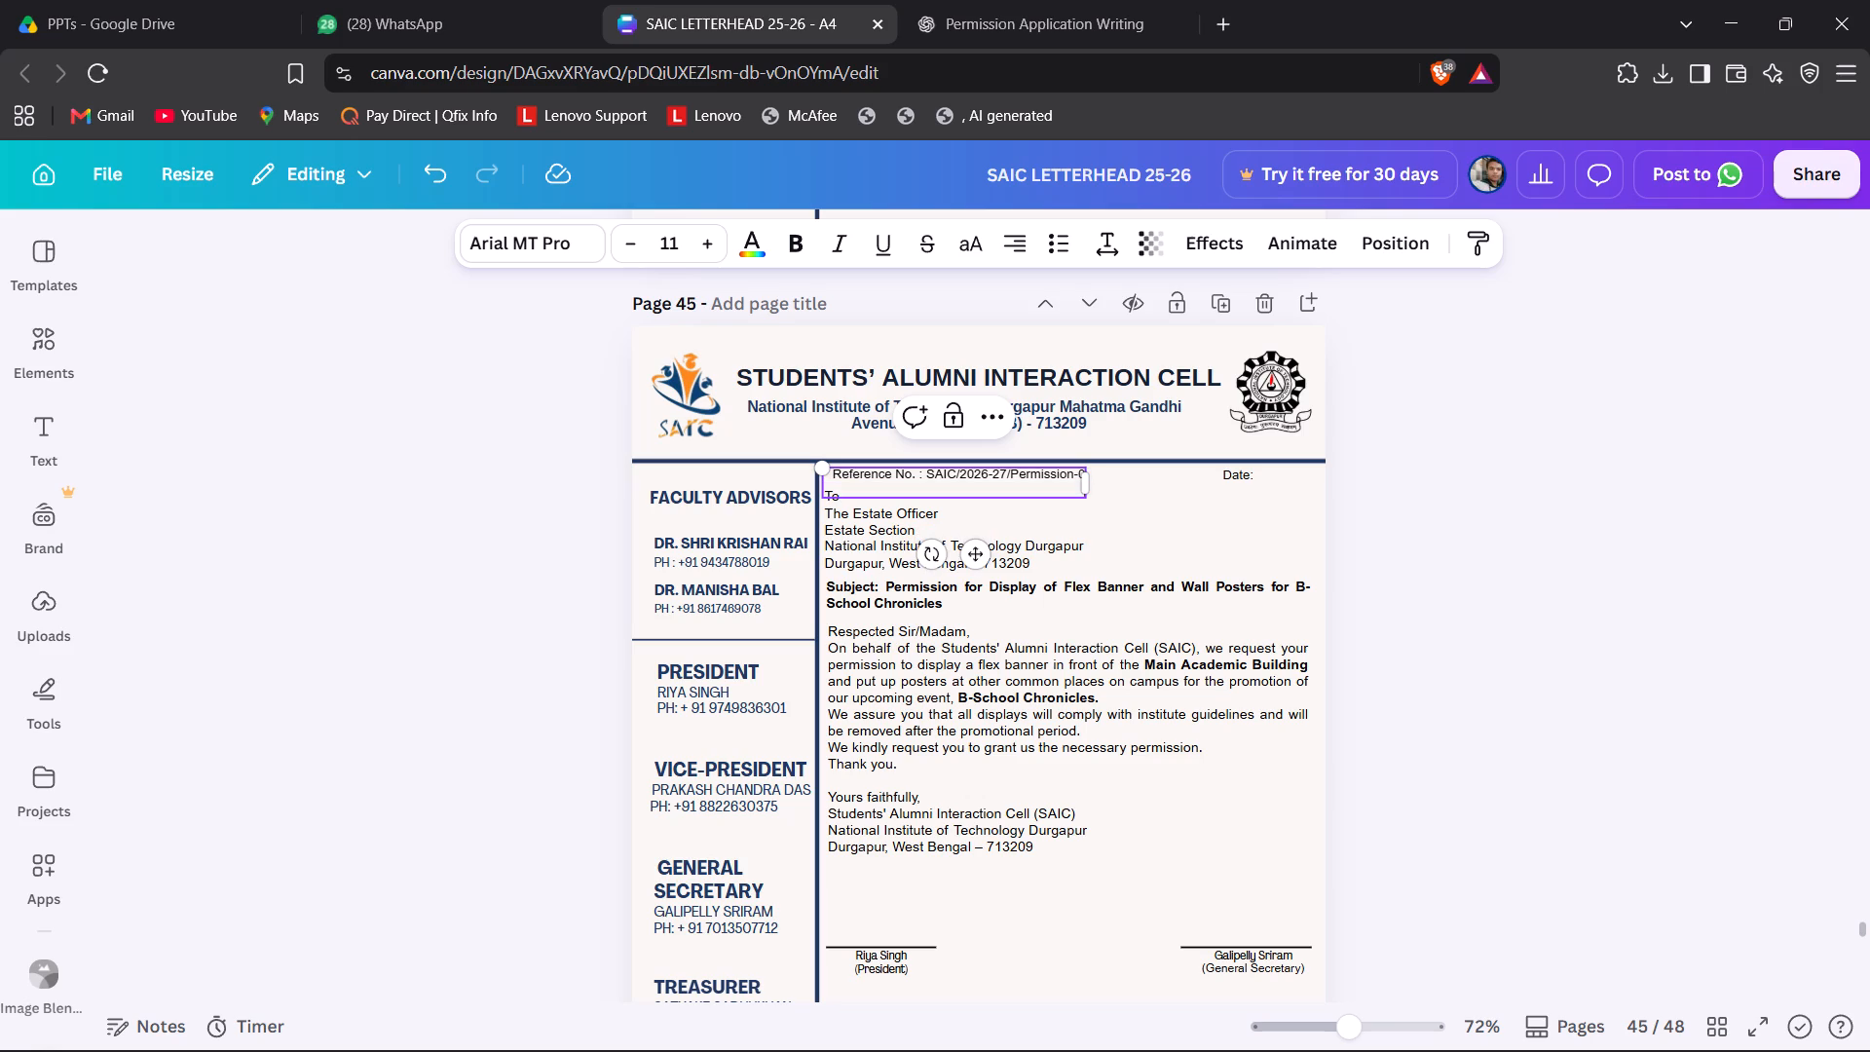
pyautogui.press('BackSpace')
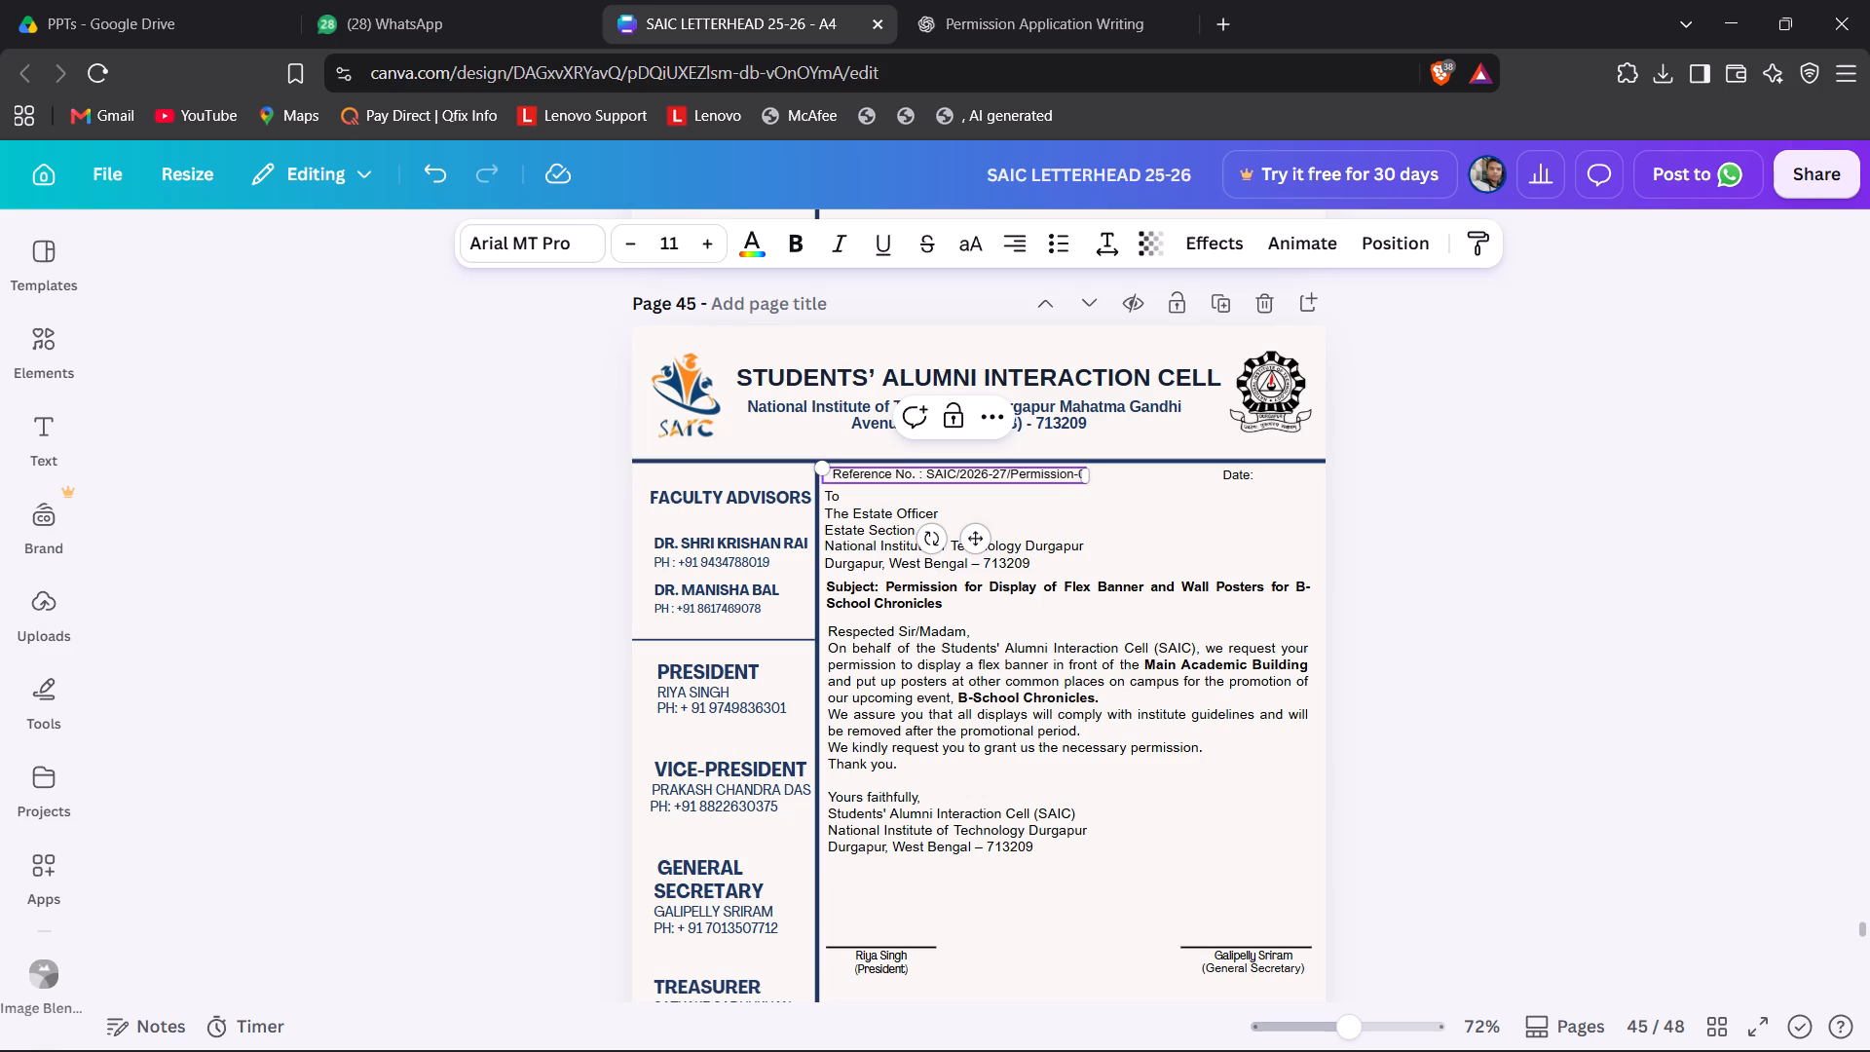
pyautogui.click(1507, 569)
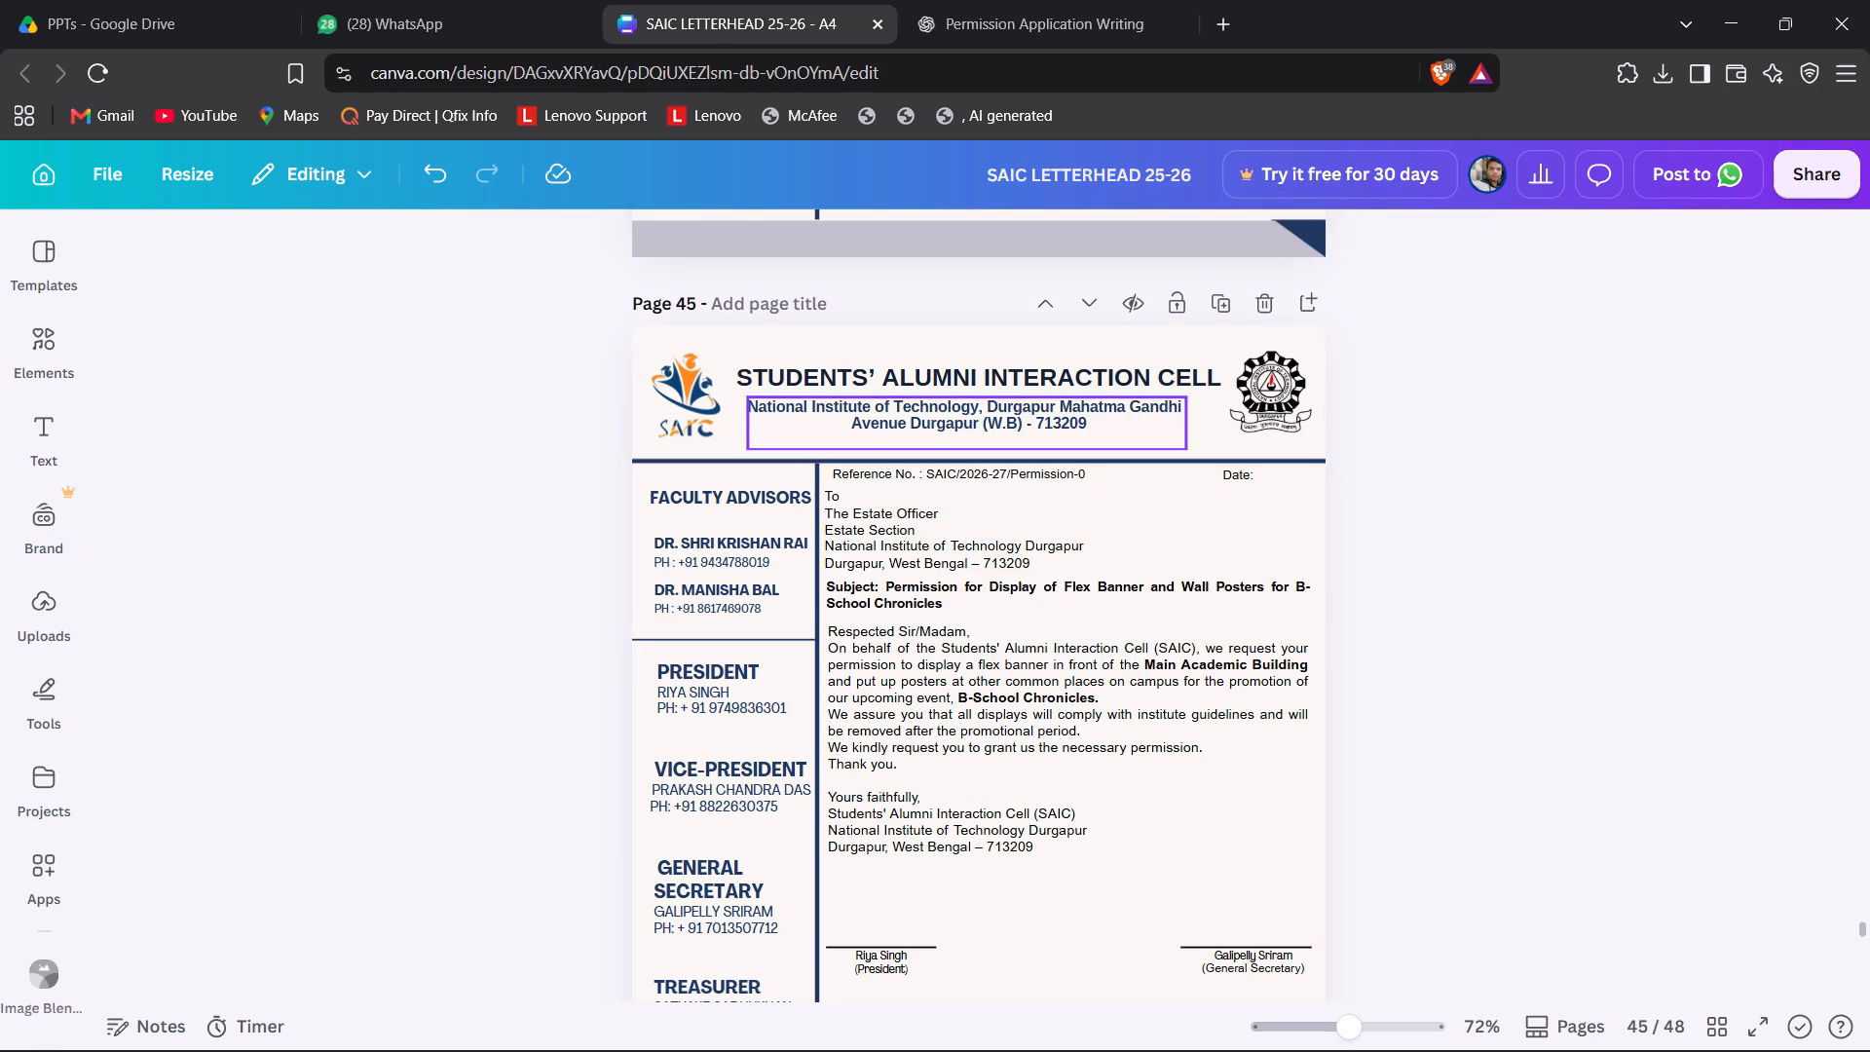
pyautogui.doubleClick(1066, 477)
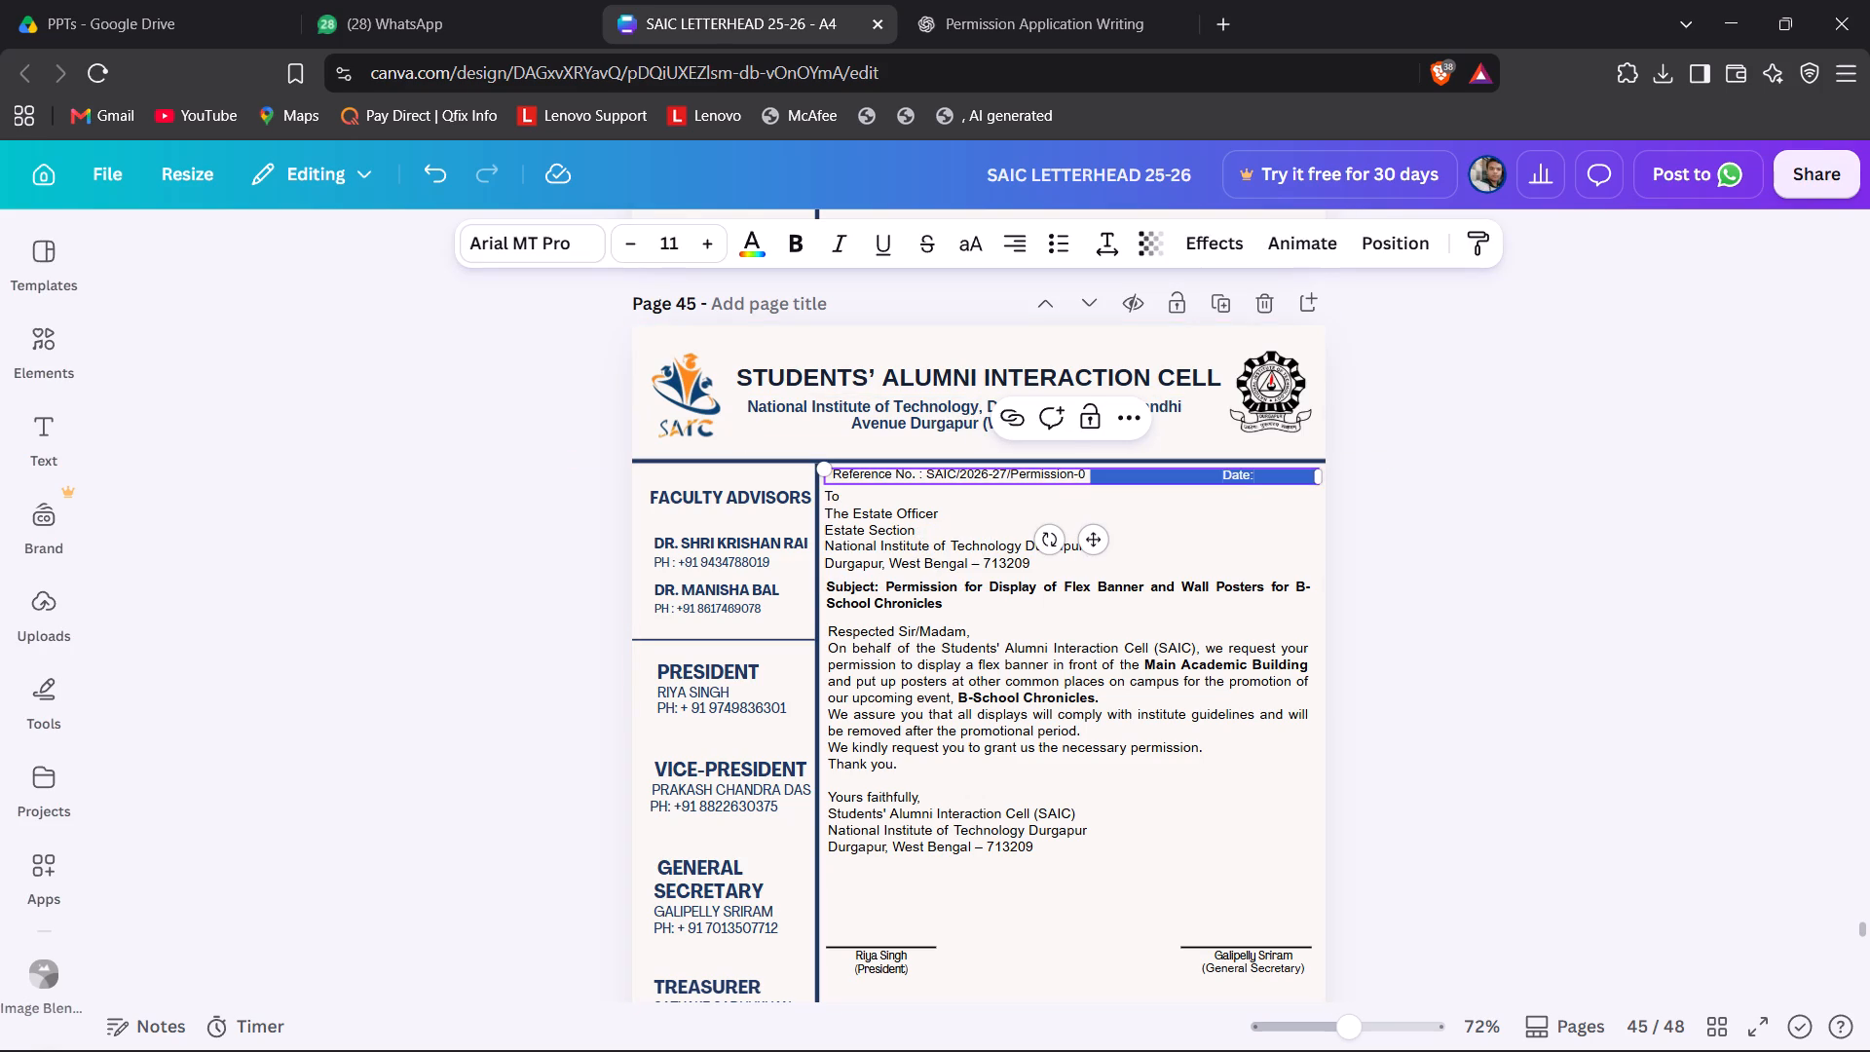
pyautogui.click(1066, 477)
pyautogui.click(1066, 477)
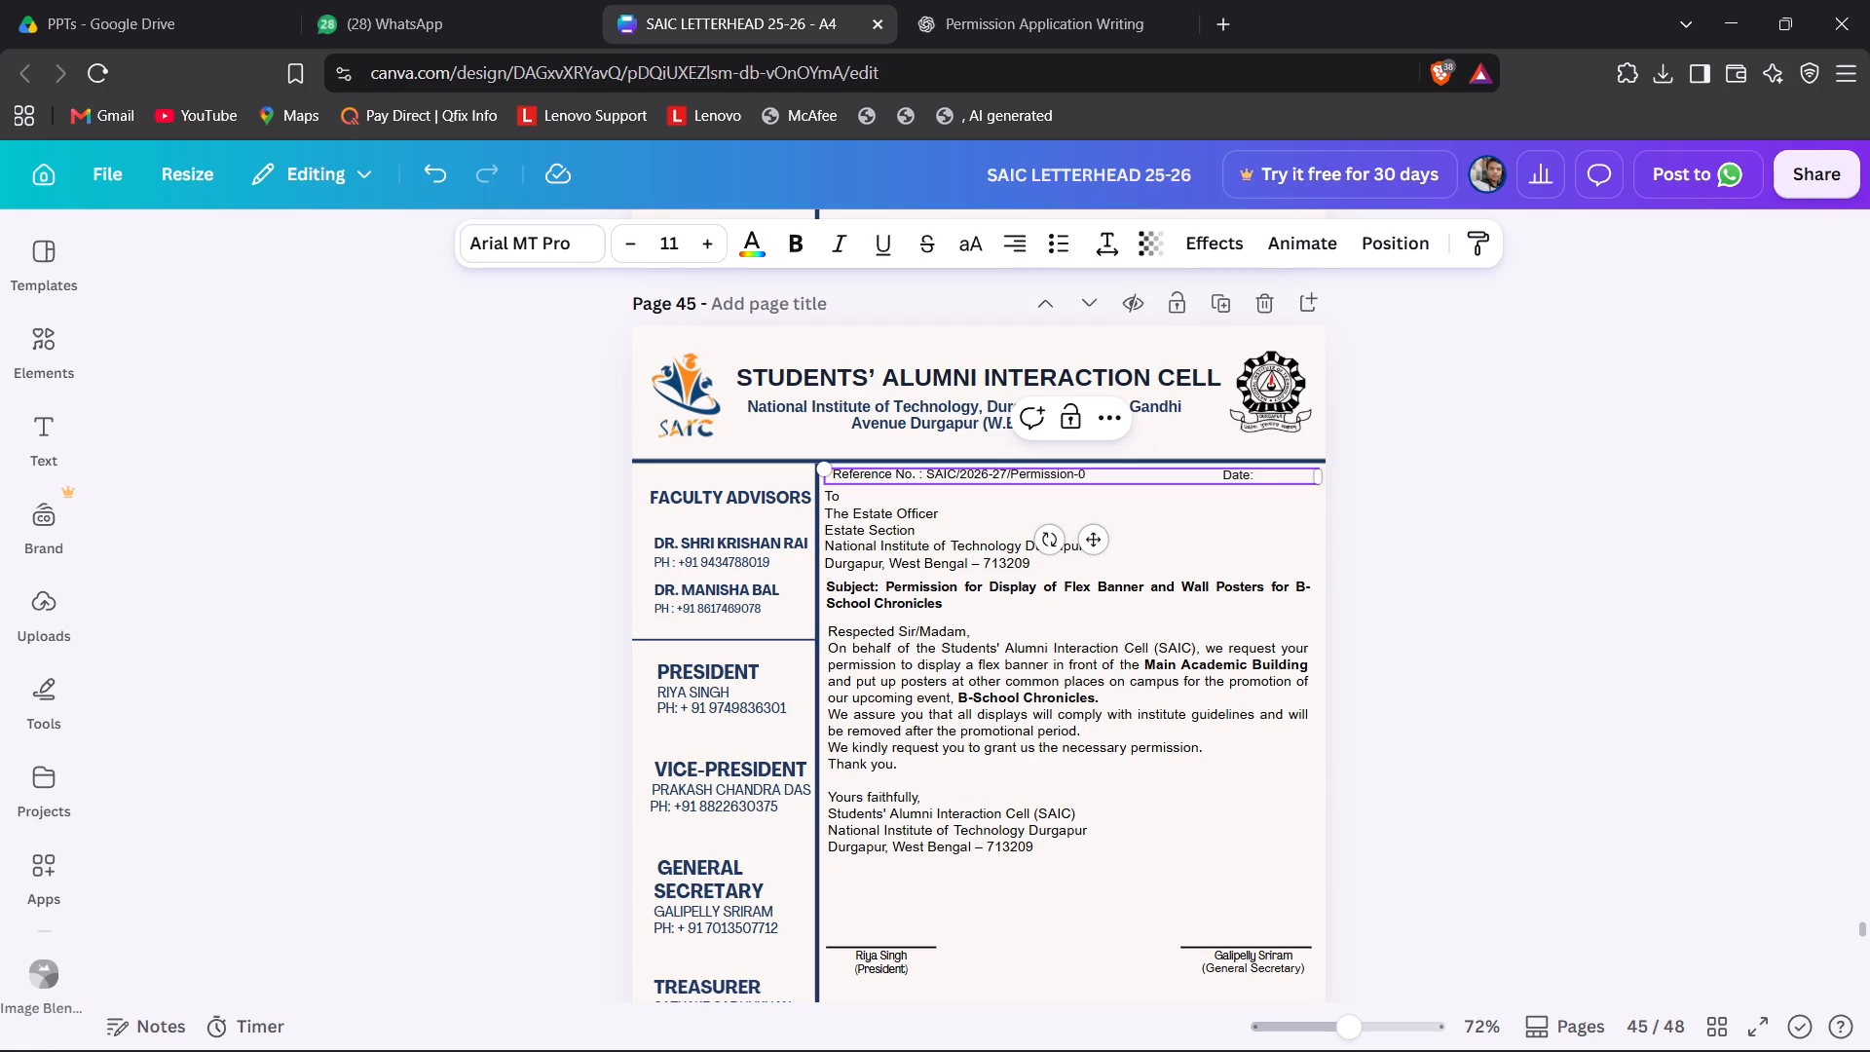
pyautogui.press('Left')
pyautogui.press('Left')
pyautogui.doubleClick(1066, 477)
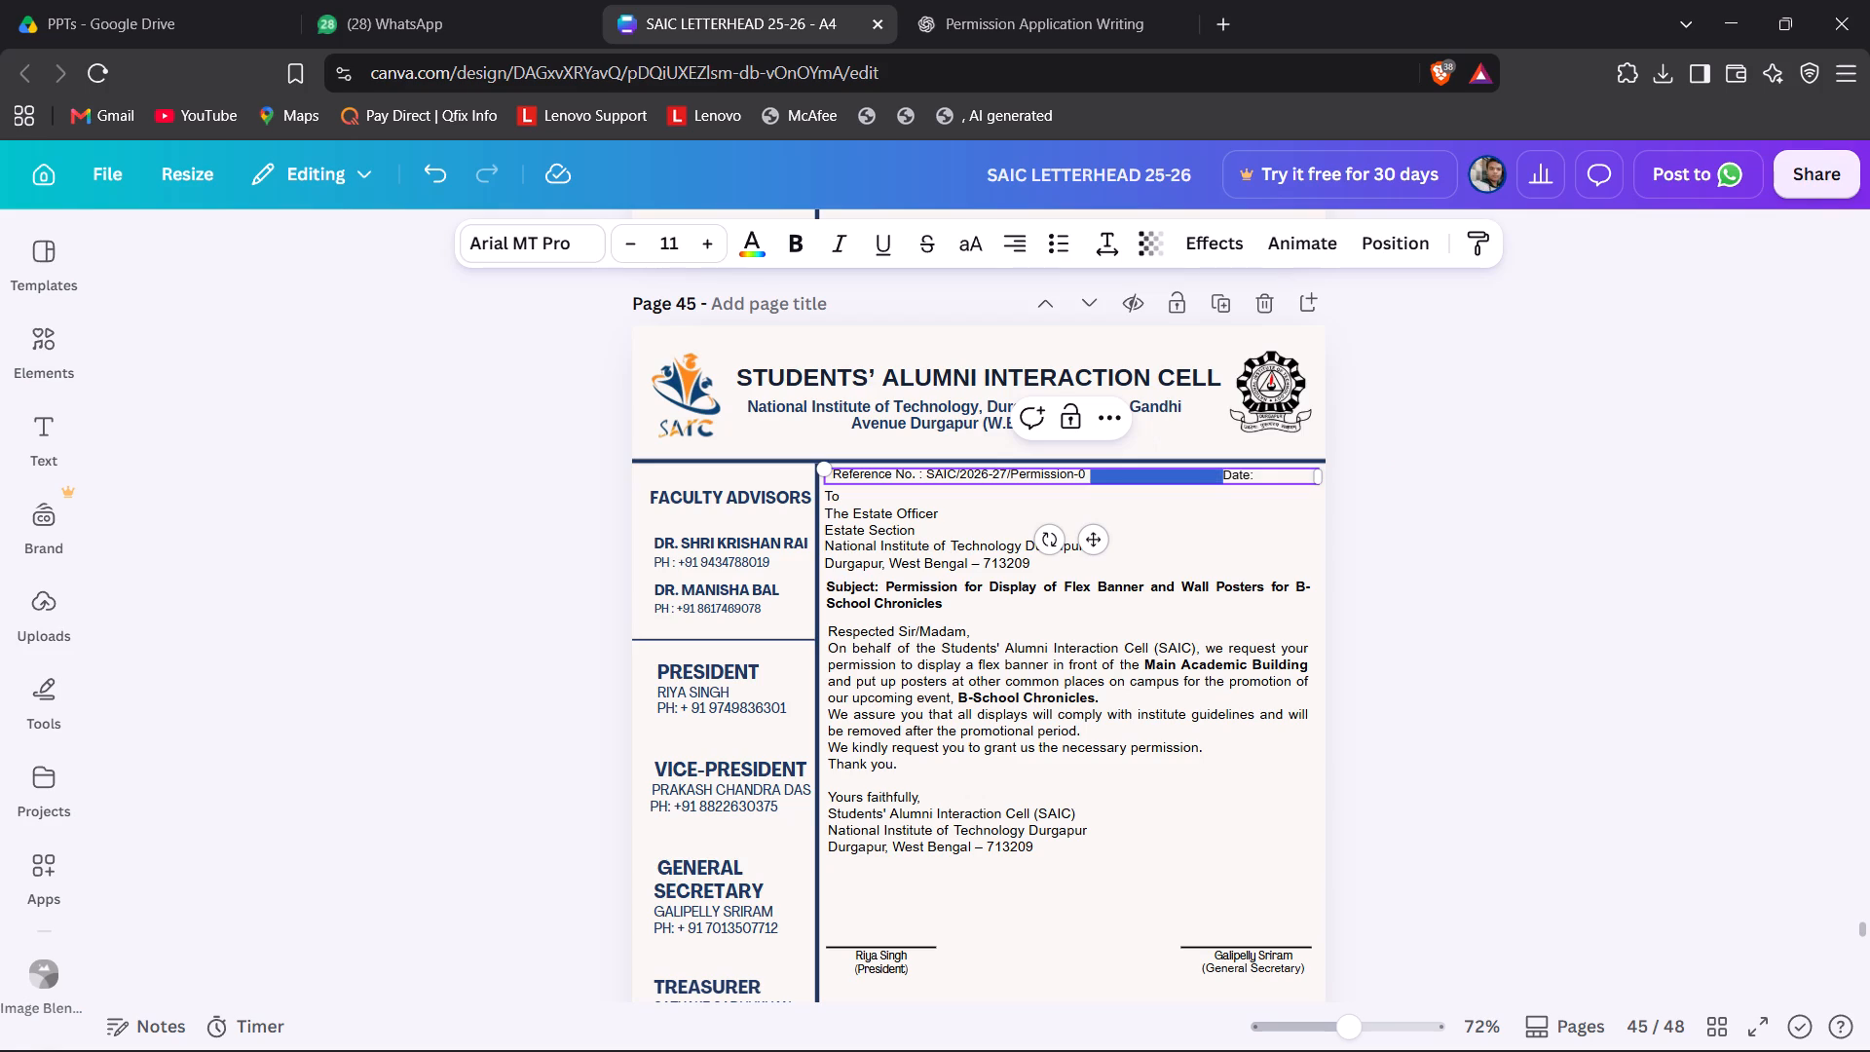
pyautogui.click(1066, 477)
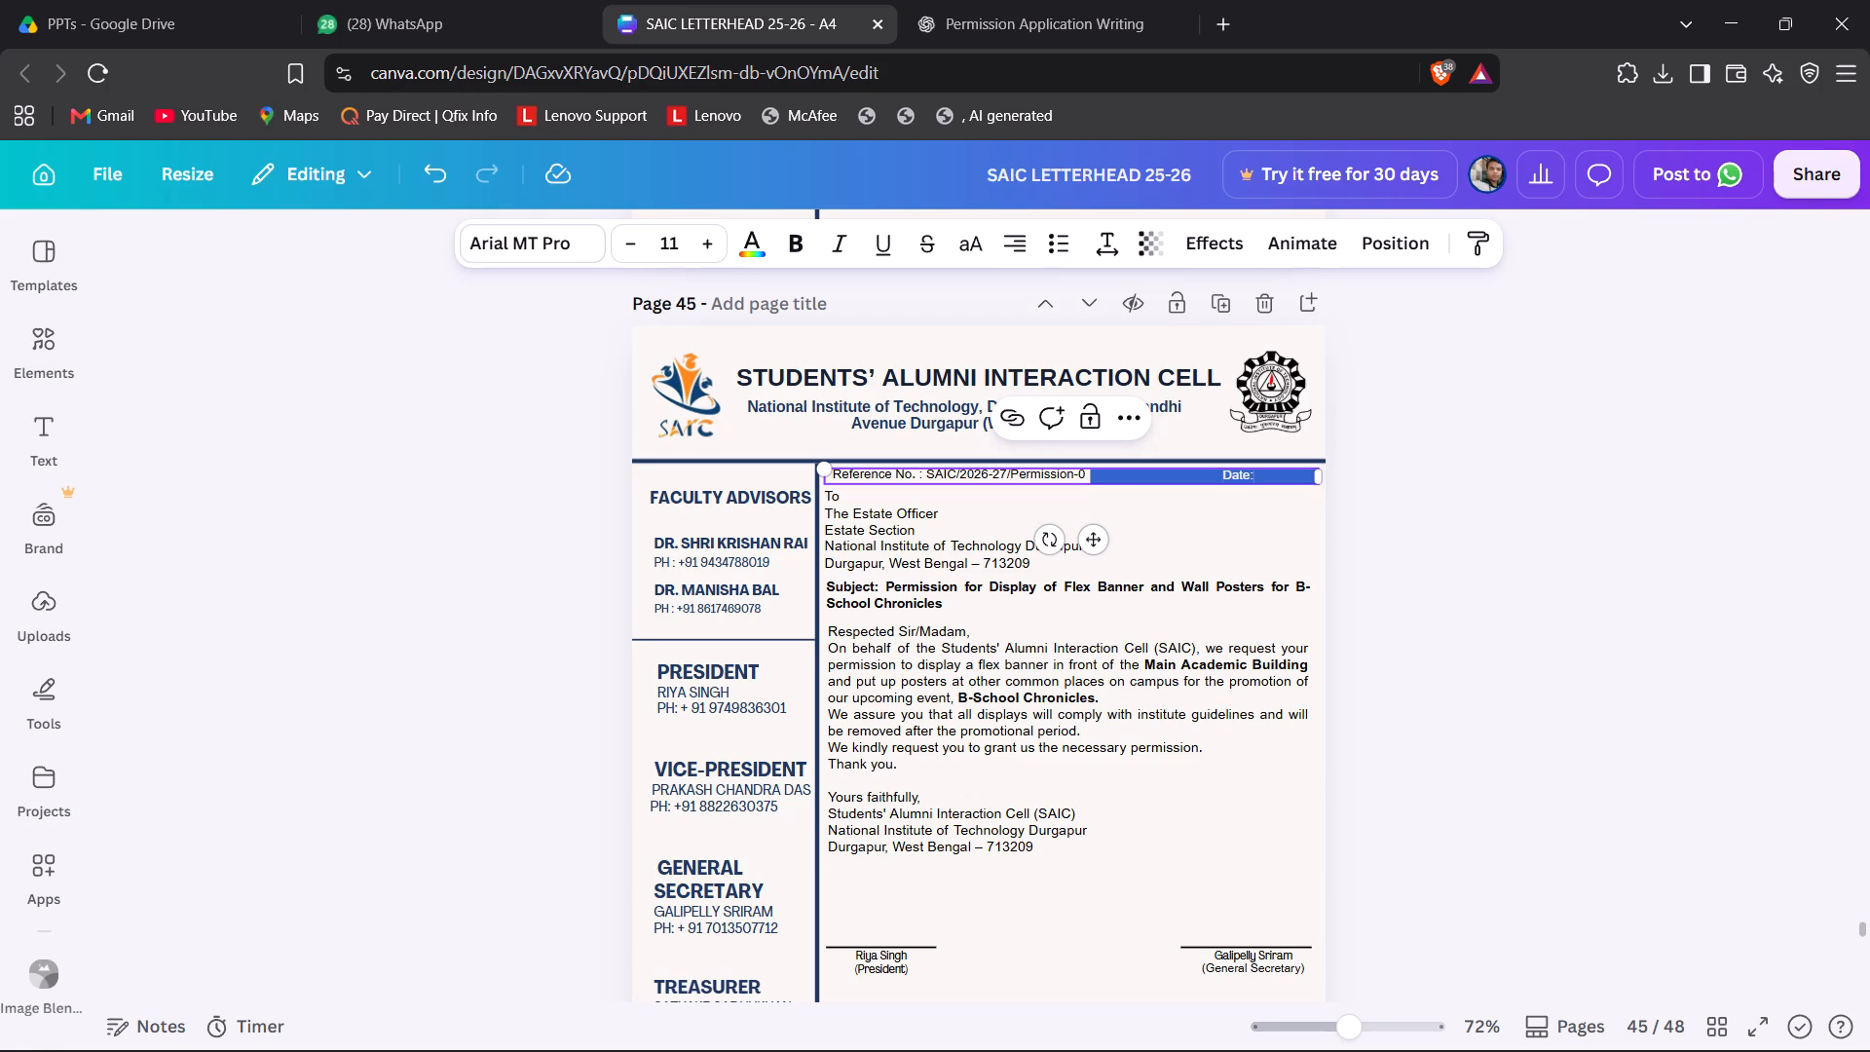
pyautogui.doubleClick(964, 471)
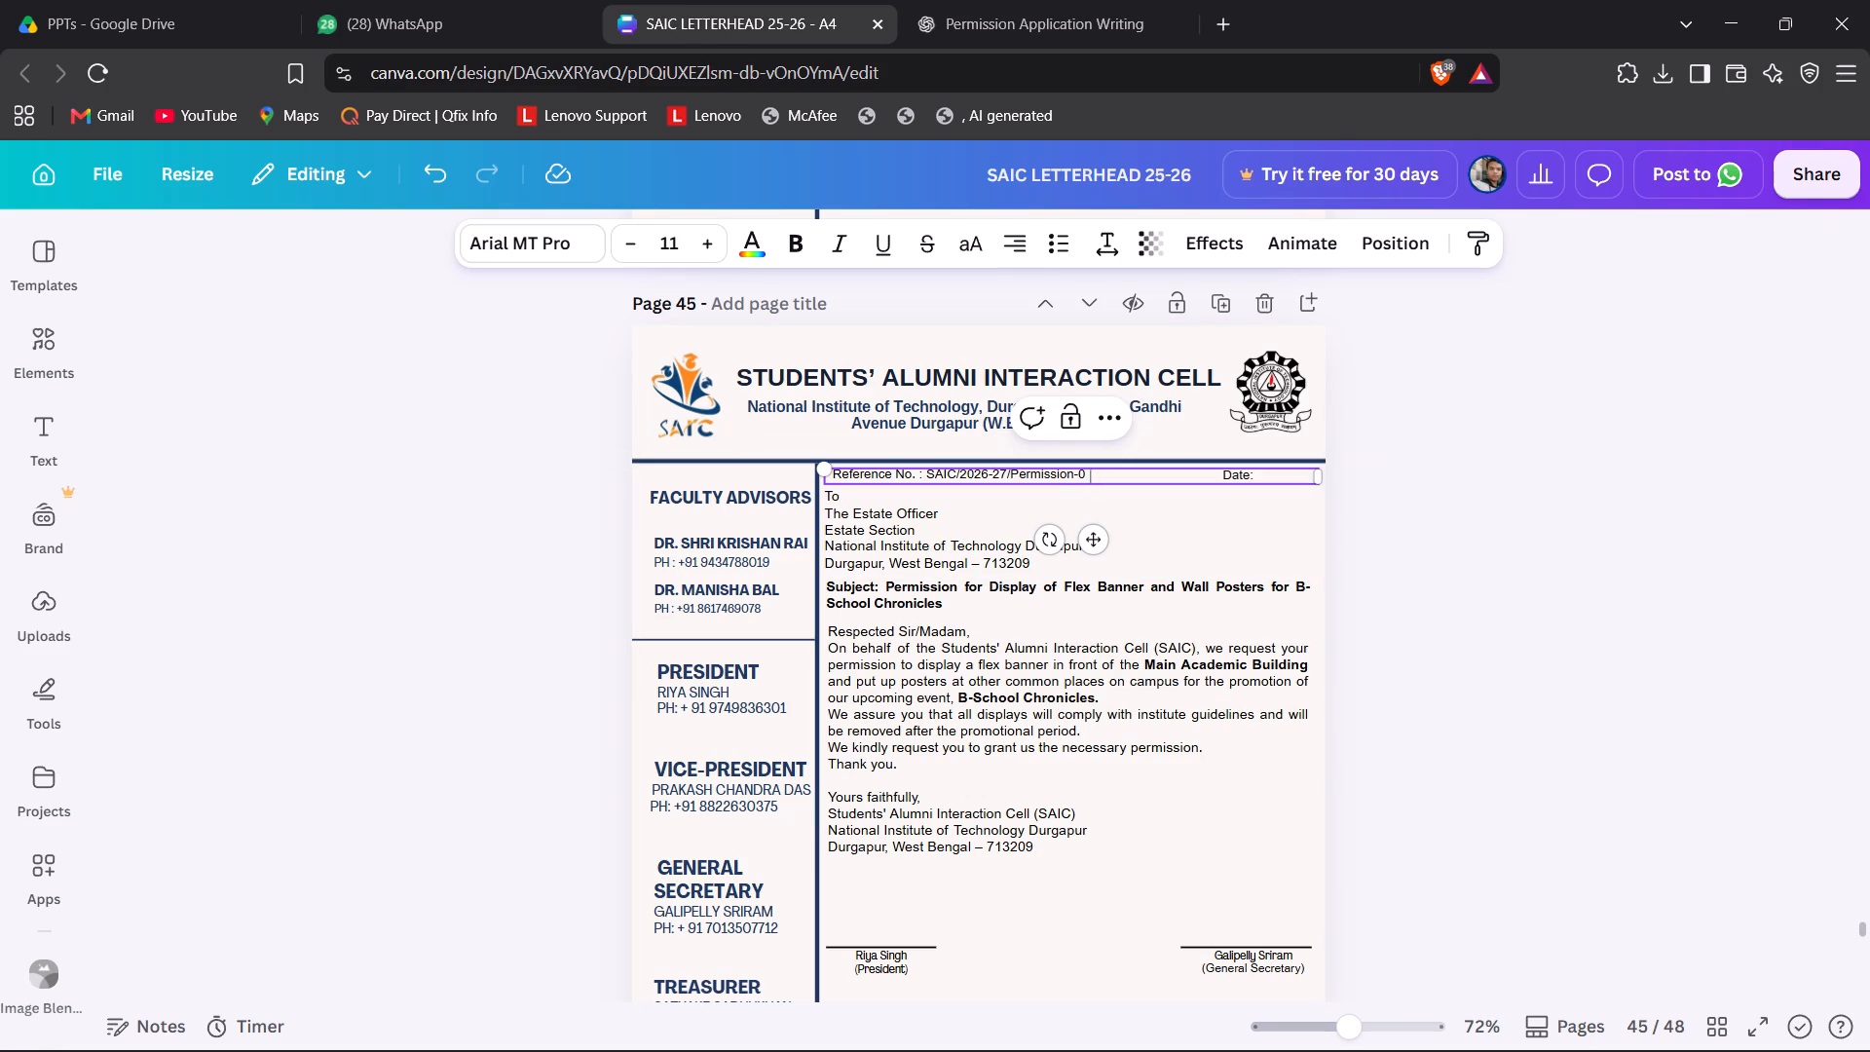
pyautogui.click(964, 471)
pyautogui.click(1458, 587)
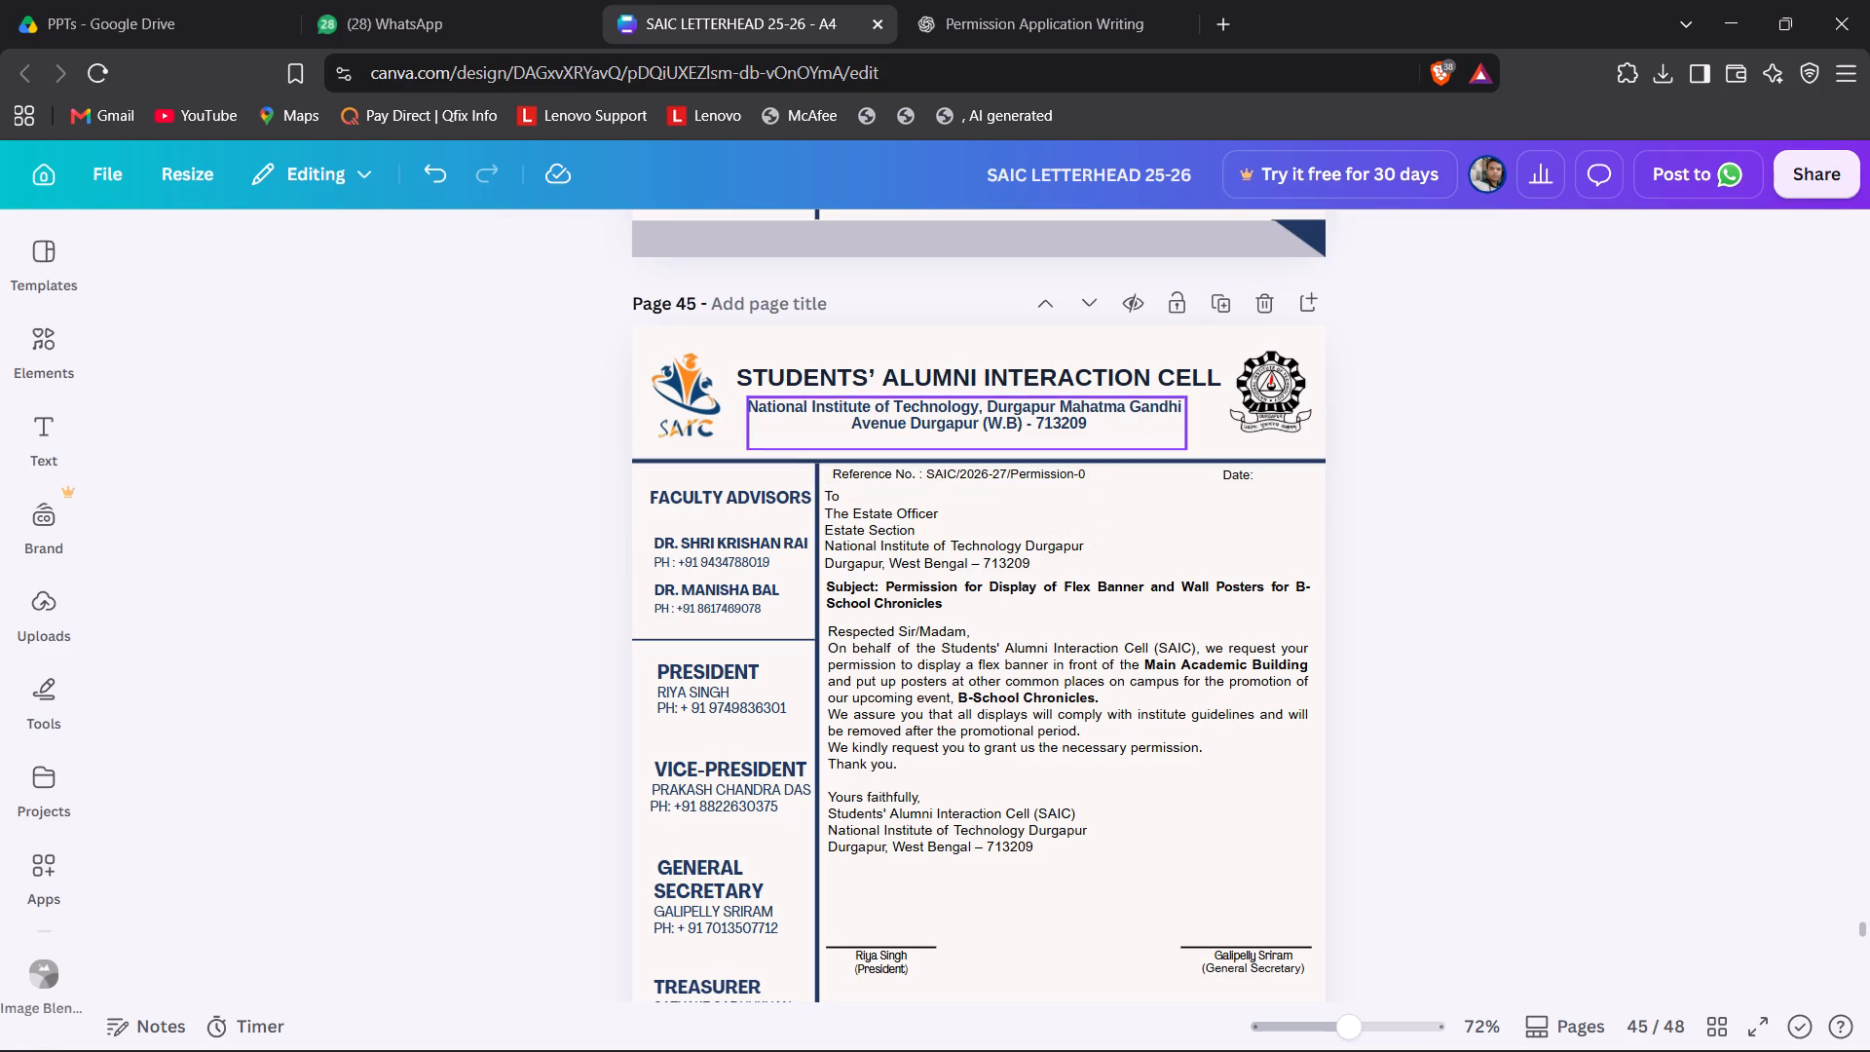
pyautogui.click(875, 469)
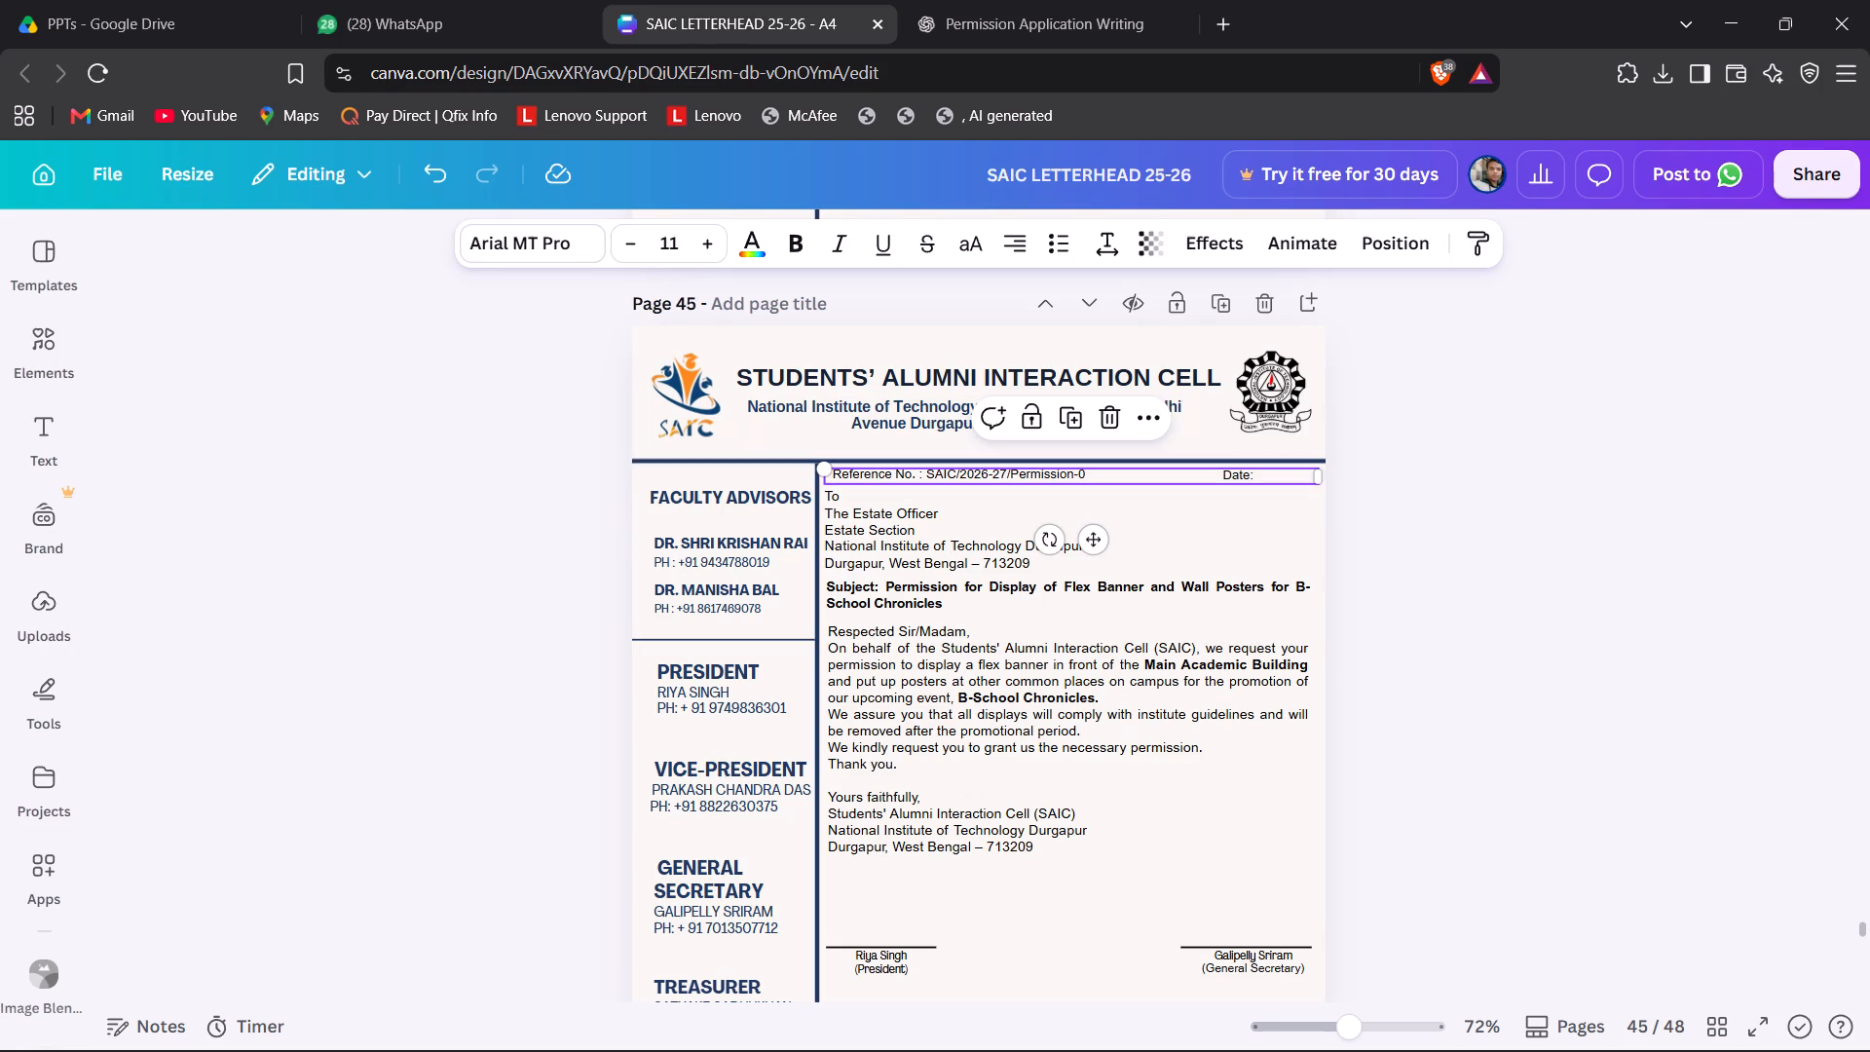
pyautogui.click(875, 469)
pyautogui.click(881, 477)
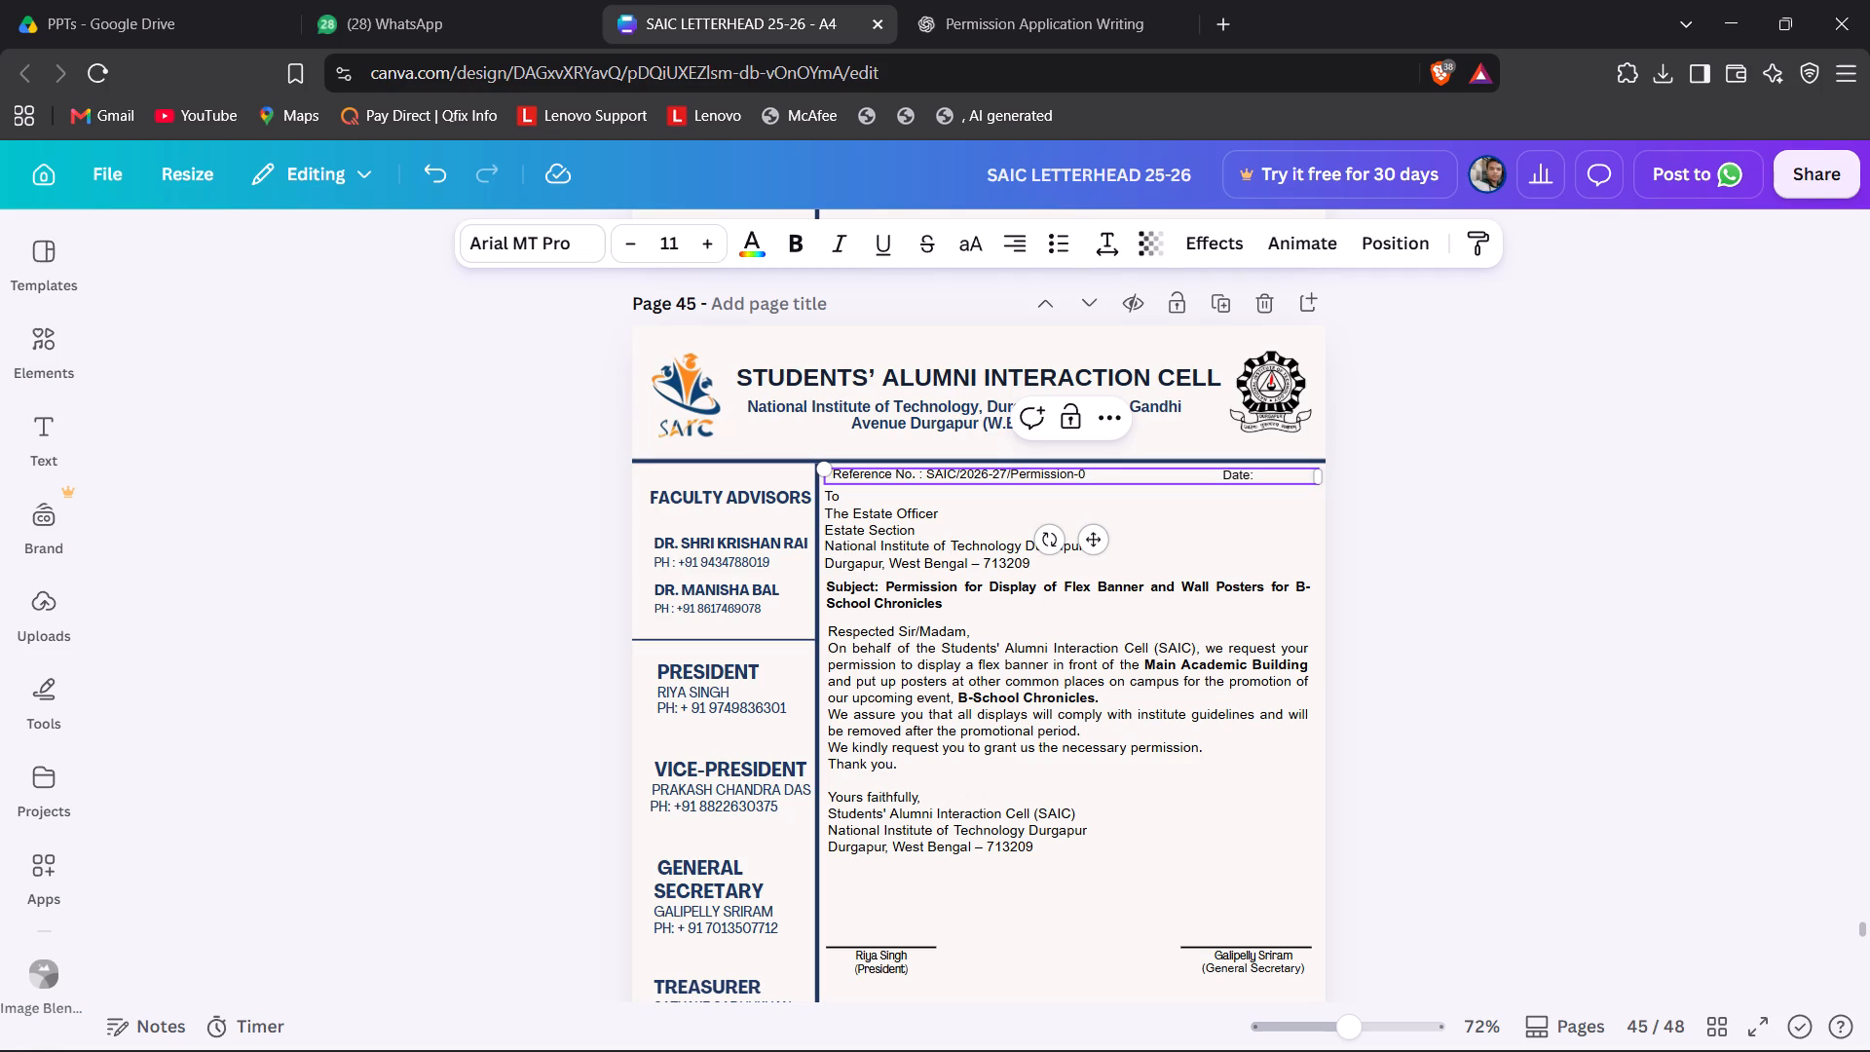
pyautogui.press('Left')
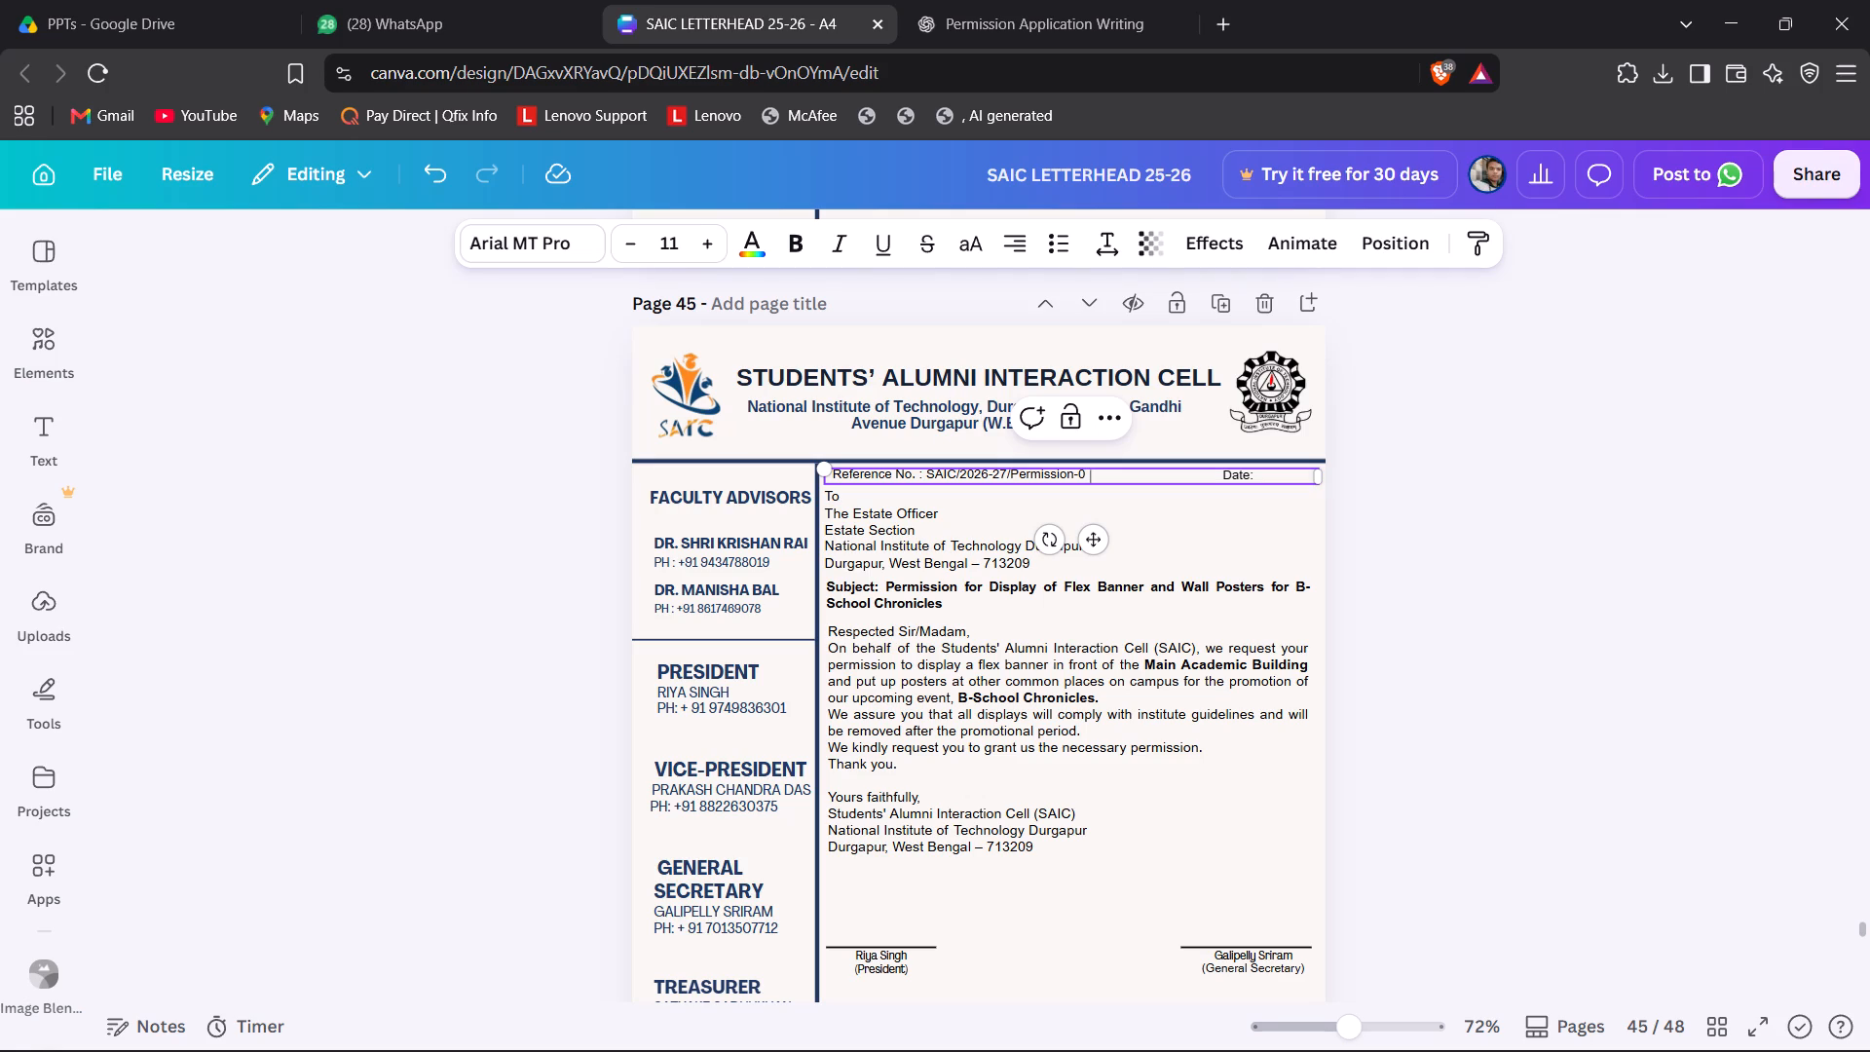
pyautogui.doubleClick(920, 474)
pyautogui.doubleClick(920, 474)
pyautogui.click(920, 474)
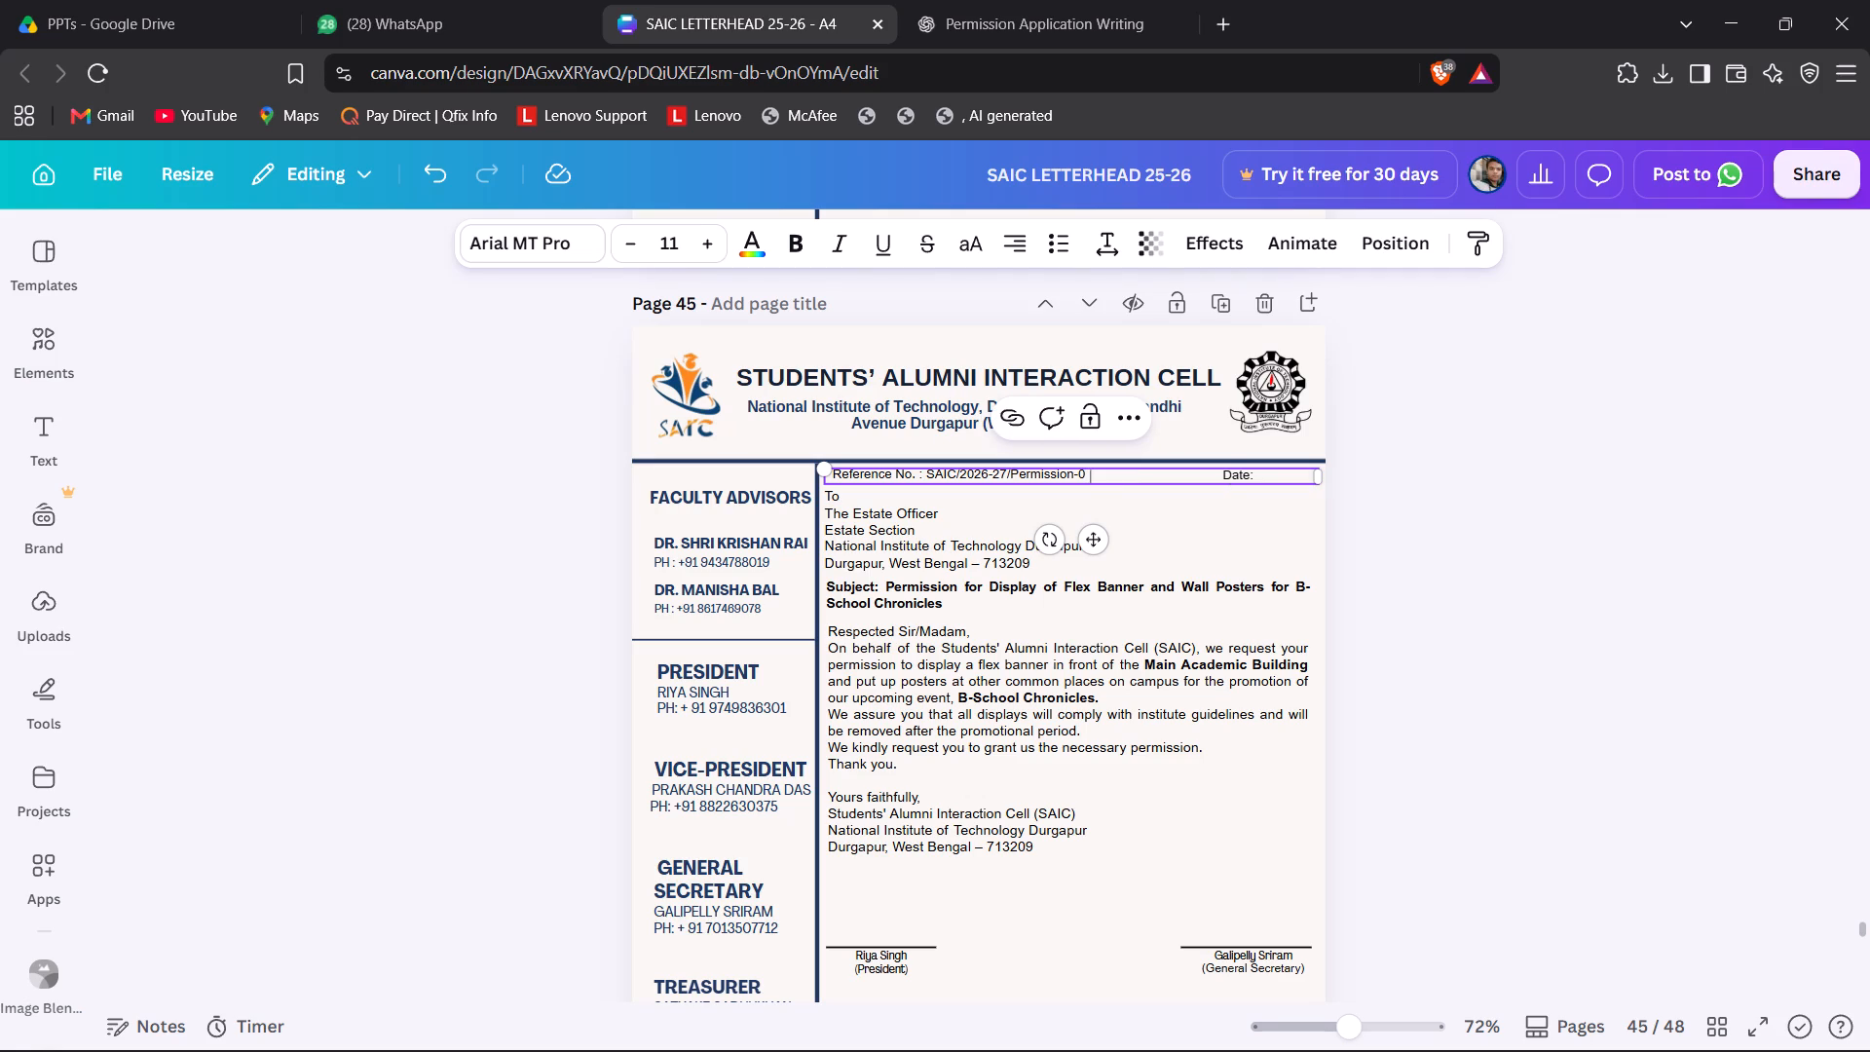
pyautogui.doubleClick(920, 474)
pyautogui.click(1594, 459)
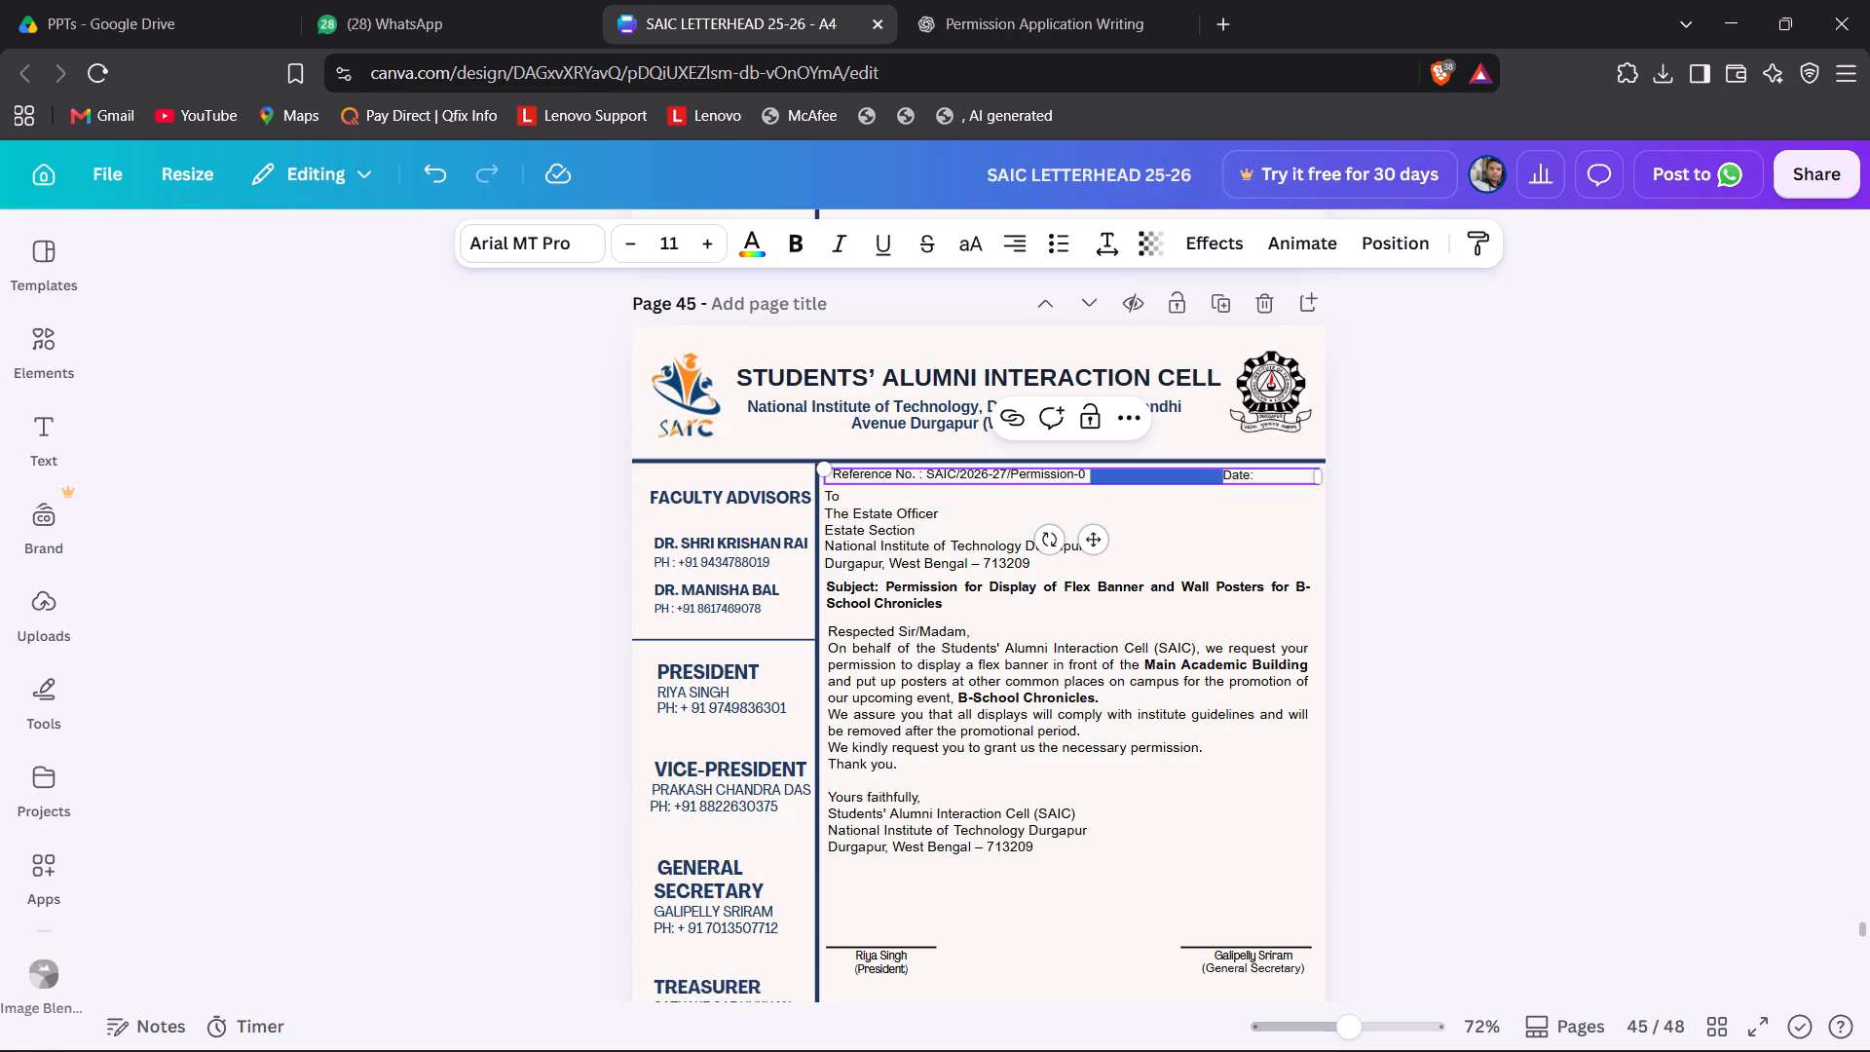
# Delete the Date text box that overlaps the reference number line on page 45.
pyautogui.click(940, 476)
pyautogui.press('Delete')
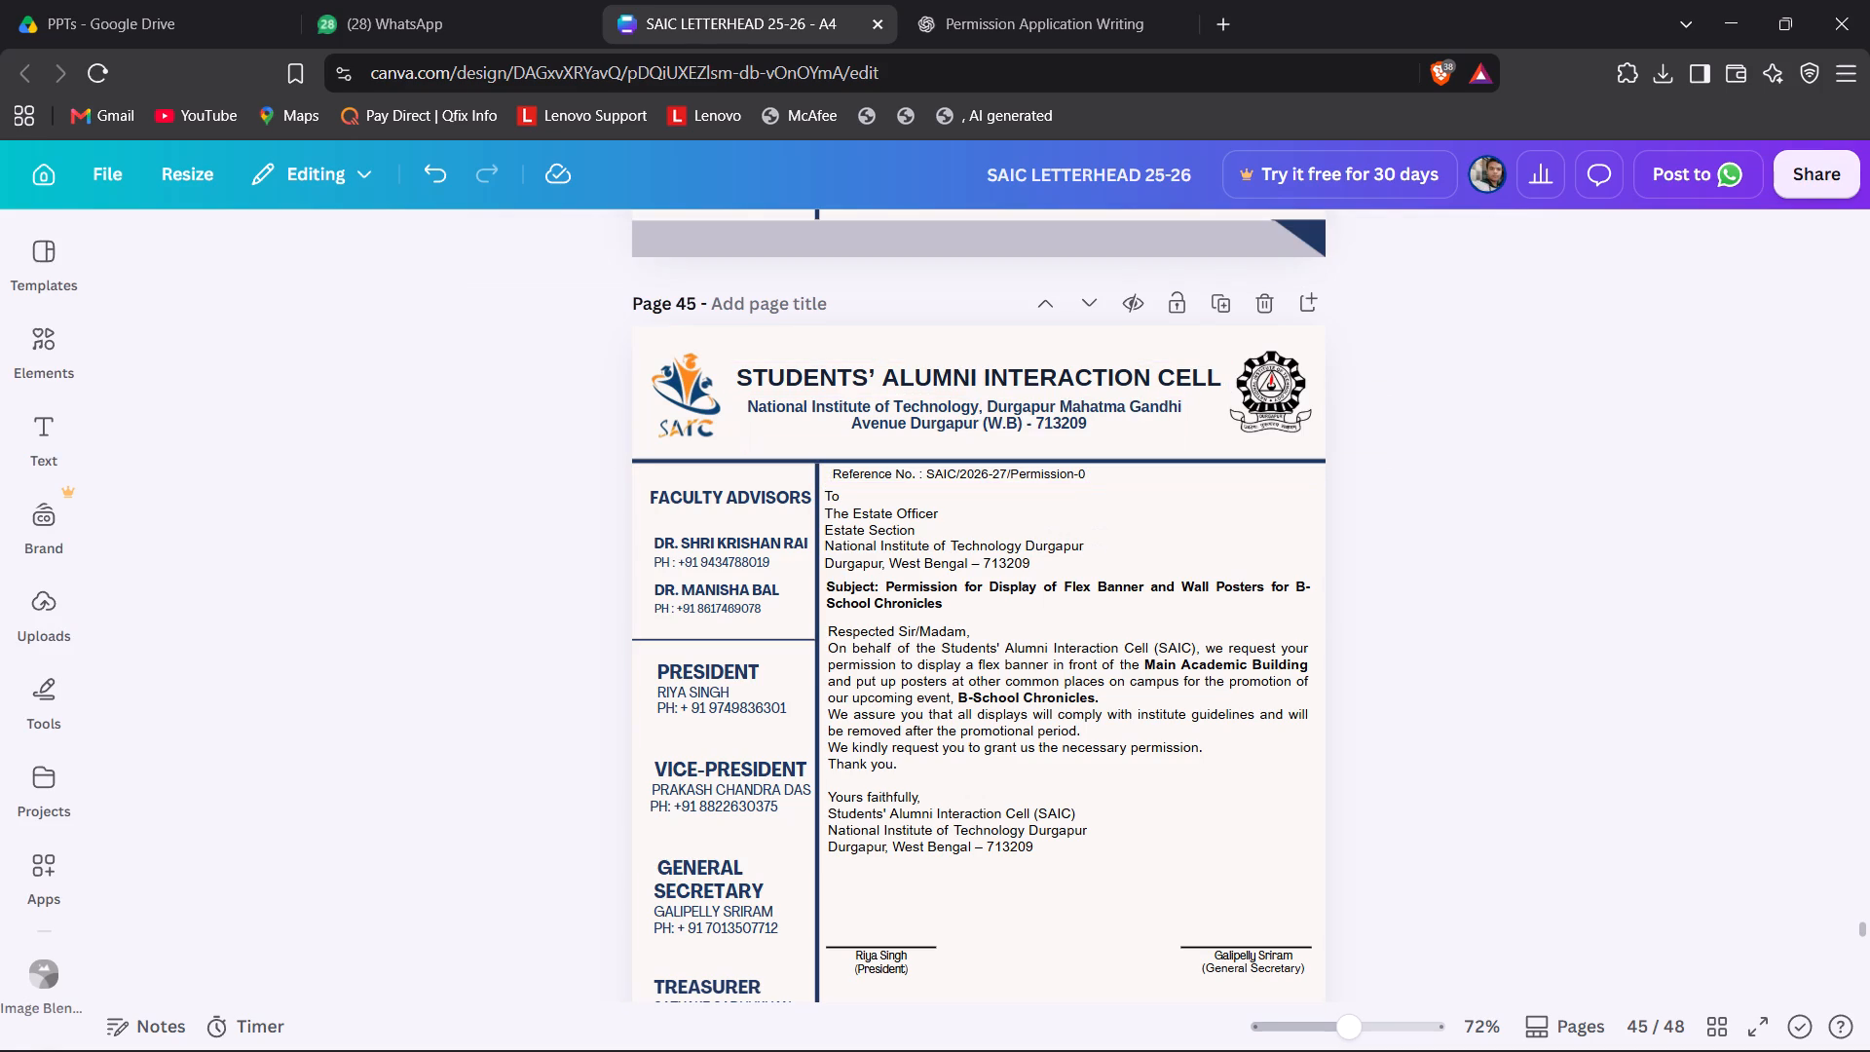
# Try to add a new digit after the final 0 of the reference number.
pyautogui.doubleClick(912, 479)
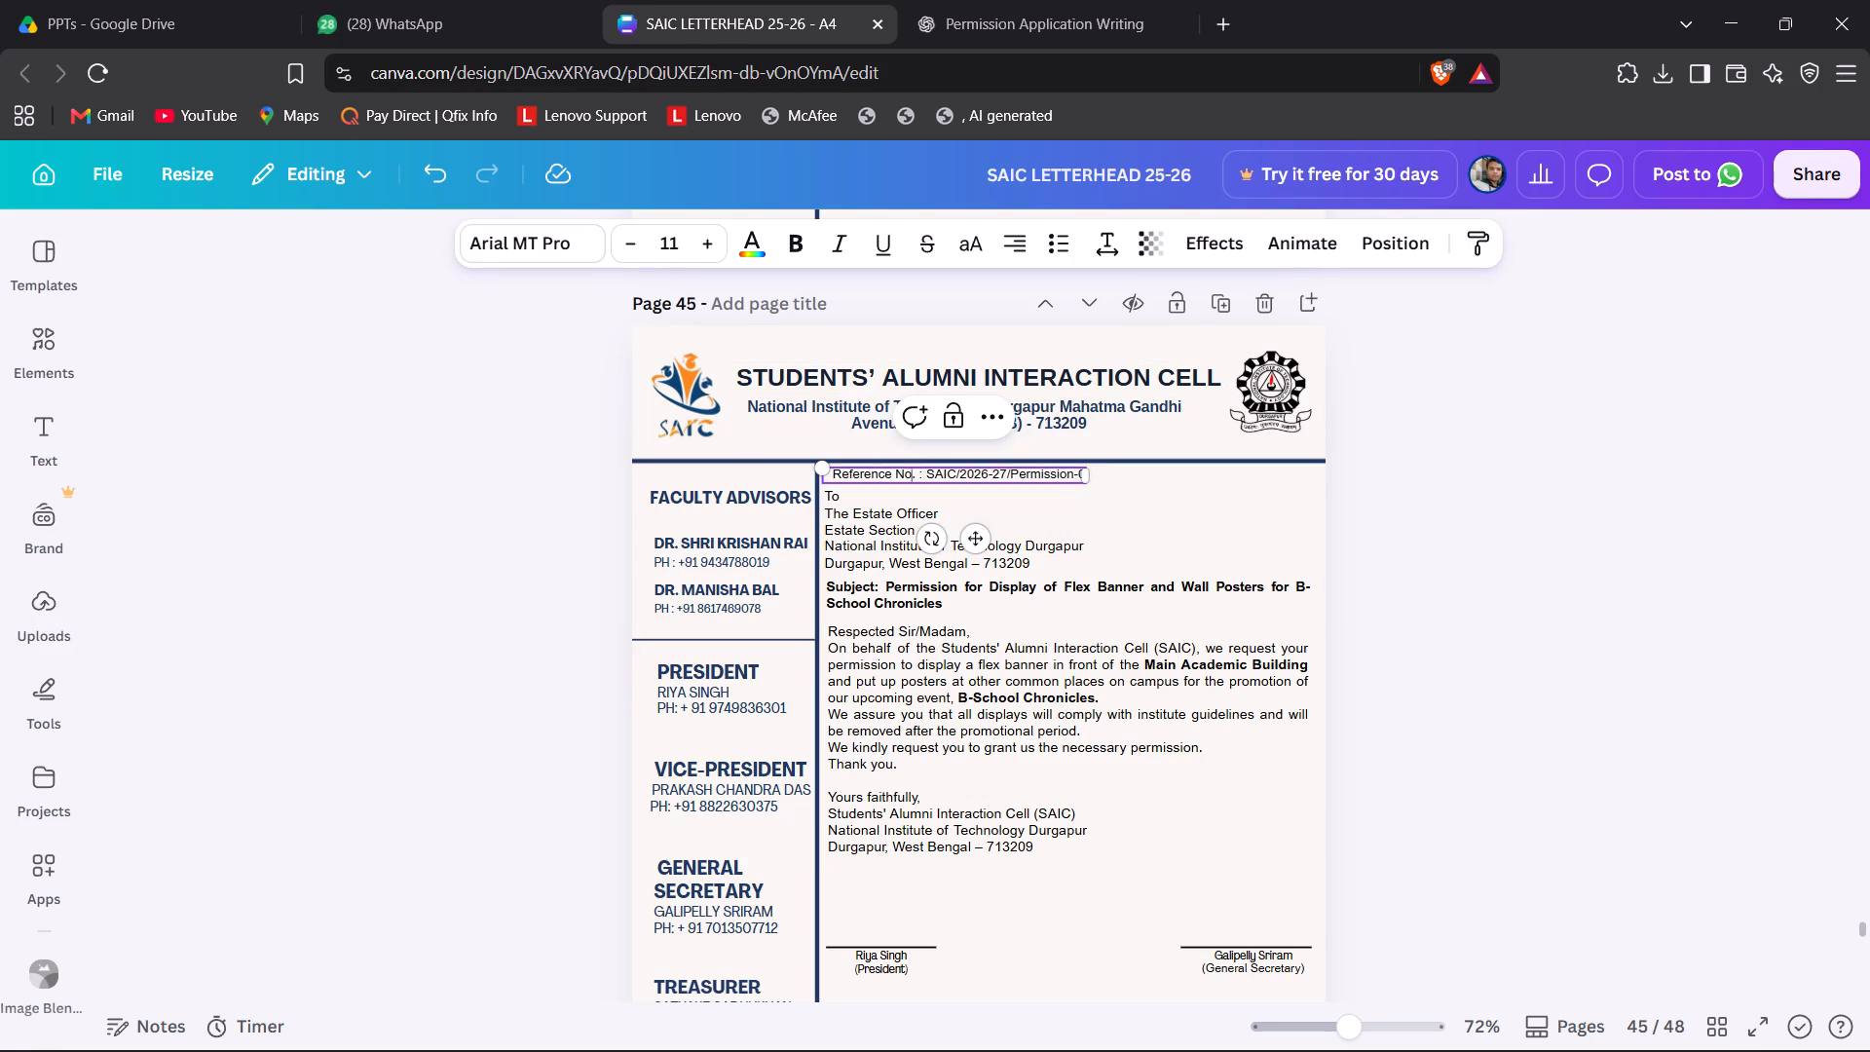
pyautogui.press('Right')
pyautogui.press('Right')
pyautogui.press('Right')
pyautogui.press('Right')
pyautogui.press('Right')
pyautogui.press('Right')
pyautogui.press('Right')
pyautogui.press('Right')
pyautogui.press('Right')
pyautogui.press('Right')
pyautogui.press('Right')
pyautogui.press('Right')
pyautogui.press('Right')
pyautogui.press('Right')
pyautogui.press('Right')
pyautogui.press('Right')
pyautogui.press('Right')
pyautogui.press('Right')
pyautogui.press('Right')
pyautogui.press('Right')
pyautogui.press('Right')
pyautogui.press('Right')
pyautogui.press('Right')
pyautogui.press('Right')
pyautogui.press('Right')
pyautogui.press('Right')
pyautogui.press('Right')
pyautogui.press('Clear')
# Narrow the reference number text box to a width of about 7.5.
pyautogui.click(1089, 476)
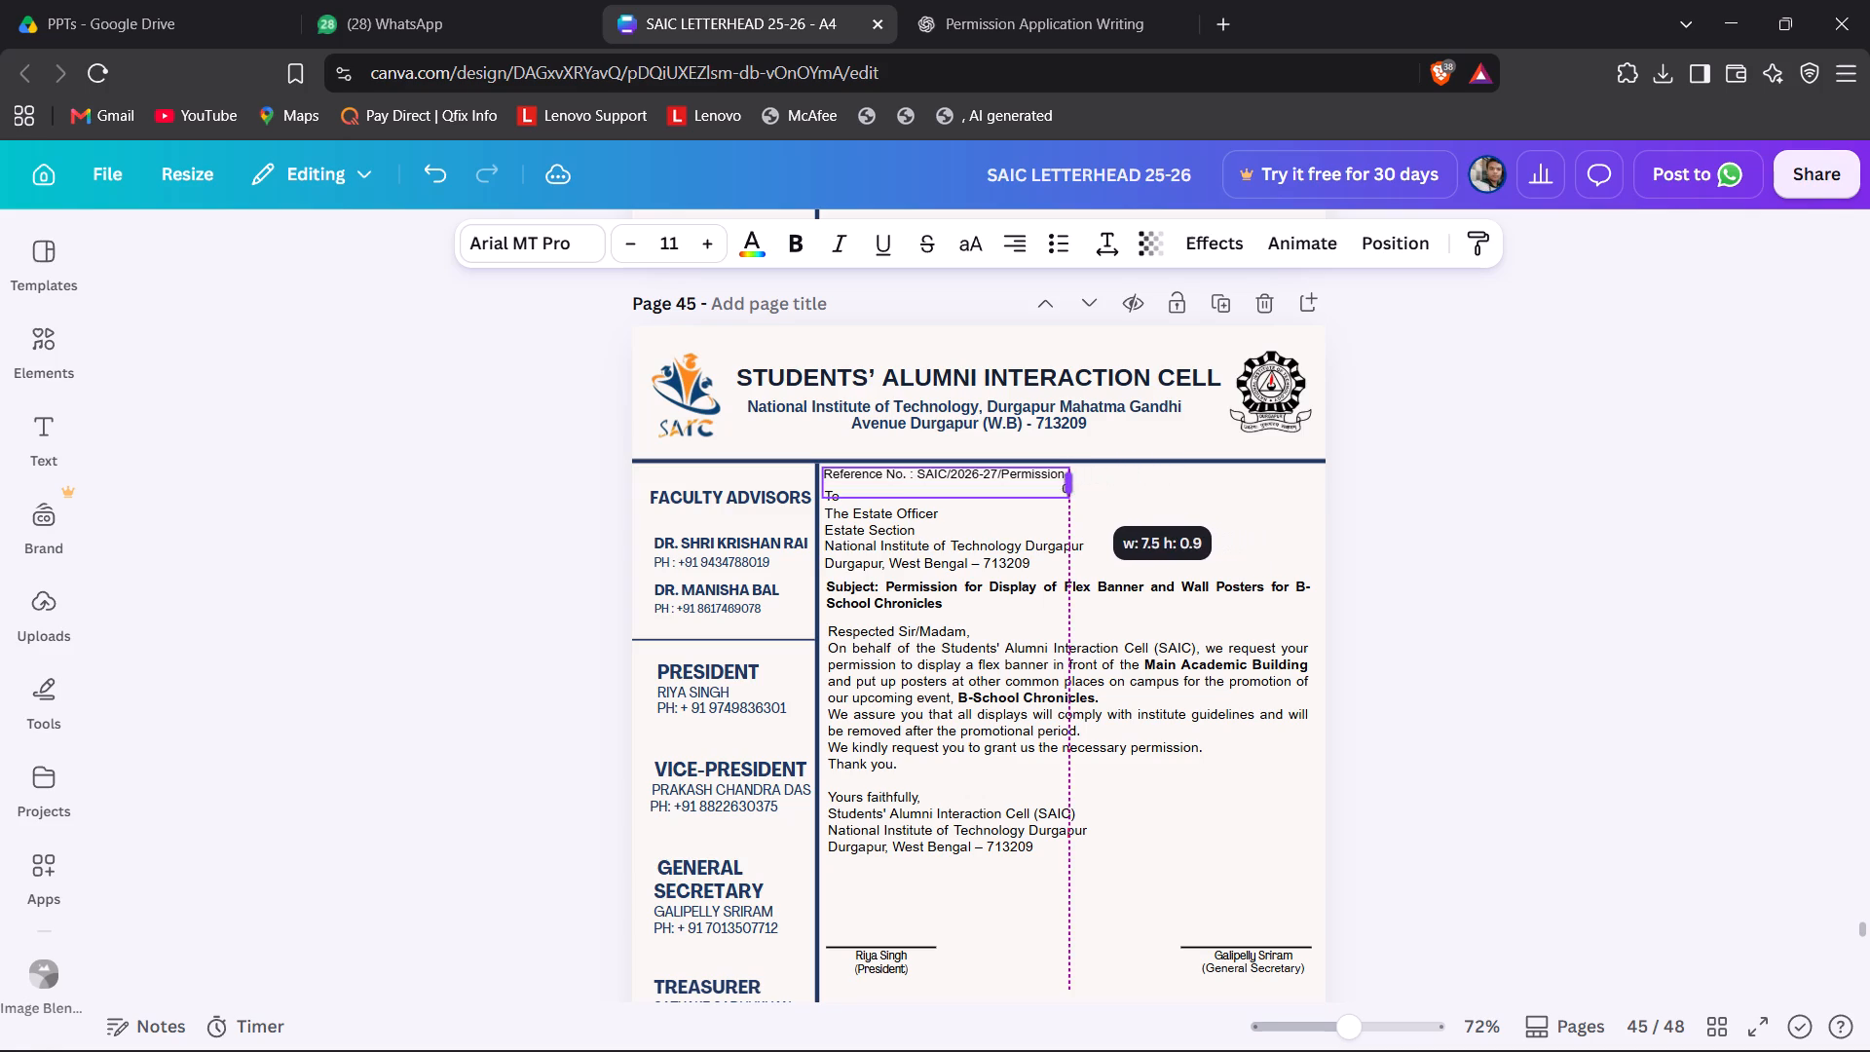
pyautogui.moveTo(1087, 472); pyautogui.dragTo(1082, 469)
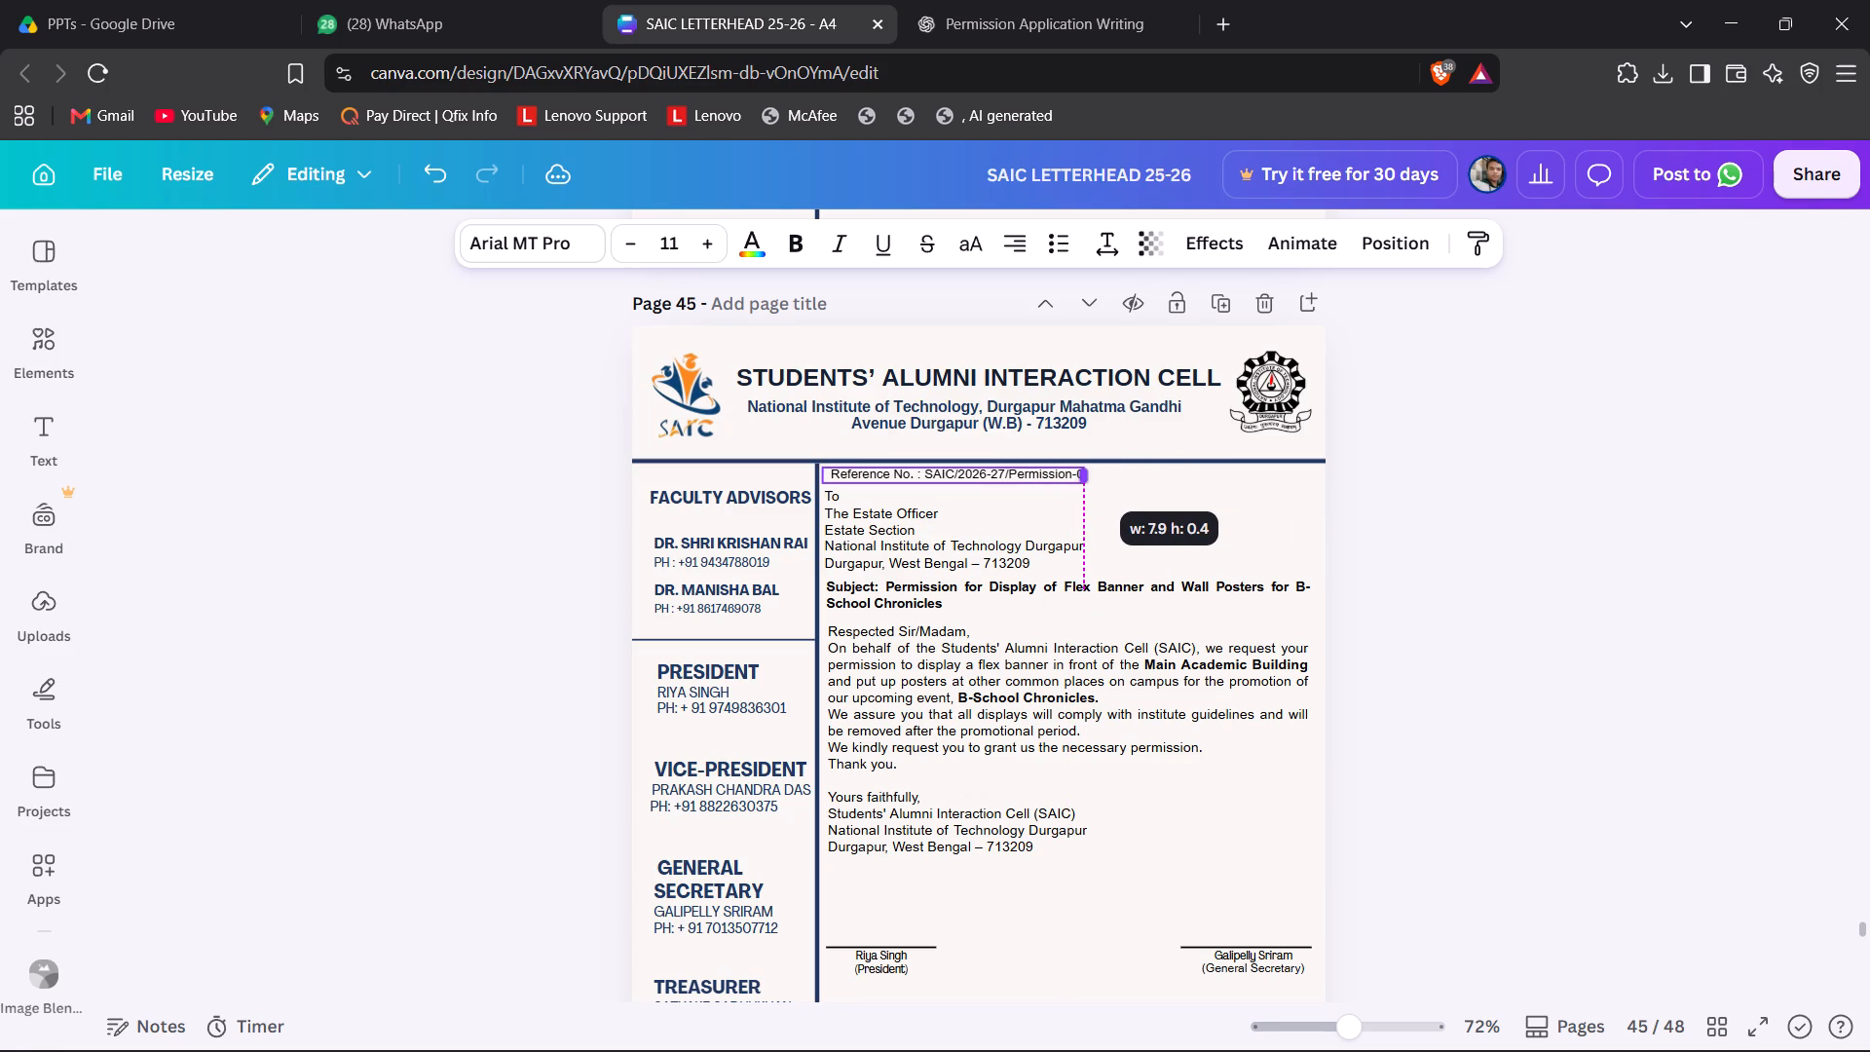
pyautogui.moveTo(1082, 469); pyautogui.dragTo(1075, 460)
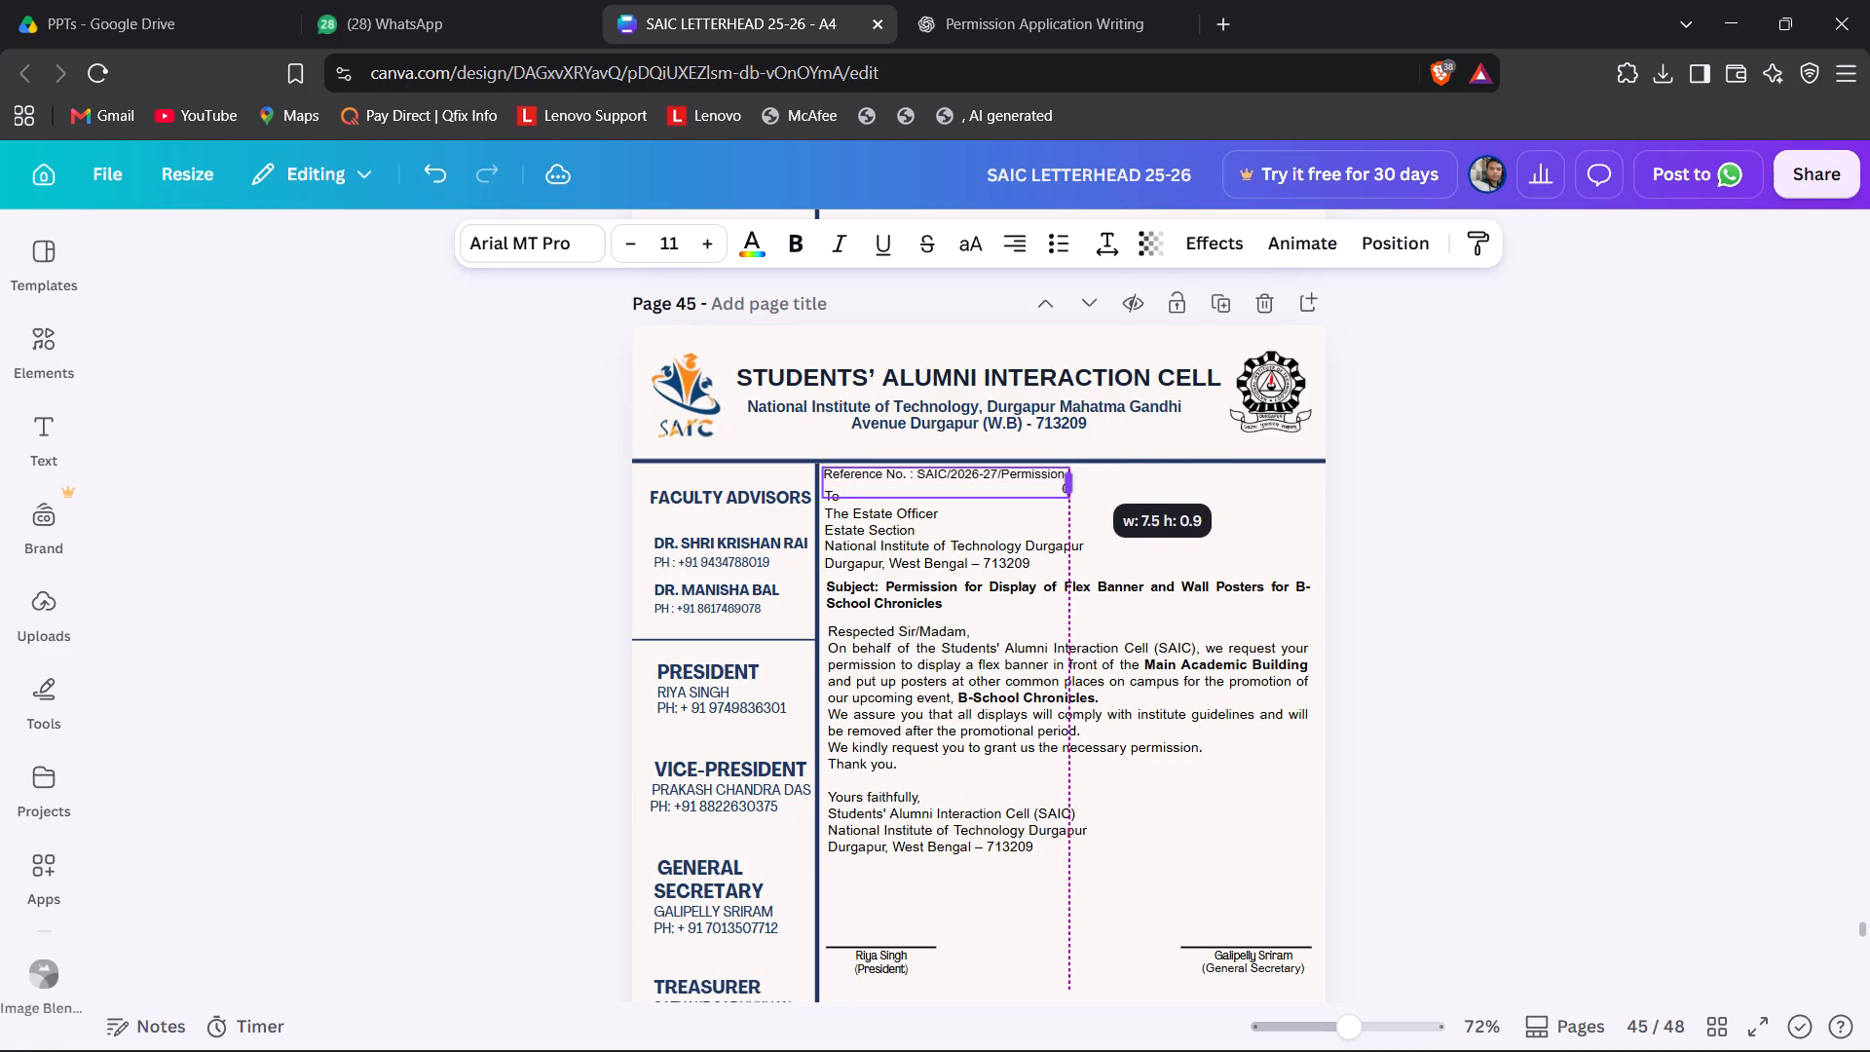
pyautogui.moveTo(1075, 460); pyautogui.dragTo(1076, 455)
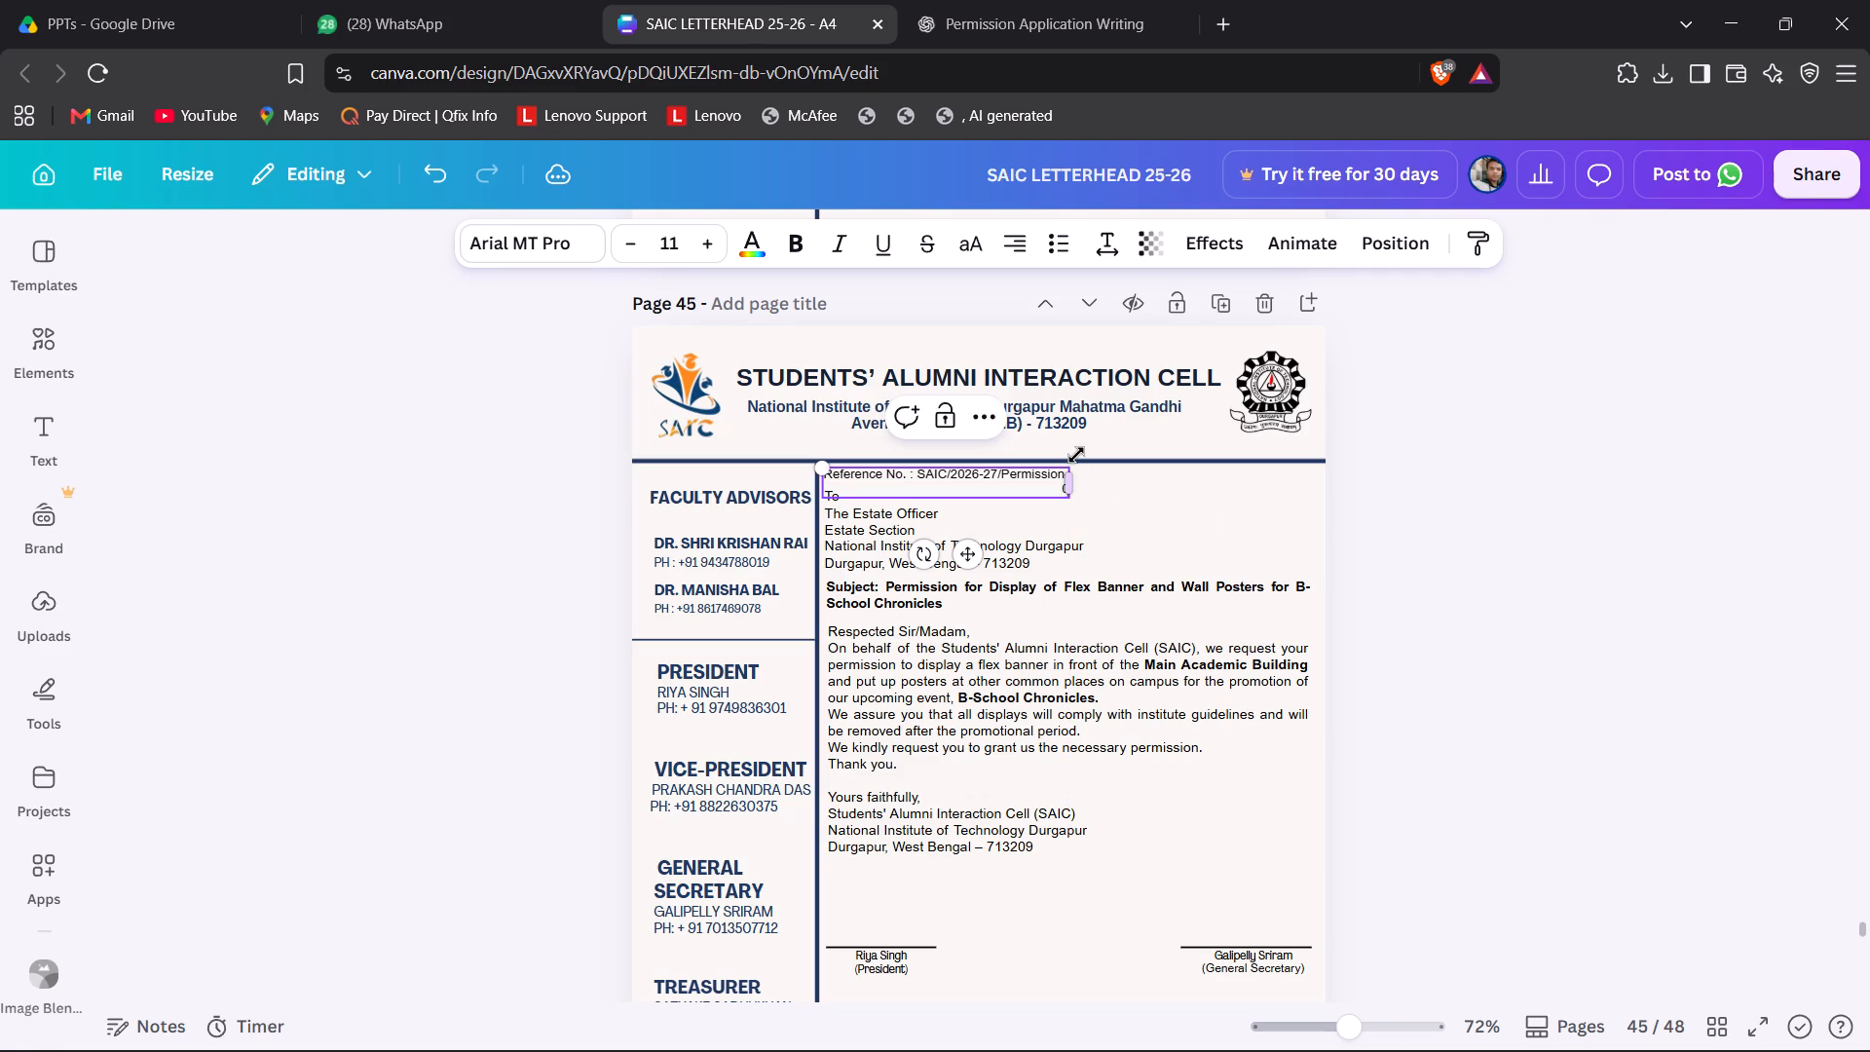
pyautogui.click(1446, 443)
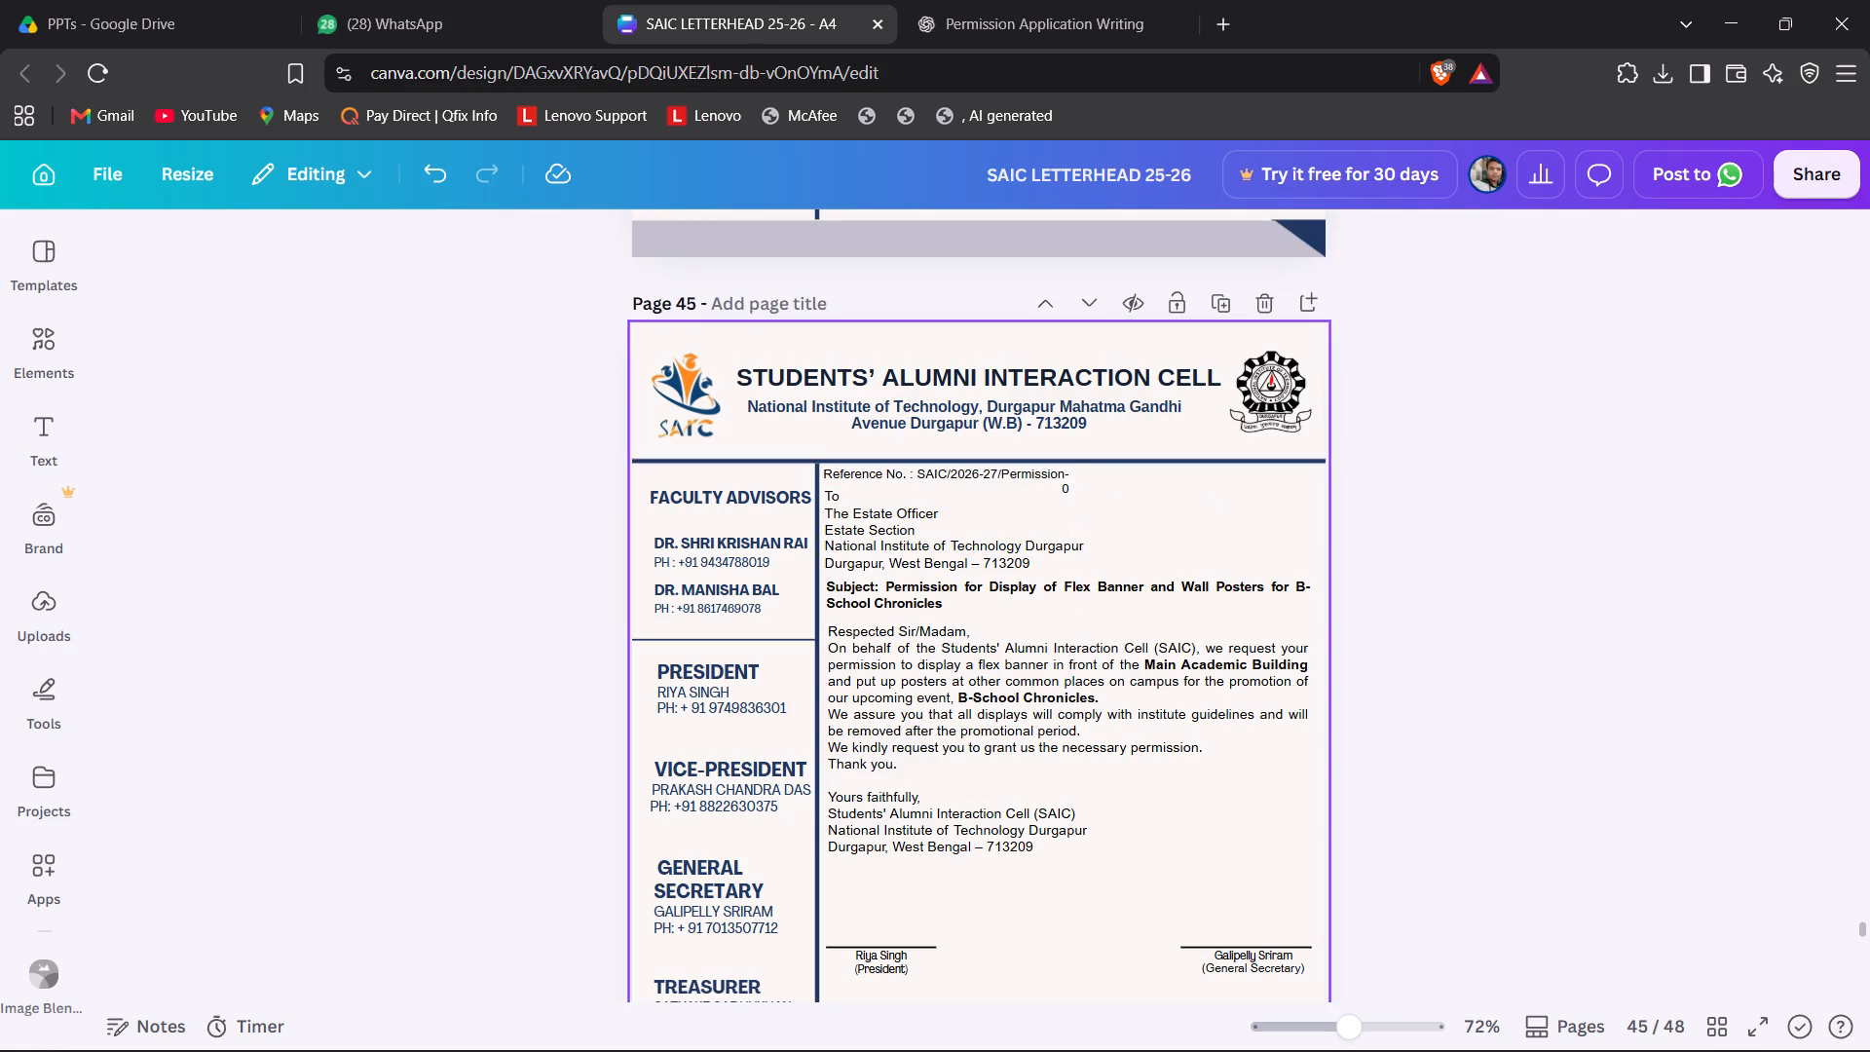
# Change the end of page 45's reference number to Permission05, widening its text box to fit on one line.
pyautogui.doubleClick(1059, 482)
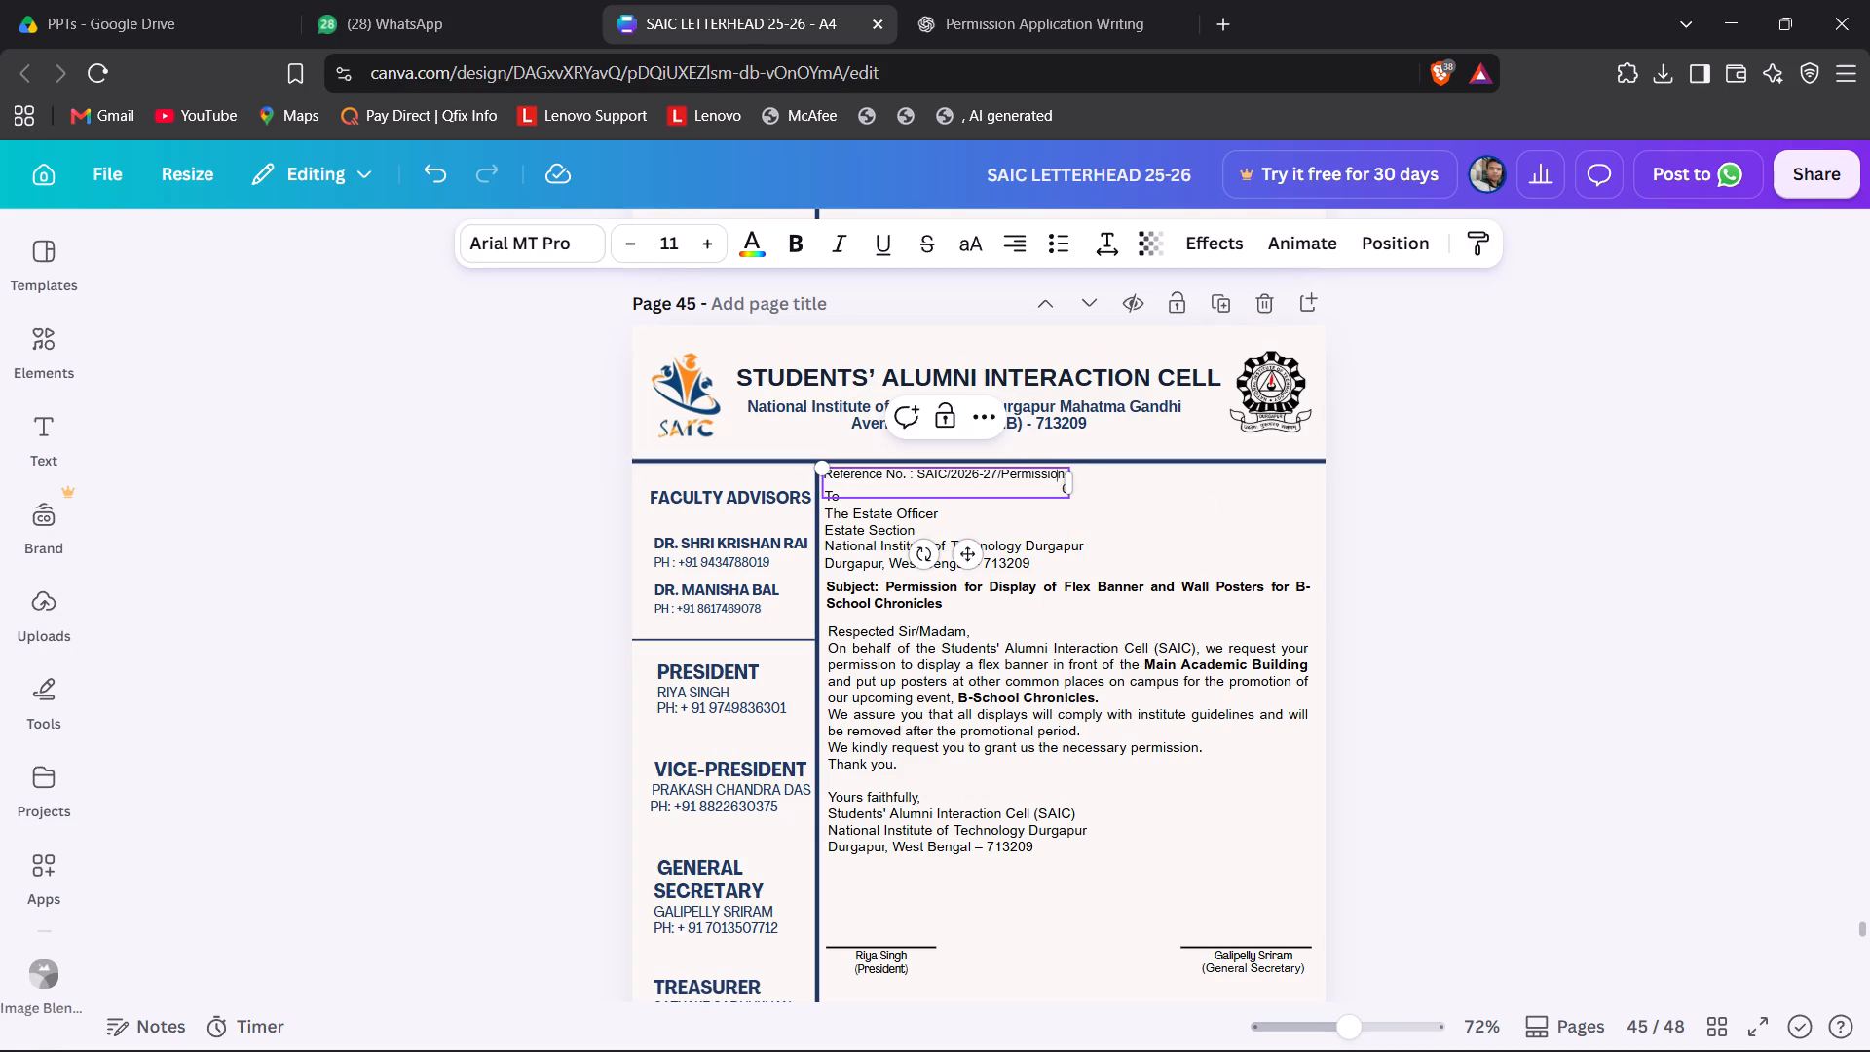
pyautogui.press('Right')
pyautogui.press('Insert')
pyautogui.press('Clear')
pyautogui.press('0')
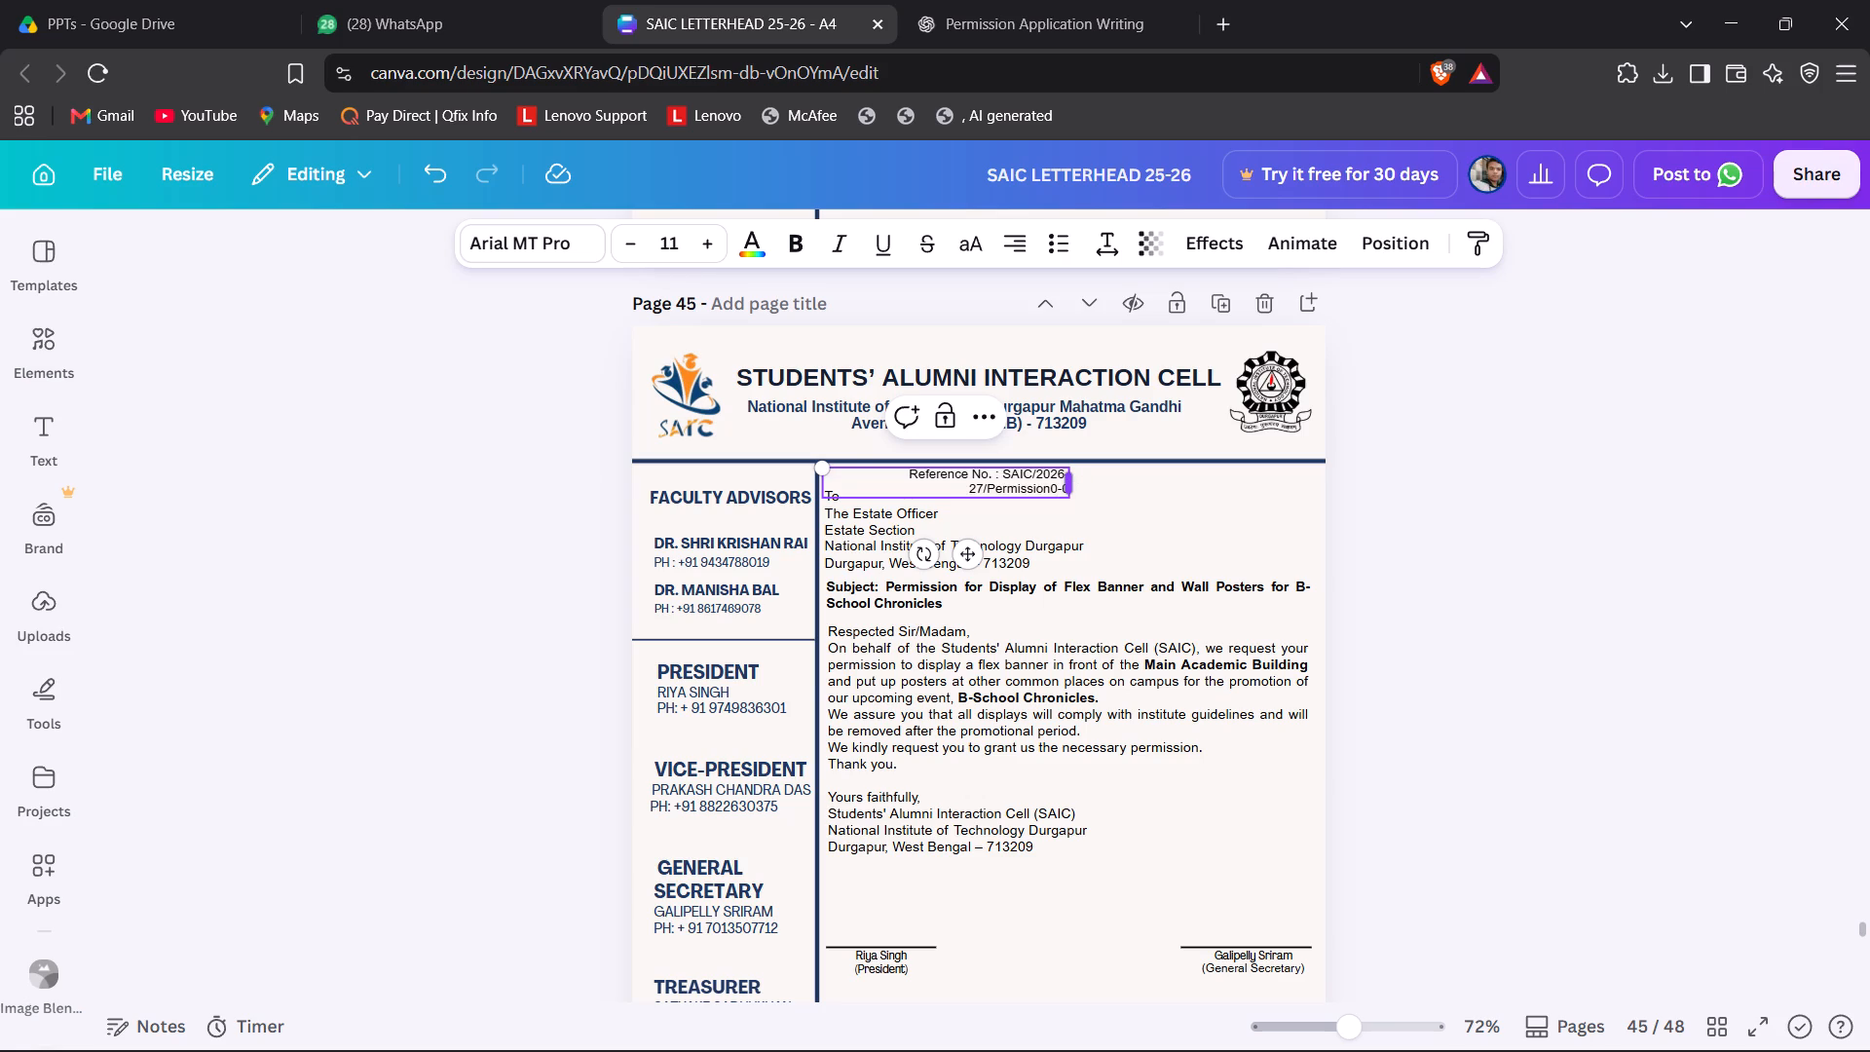
pyautogui.press('5')
pyautogui.moveTo(1078, 485); pyautogui.dragTo(1142, 477)
pyautogui.press('Right')
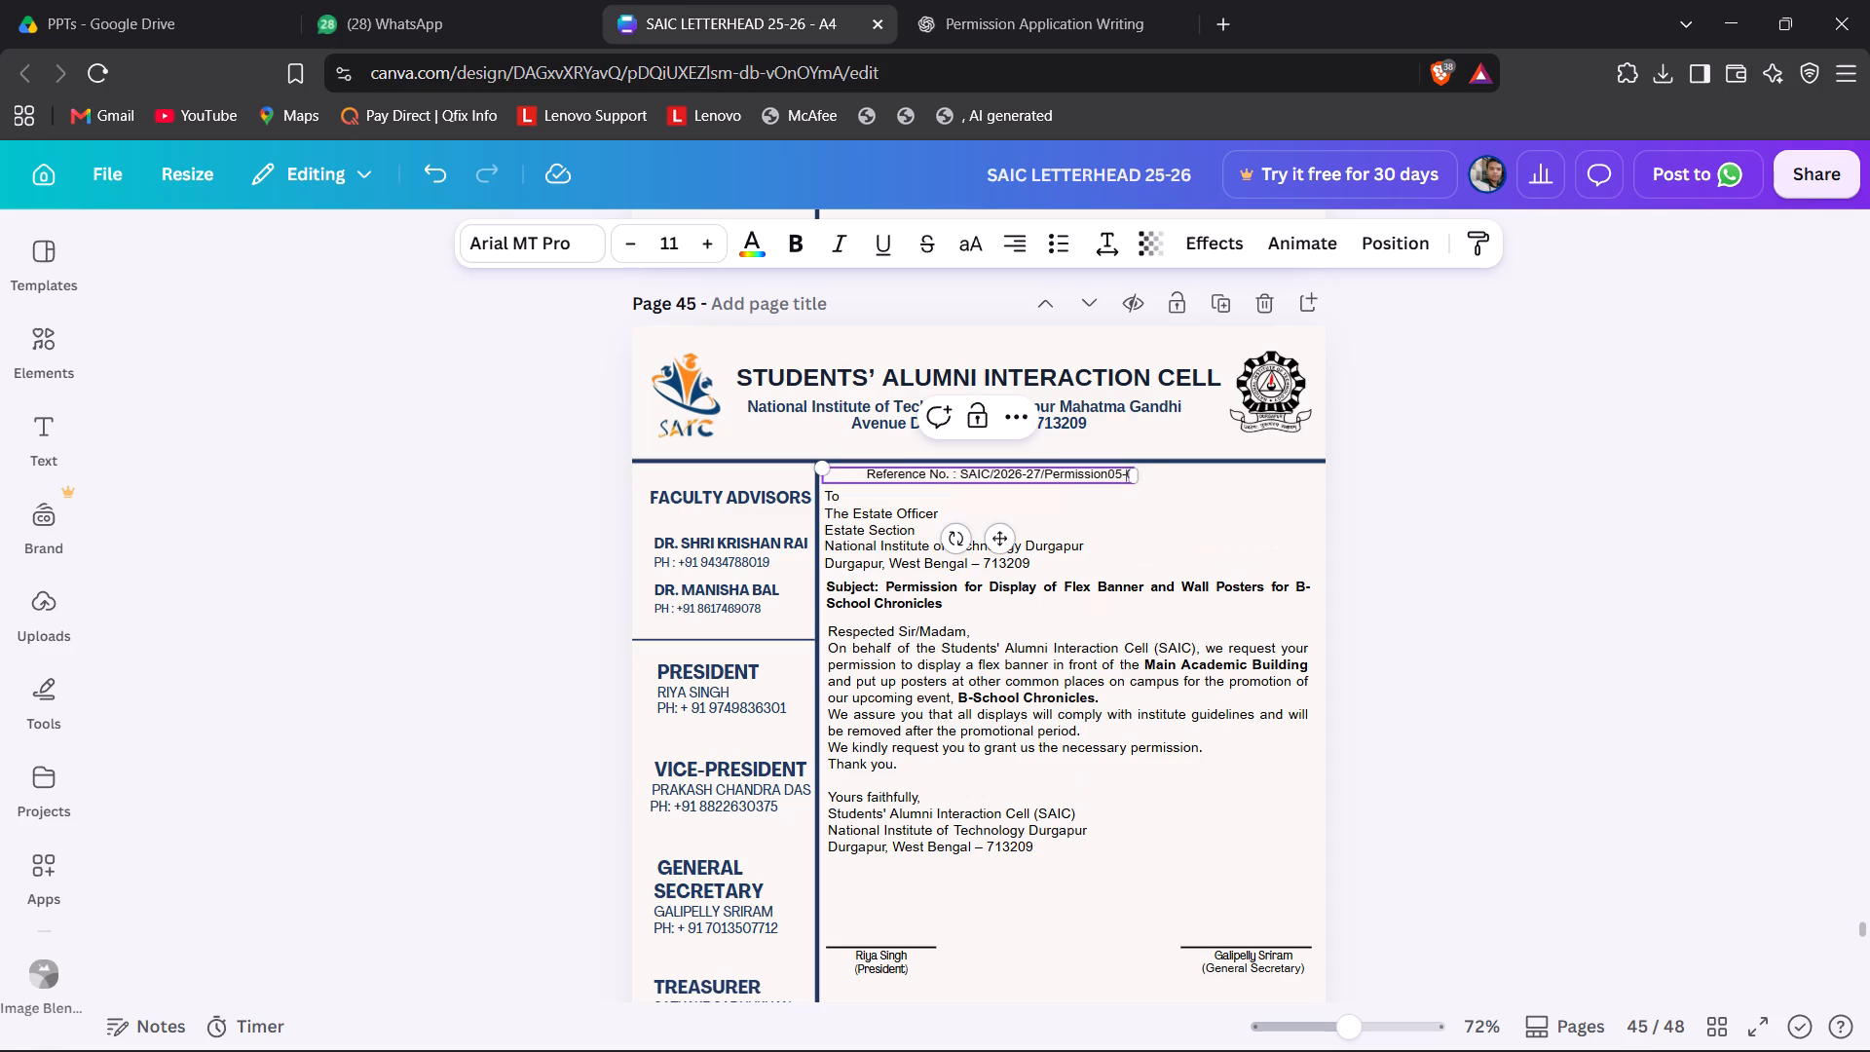
pyautogui.press('Right')
pyautogui.press('BackSpace')
pyautogui.press('BackSpace')
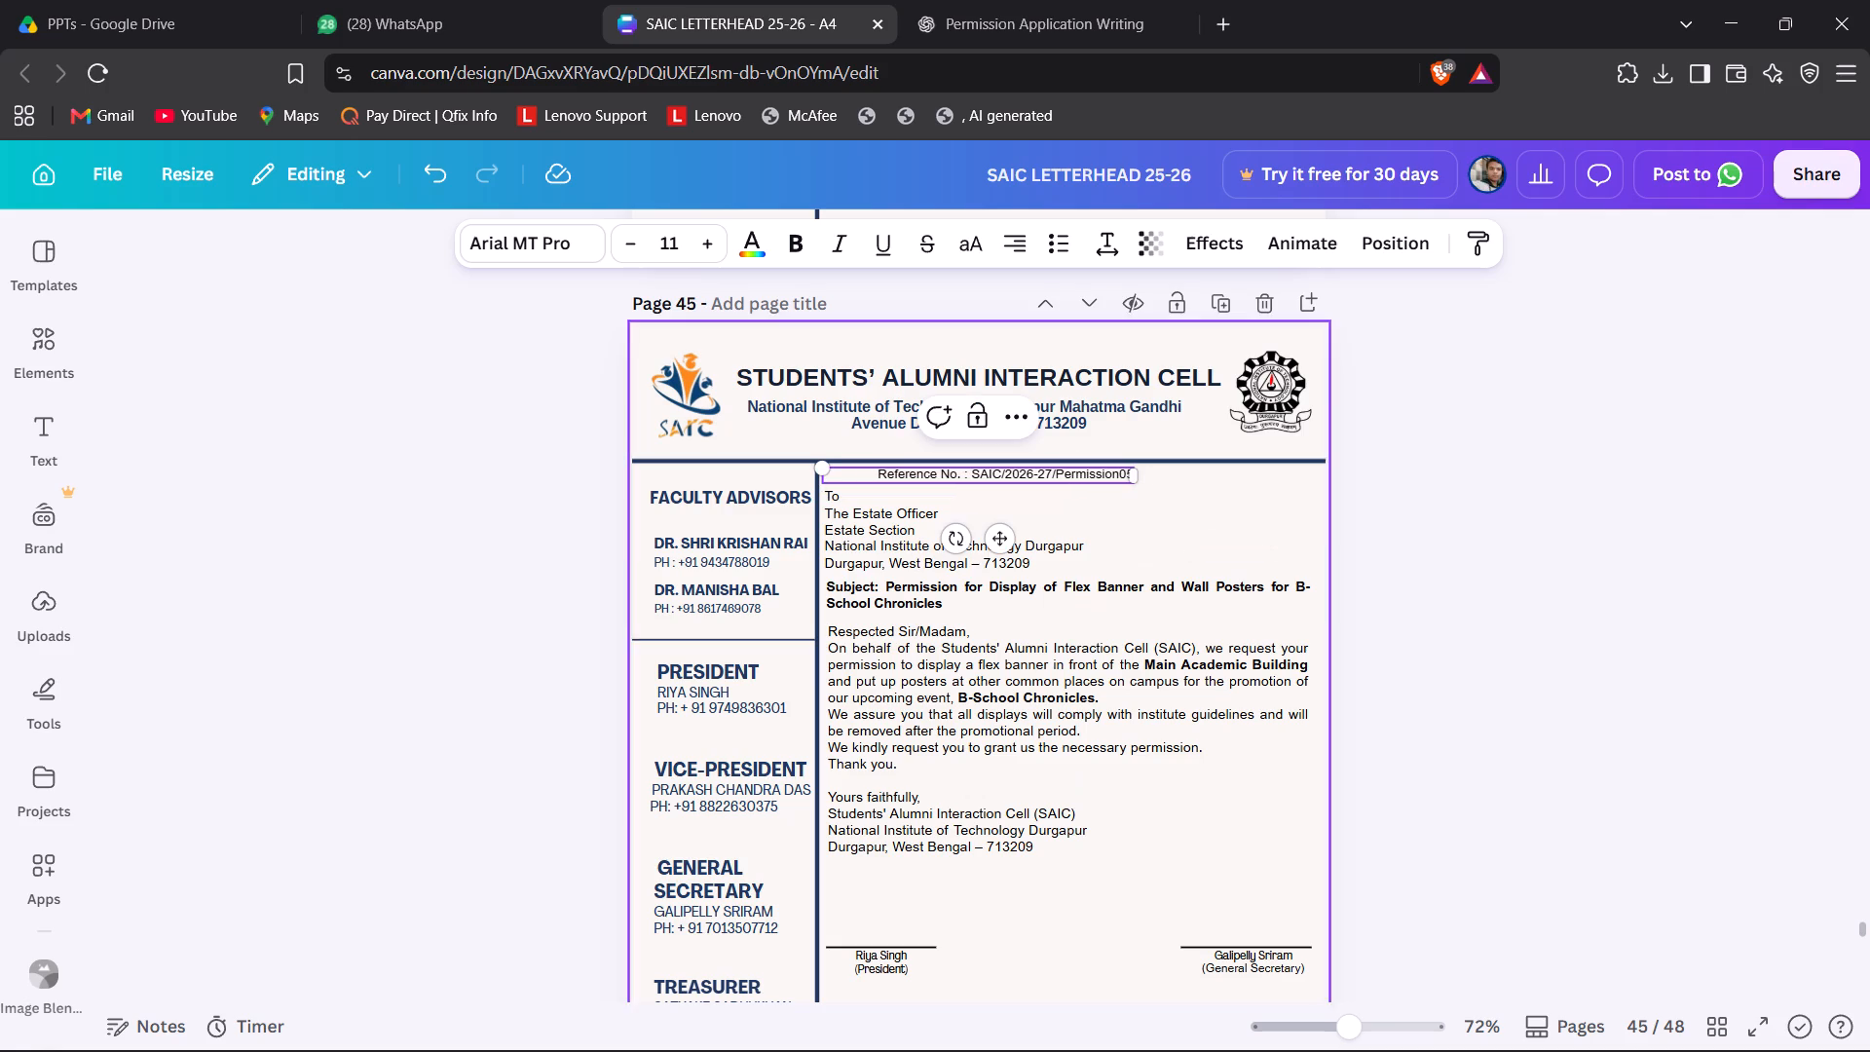
pyautogui.click(1196, 520)
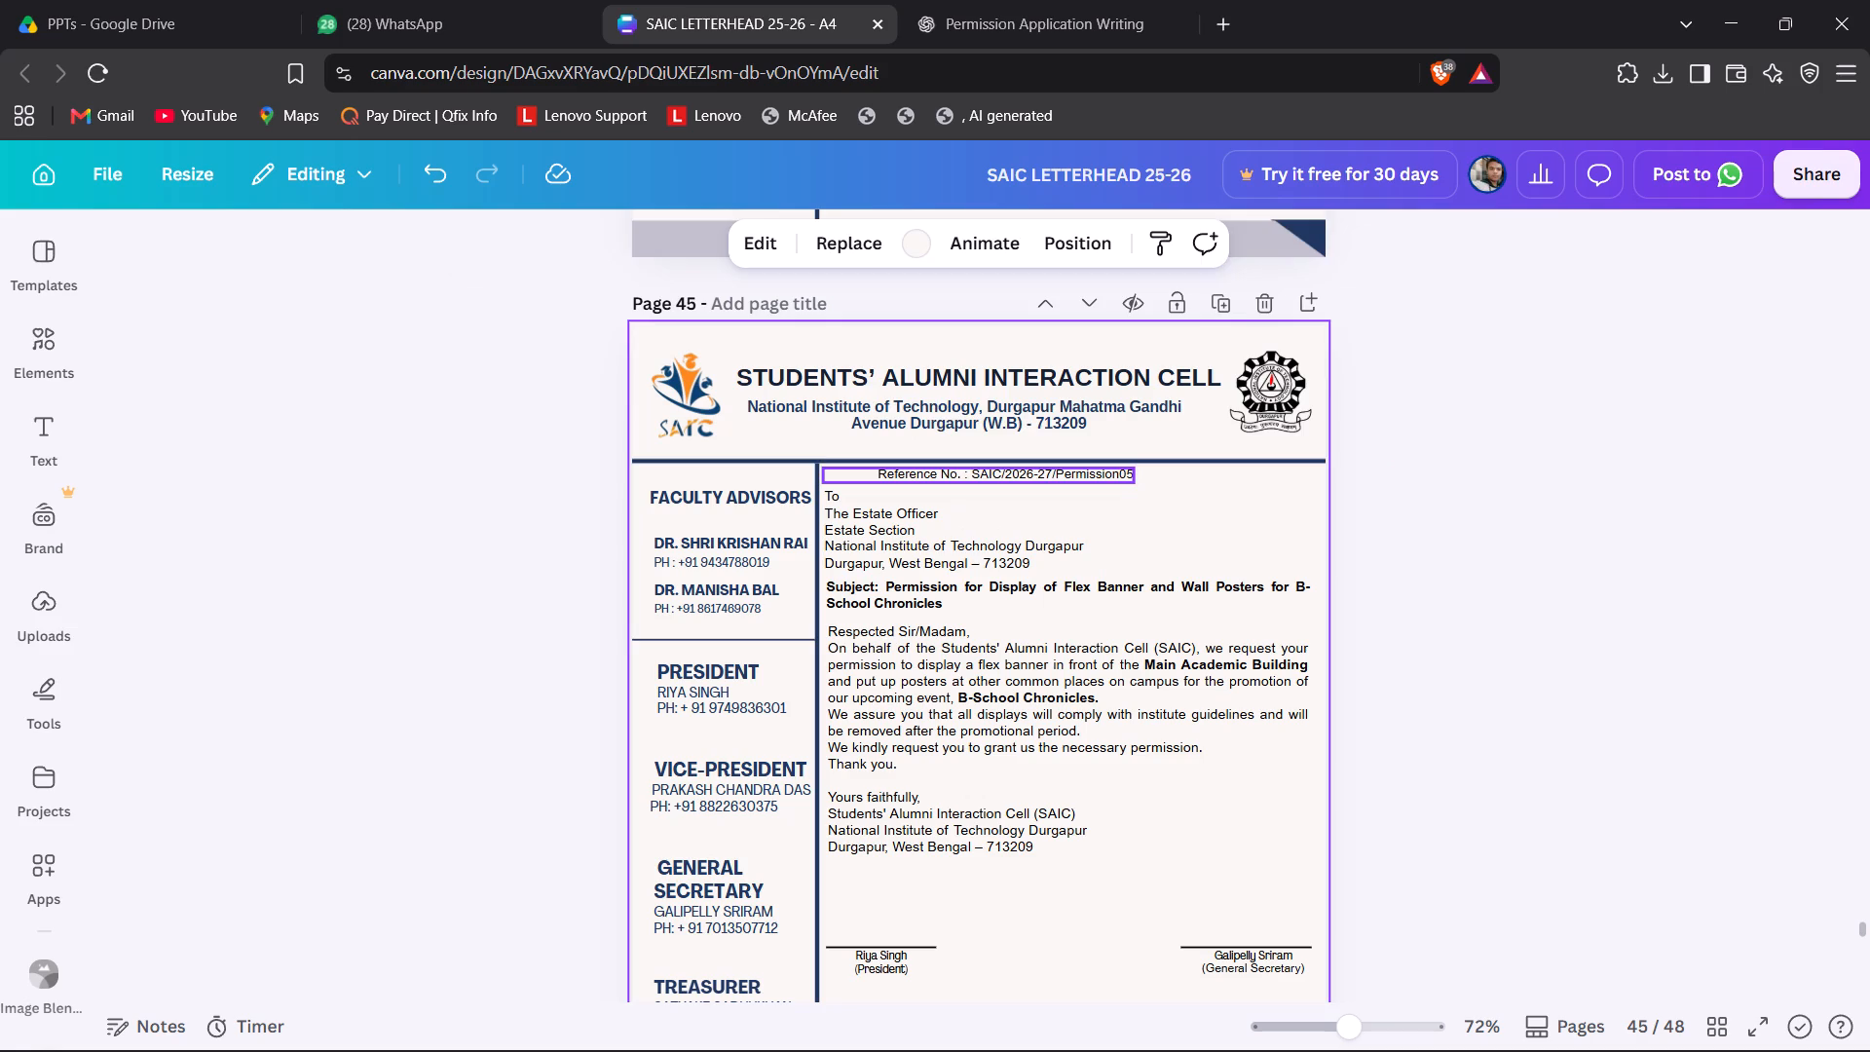
# Move the reference number text box left so its text lines up with the recipient address block.
pyautogui.moveTo(1106, 476); pyautogui.dragTo(1051, 472)
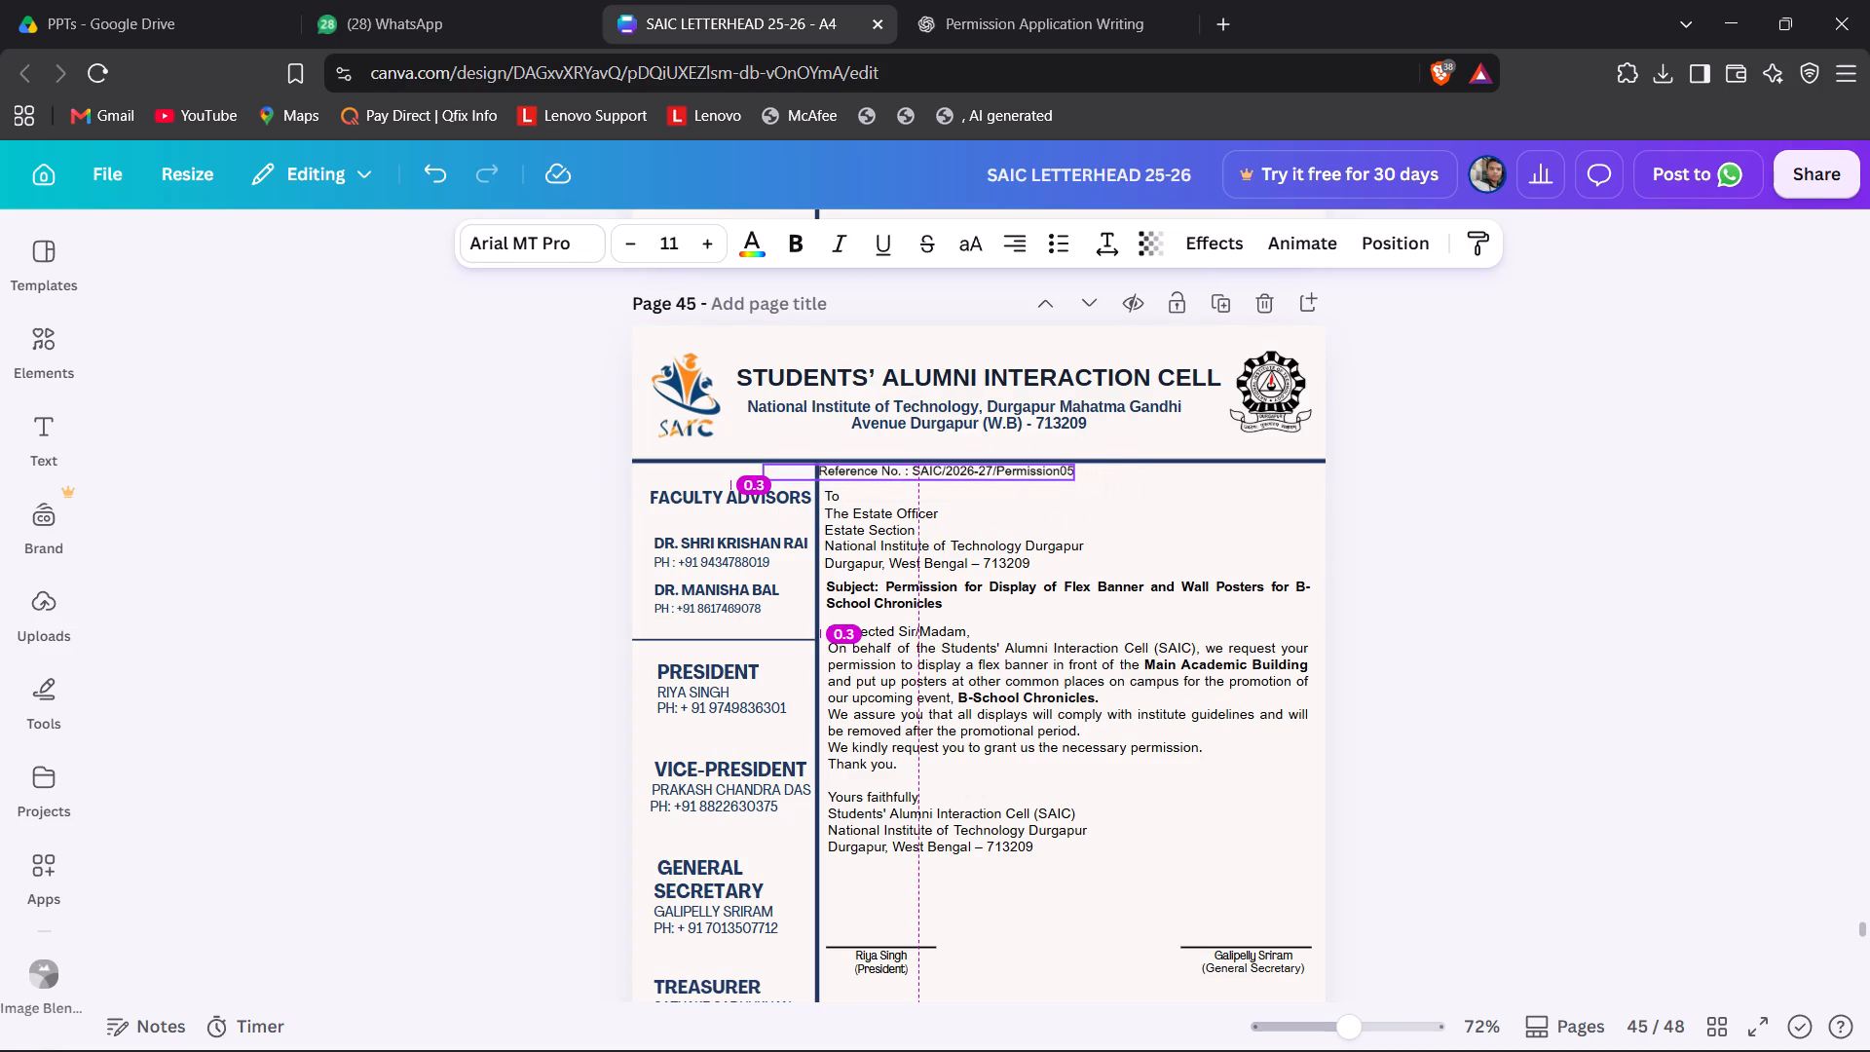
pyautogui.moveTo(1051, 472); pyautogui.dragTo(1048, 473)
pyautogui.moveTo(1048, 473); pyautogui.dragTo(1048, 470)
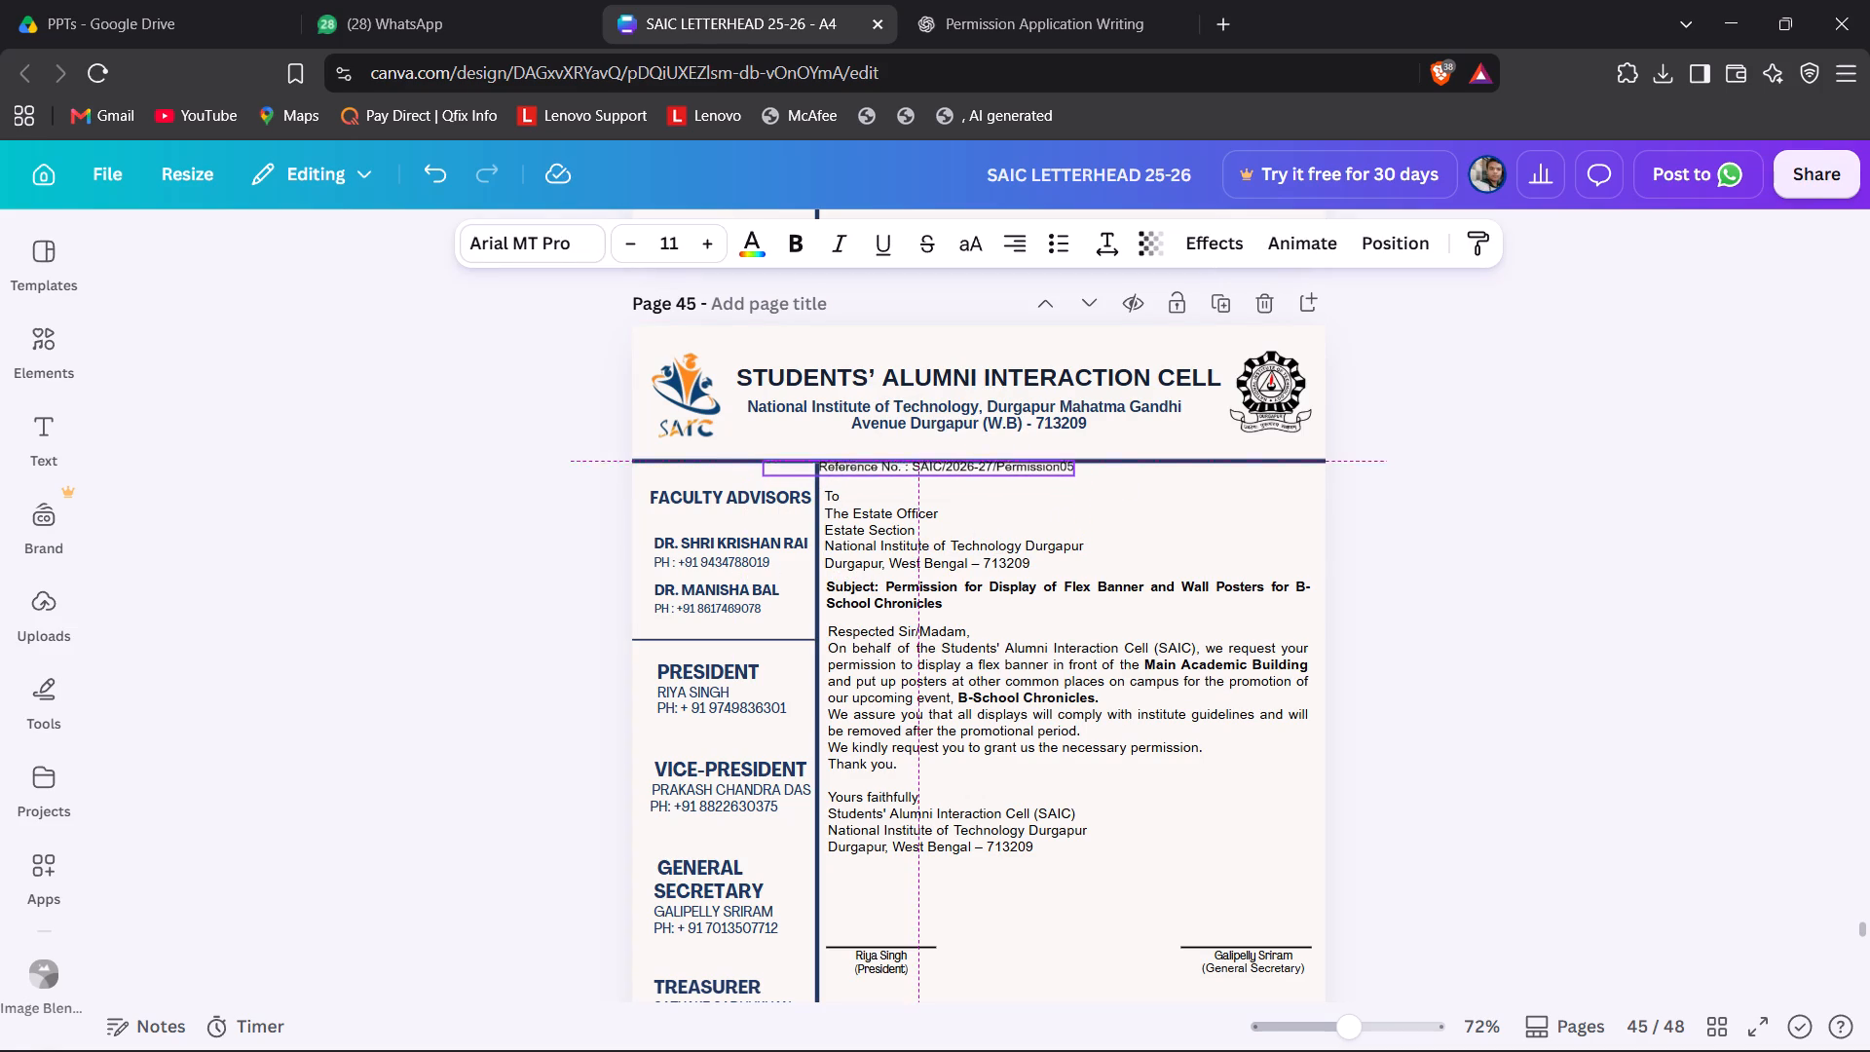
pyautogui.moveTo(1048, 470); pyautogui.dragTo(1053, 474)
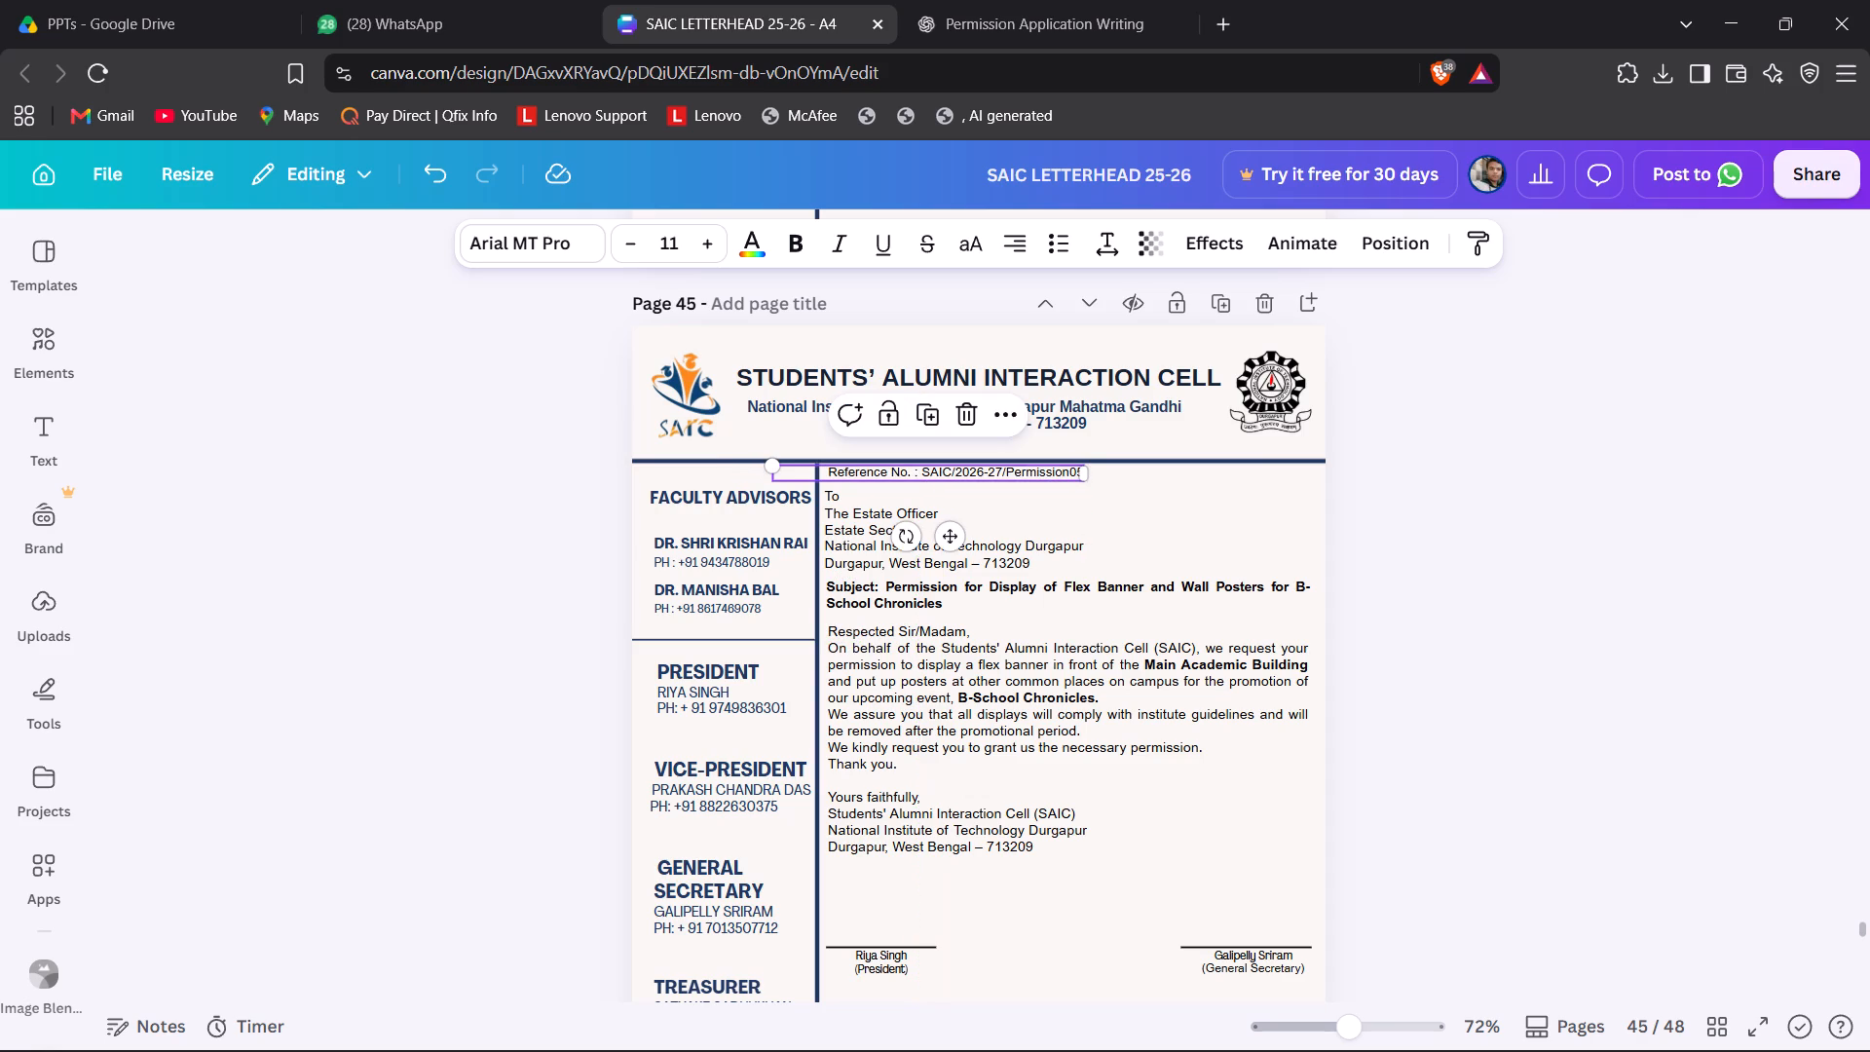
pyautogui.click(1541, 408)
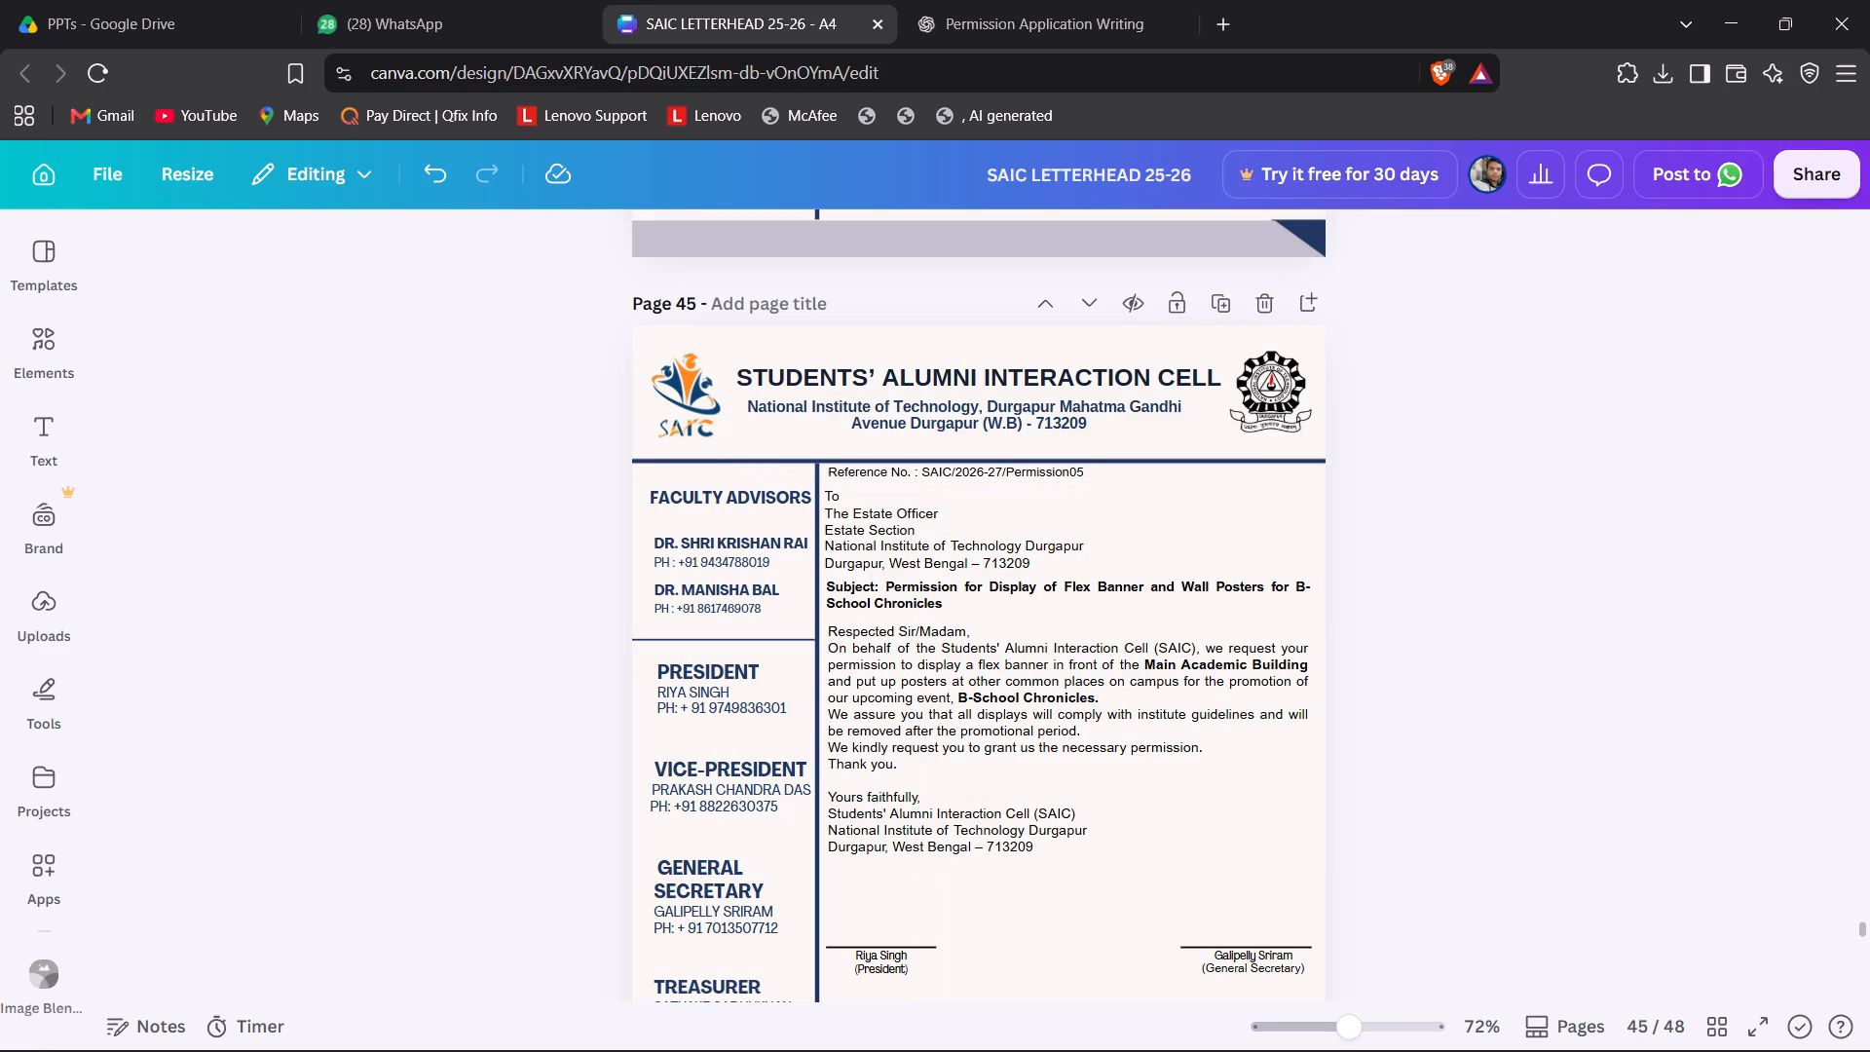
pyautogui.click(1227, 402)
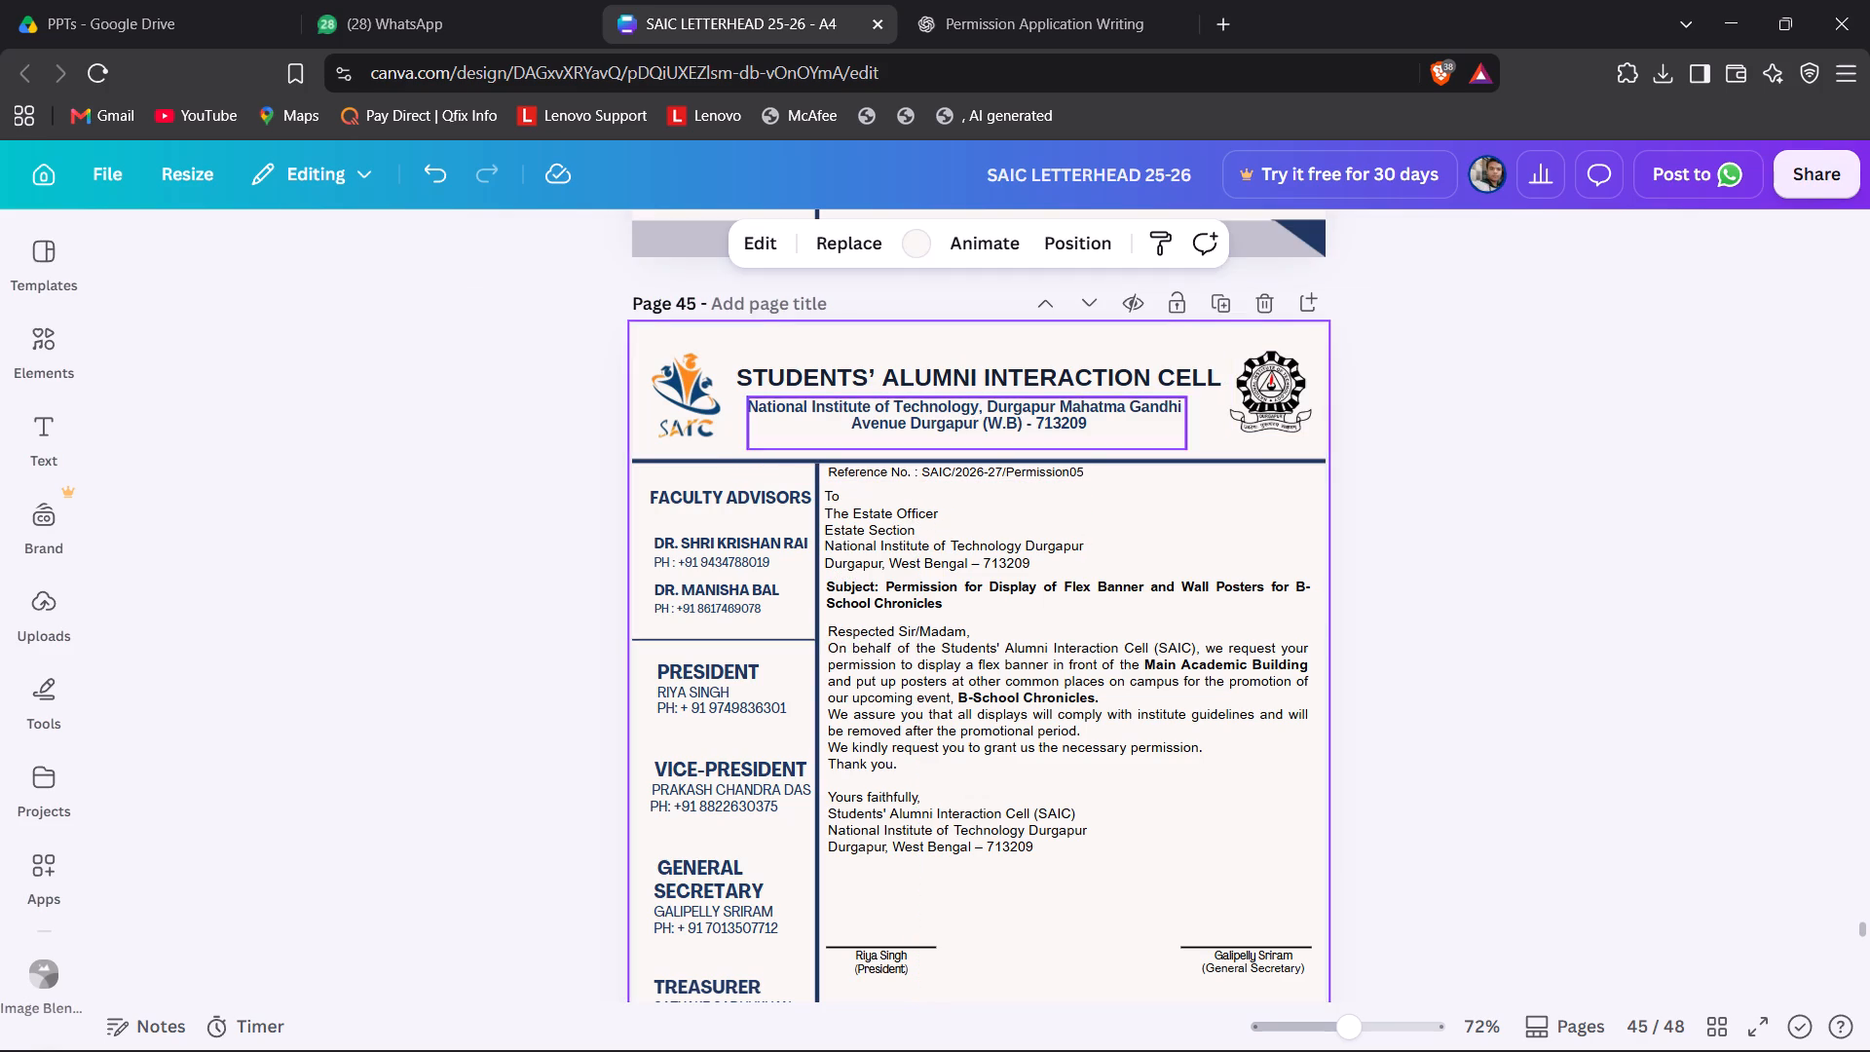
pyautogui.click(1020, 477)
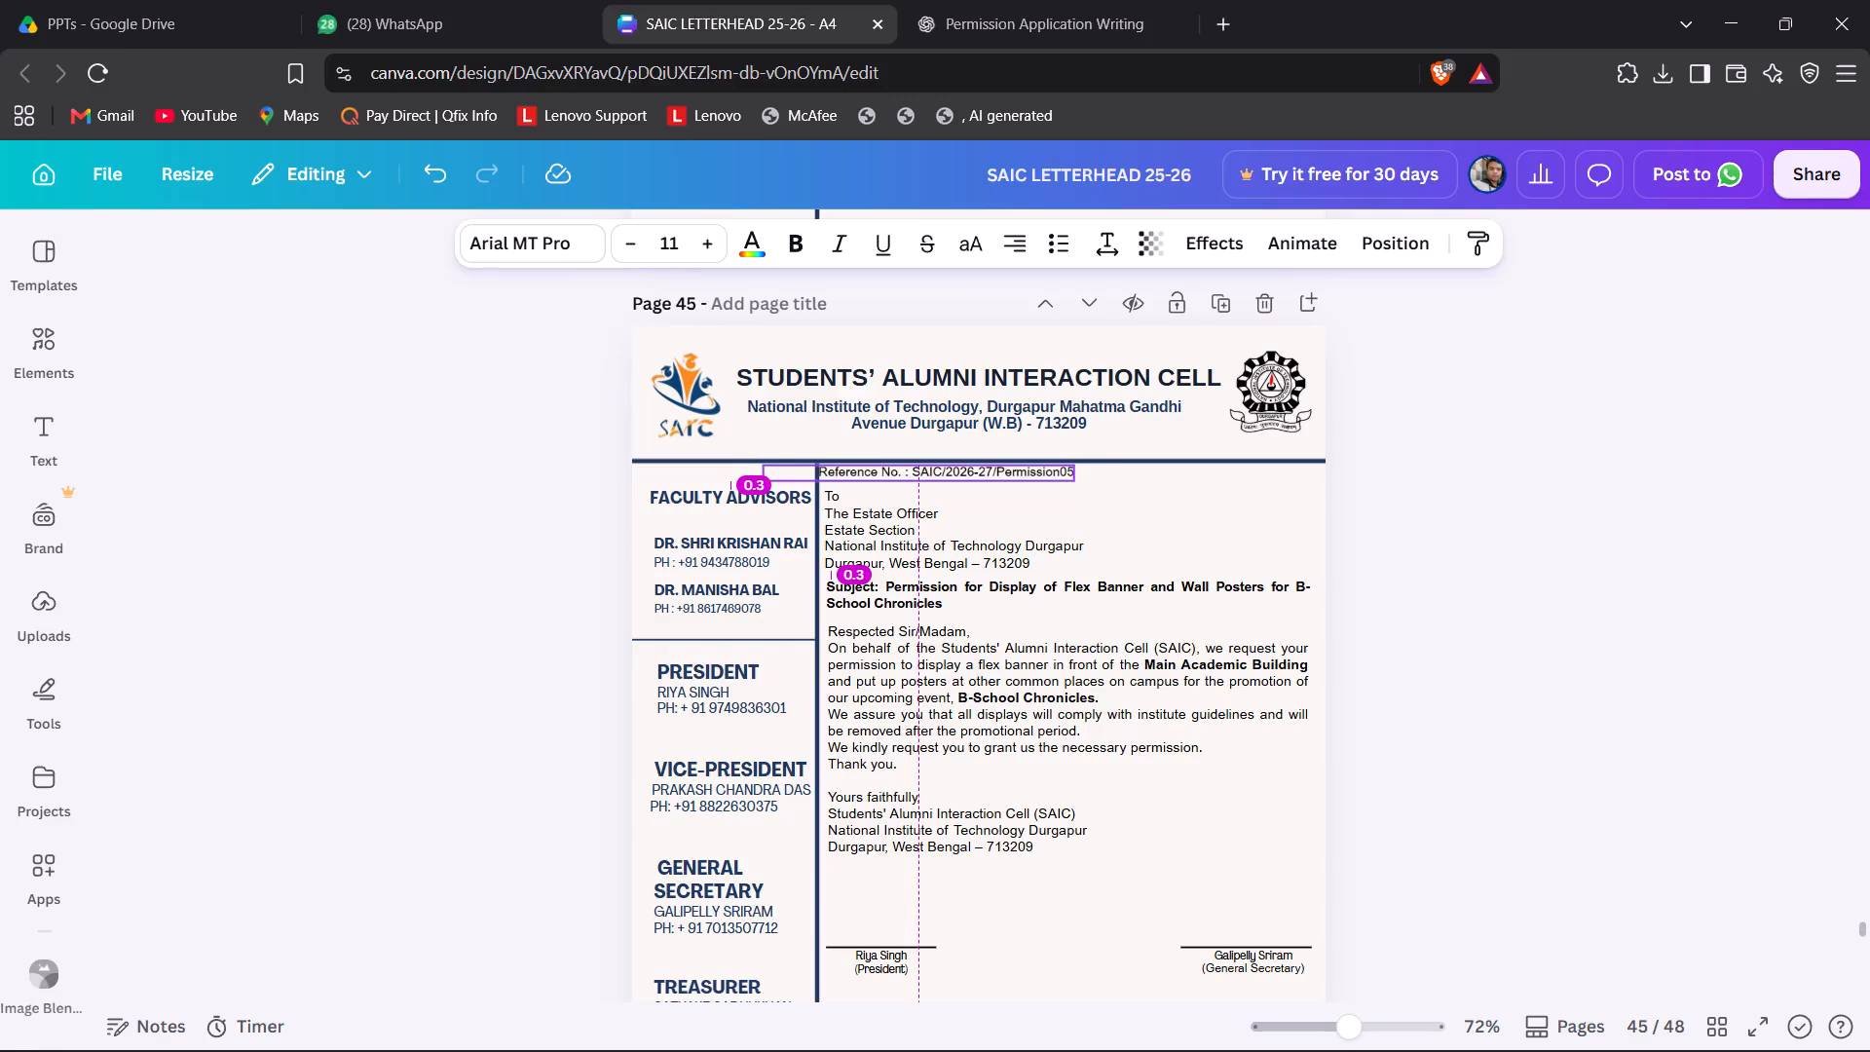
pyautogui.click(1402, 518)
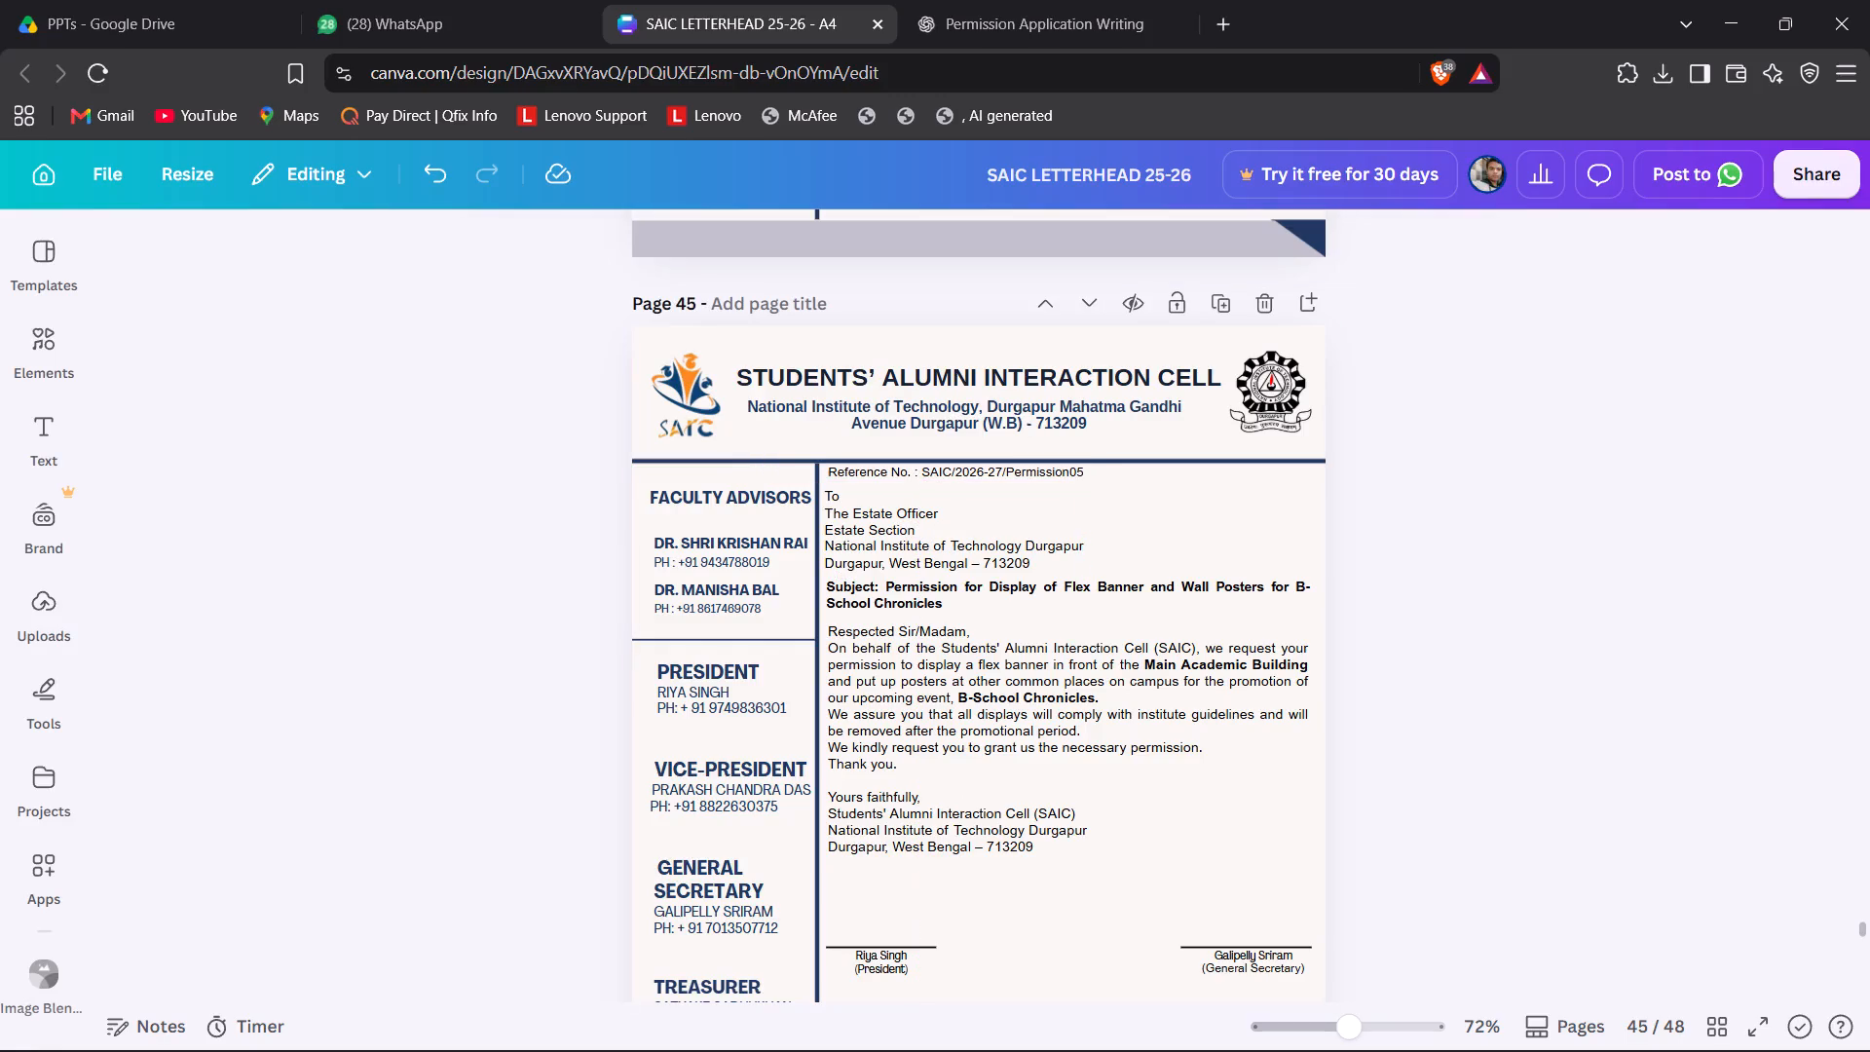
# Check the Date field on page 44, and add a new text box at the right end of page 45's reference line.
pyautogui.scroll(4, 1087, 642)
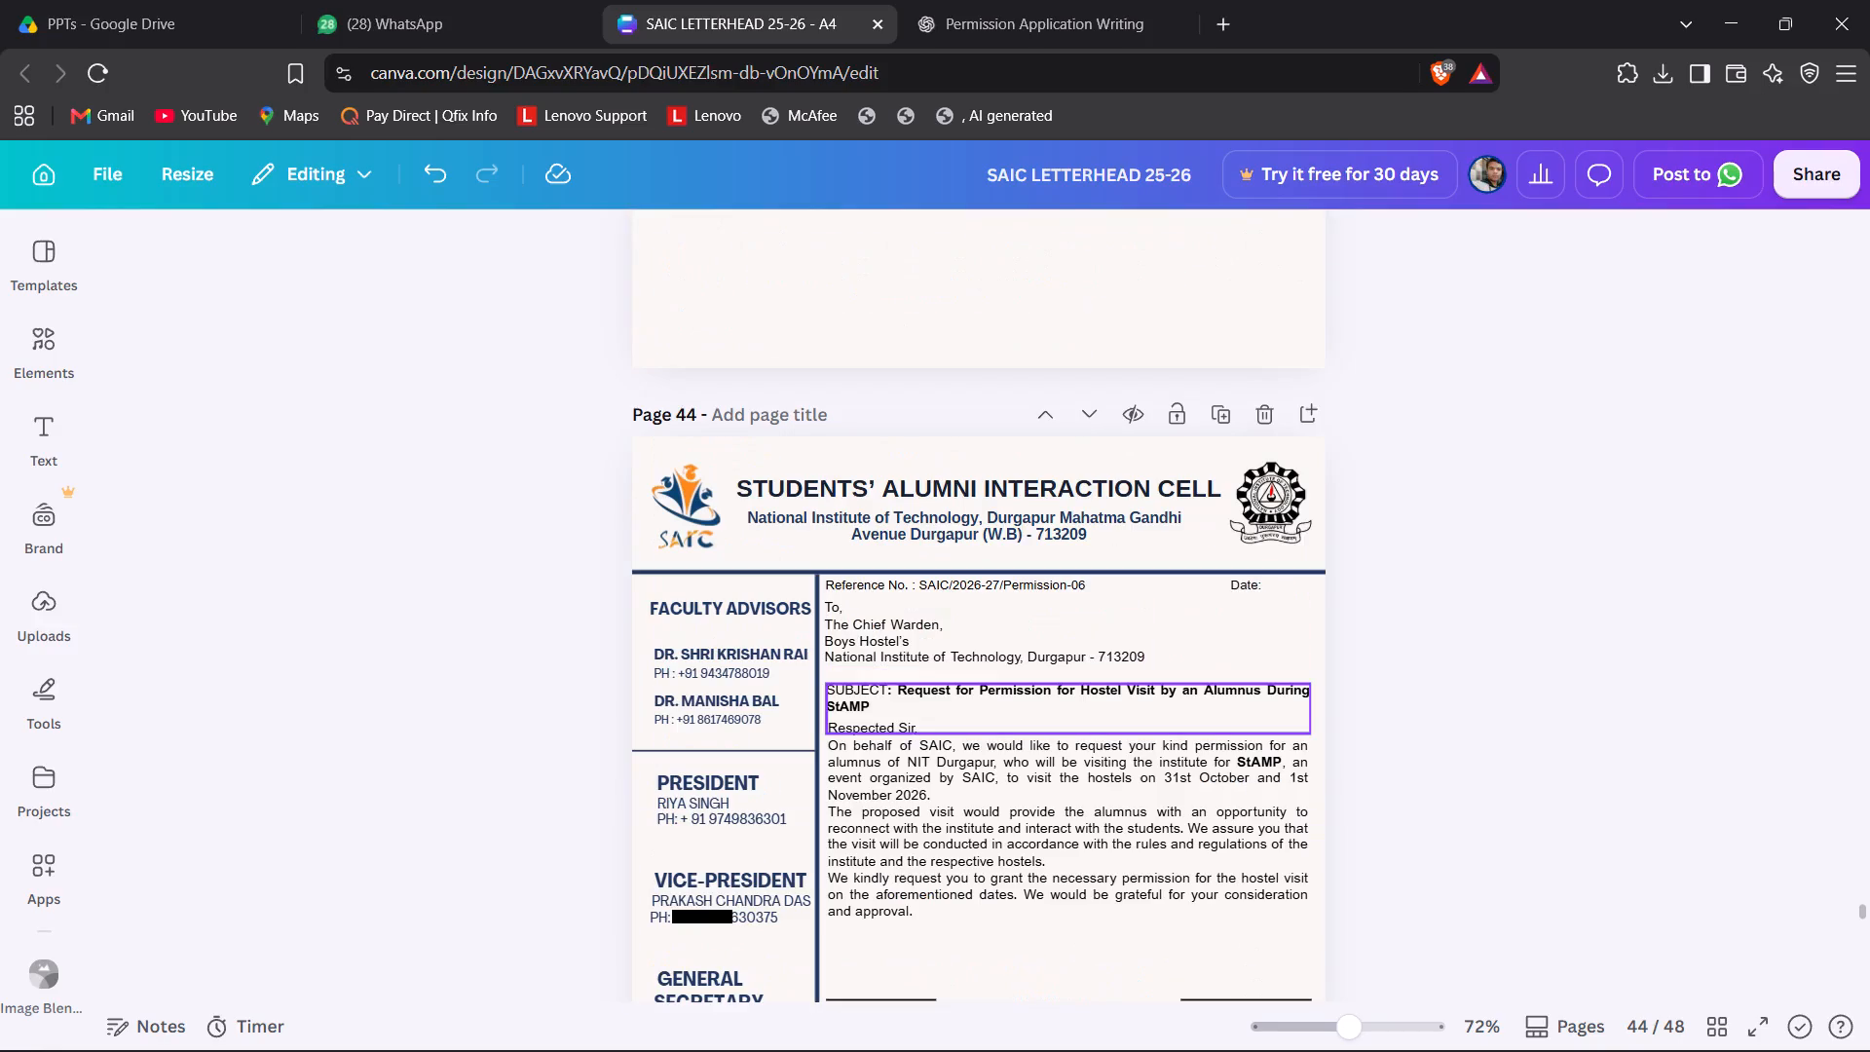
pyautogui.click(1263, 582)
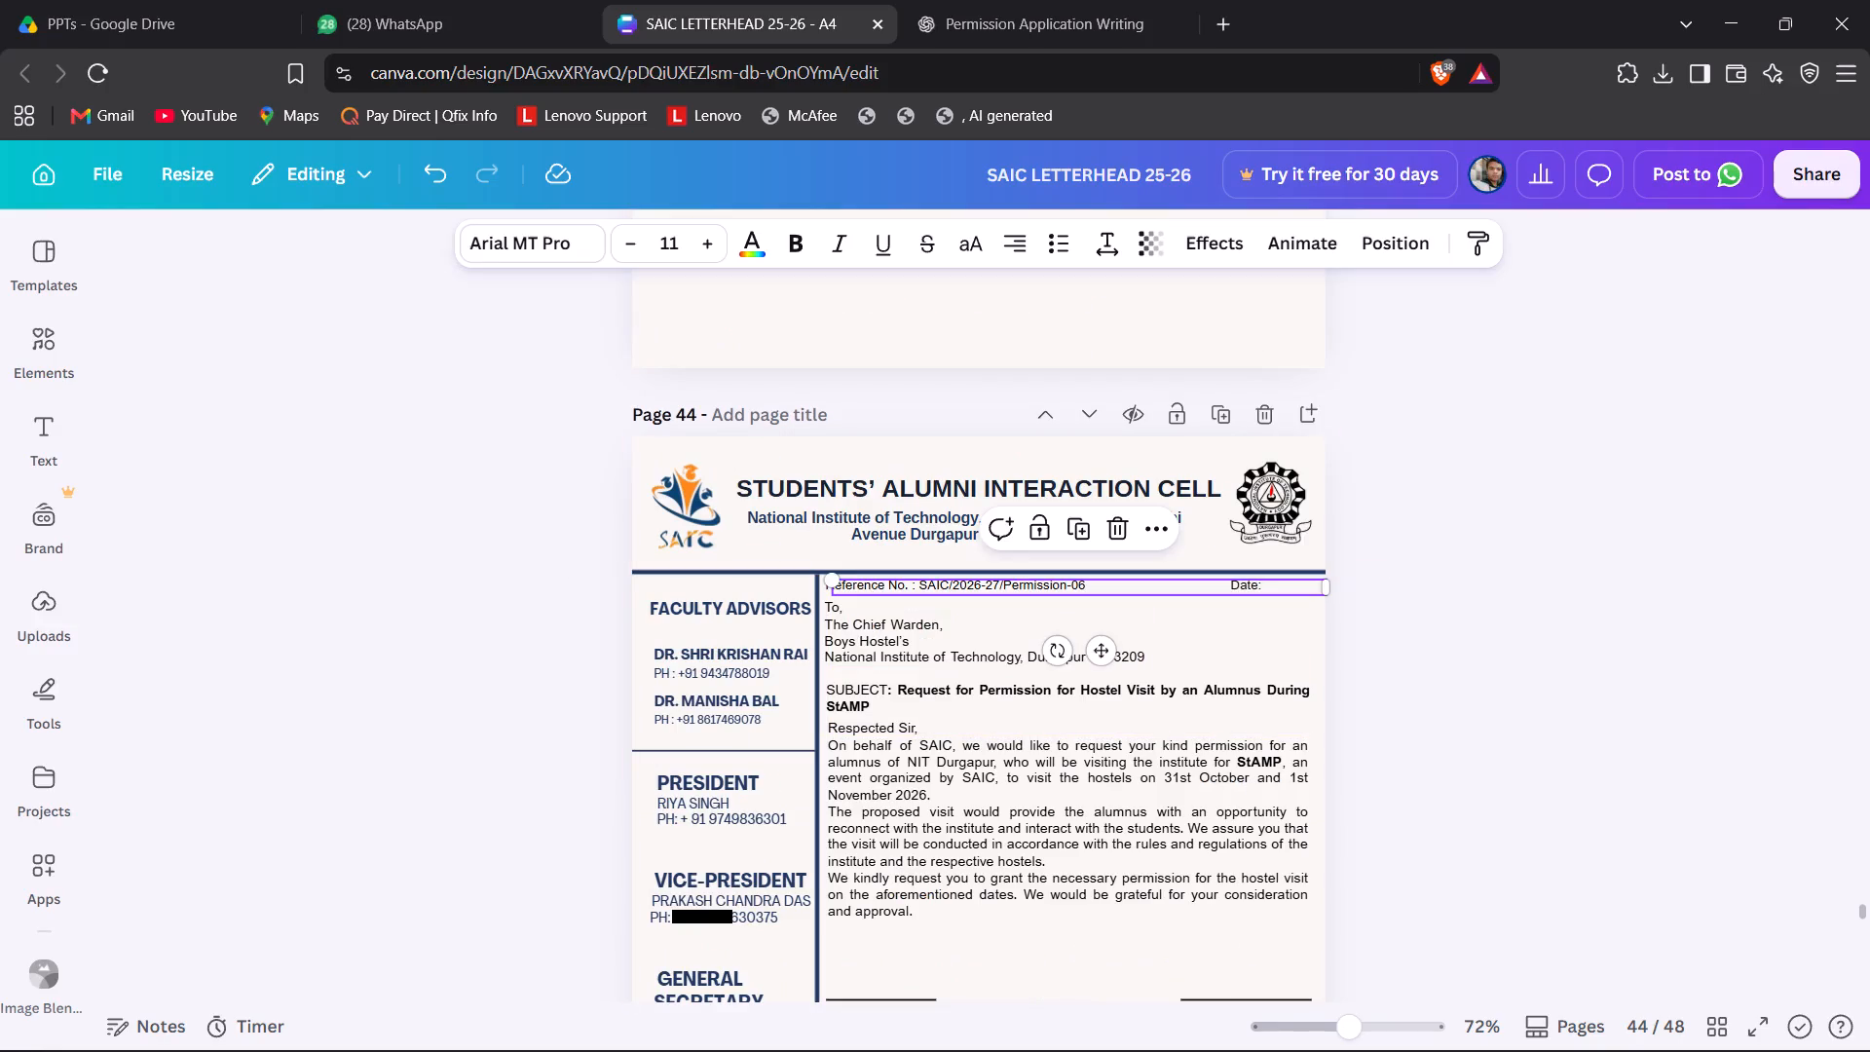
pyautogui.click(1411, 640)
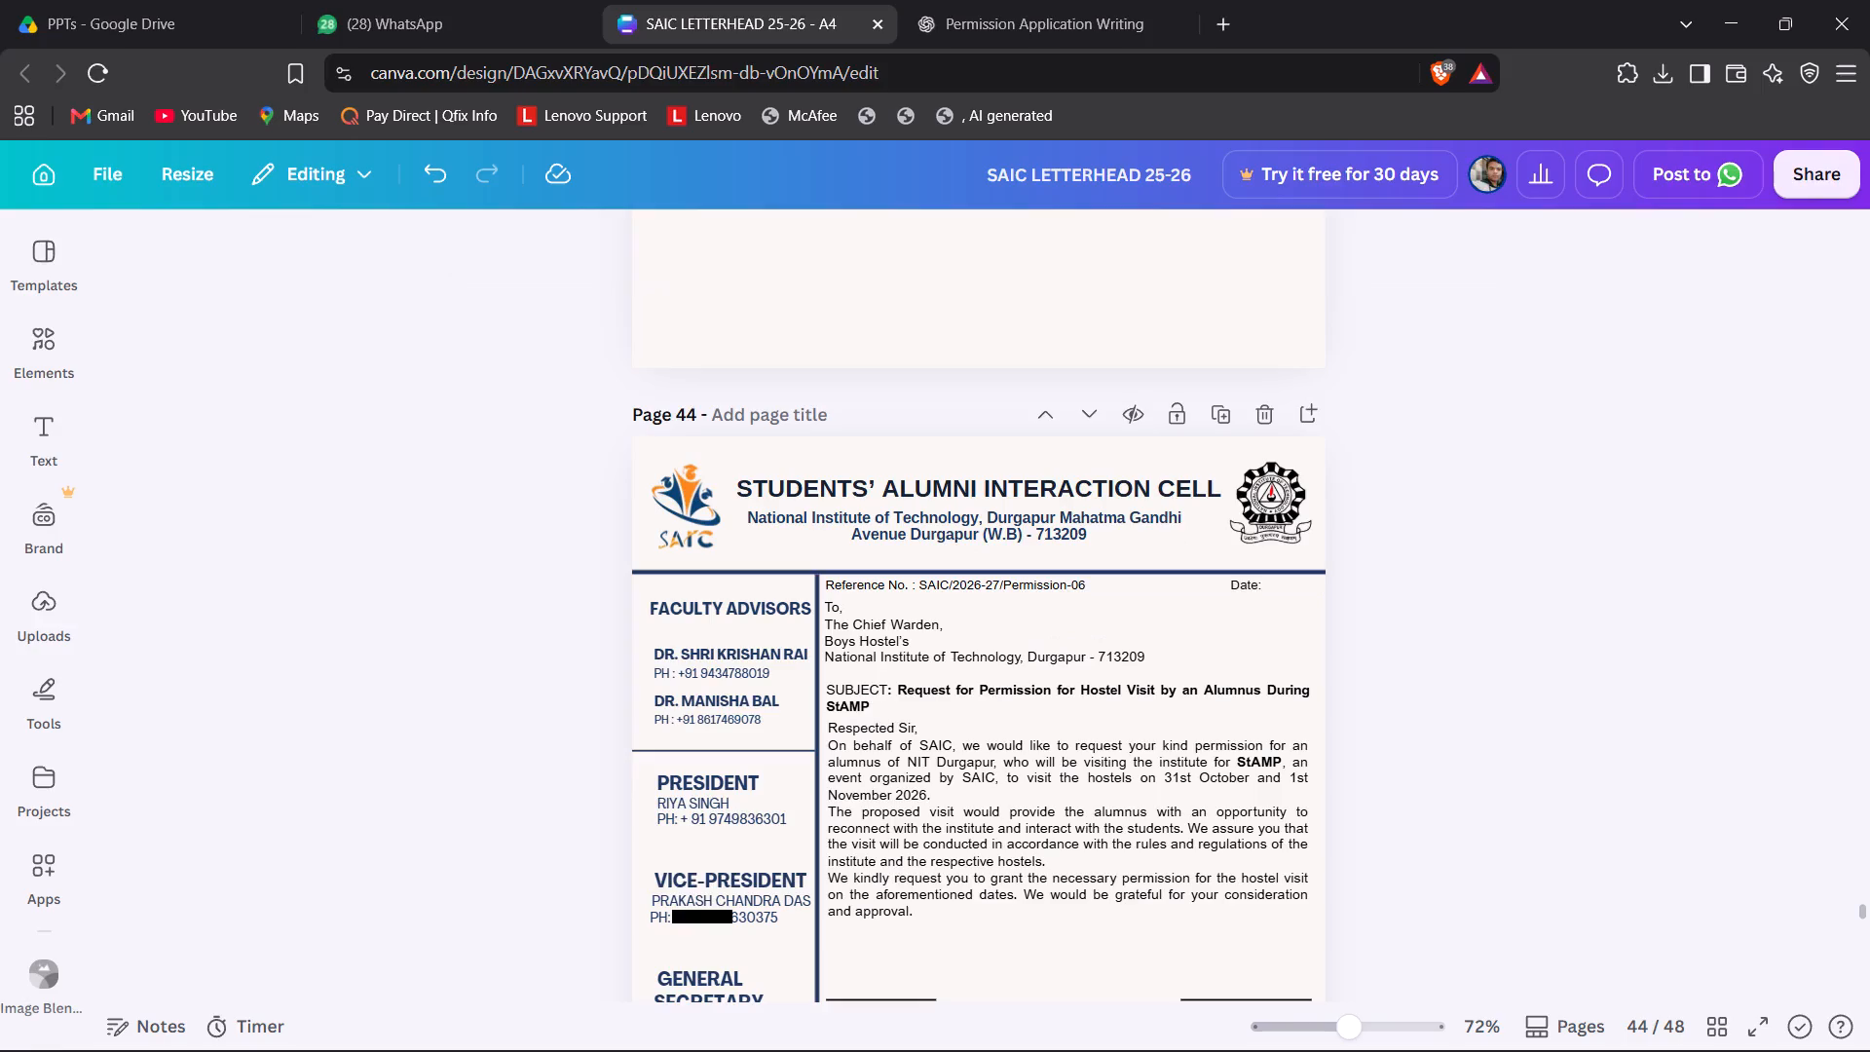
pyautogui.scroll(-7, 1411, 640)
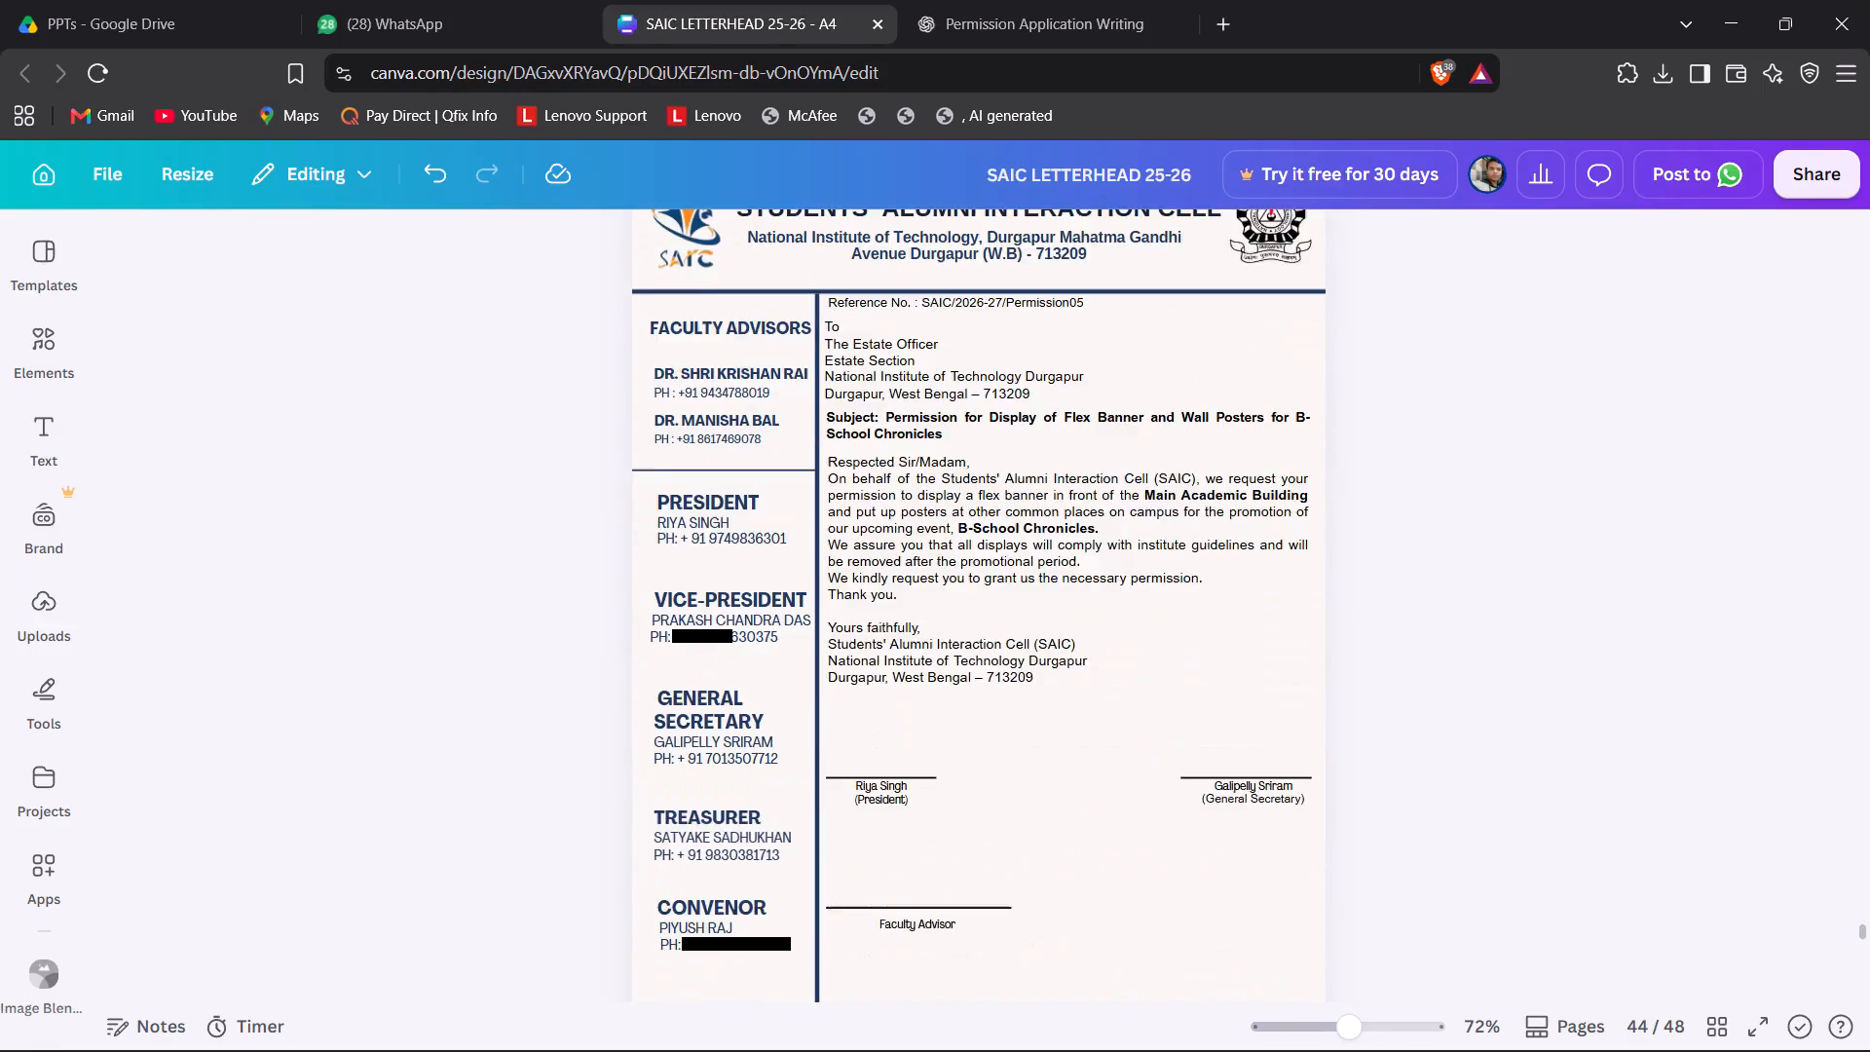
pyautogui.scroll(1, 1220, 389)
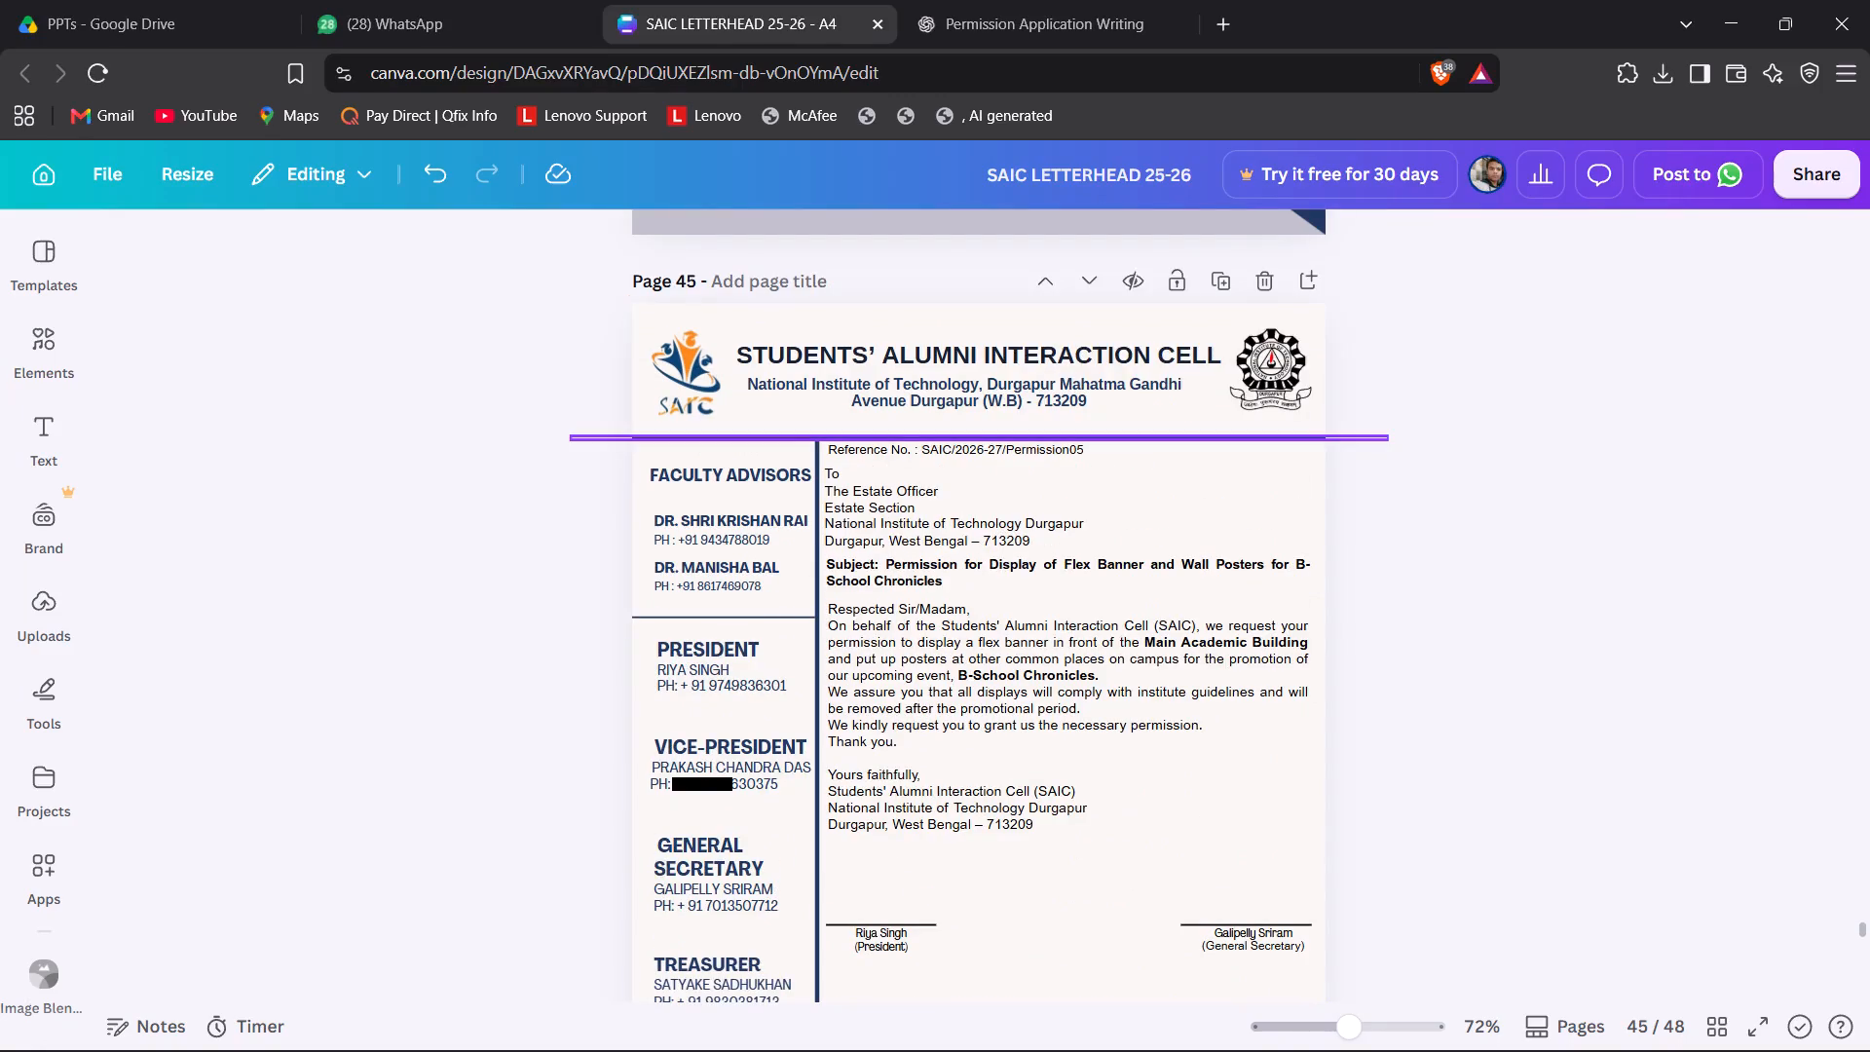
pyautogui.click(1210, 478)
pyautogui.click(1204, 475)
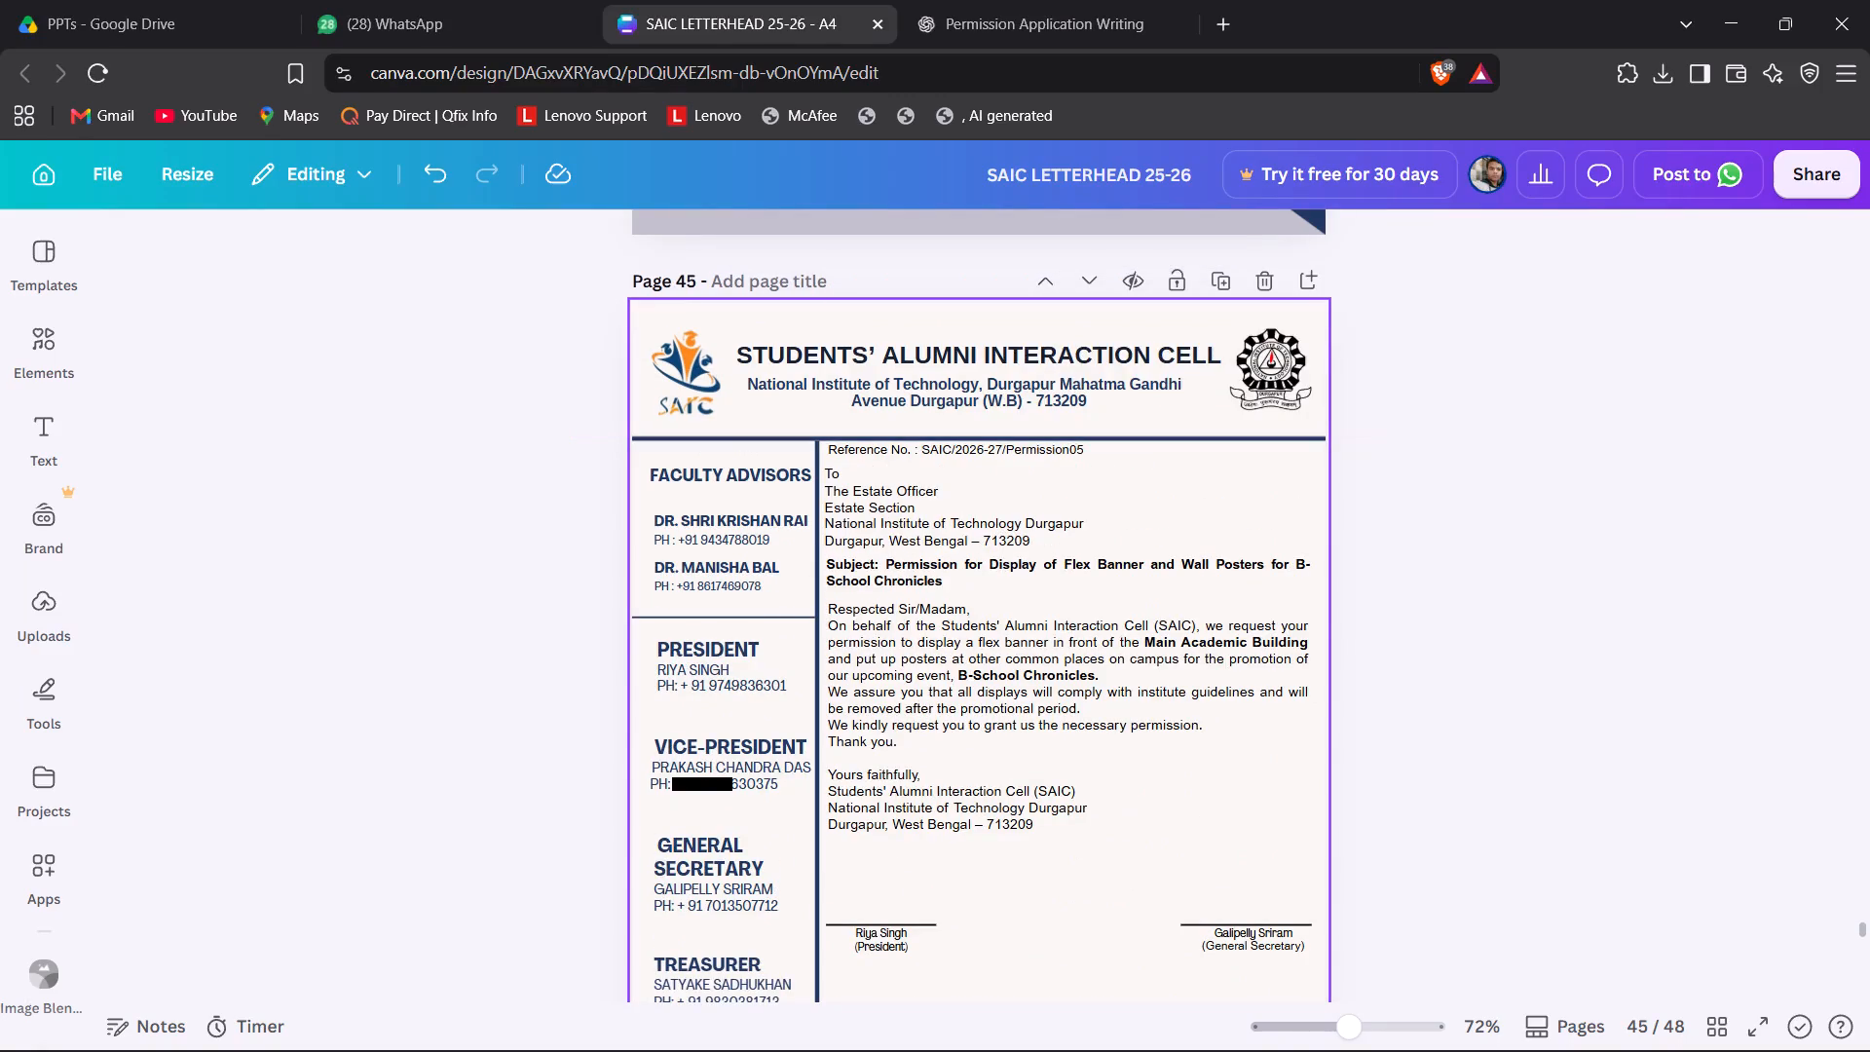
pyautogui.press('t')
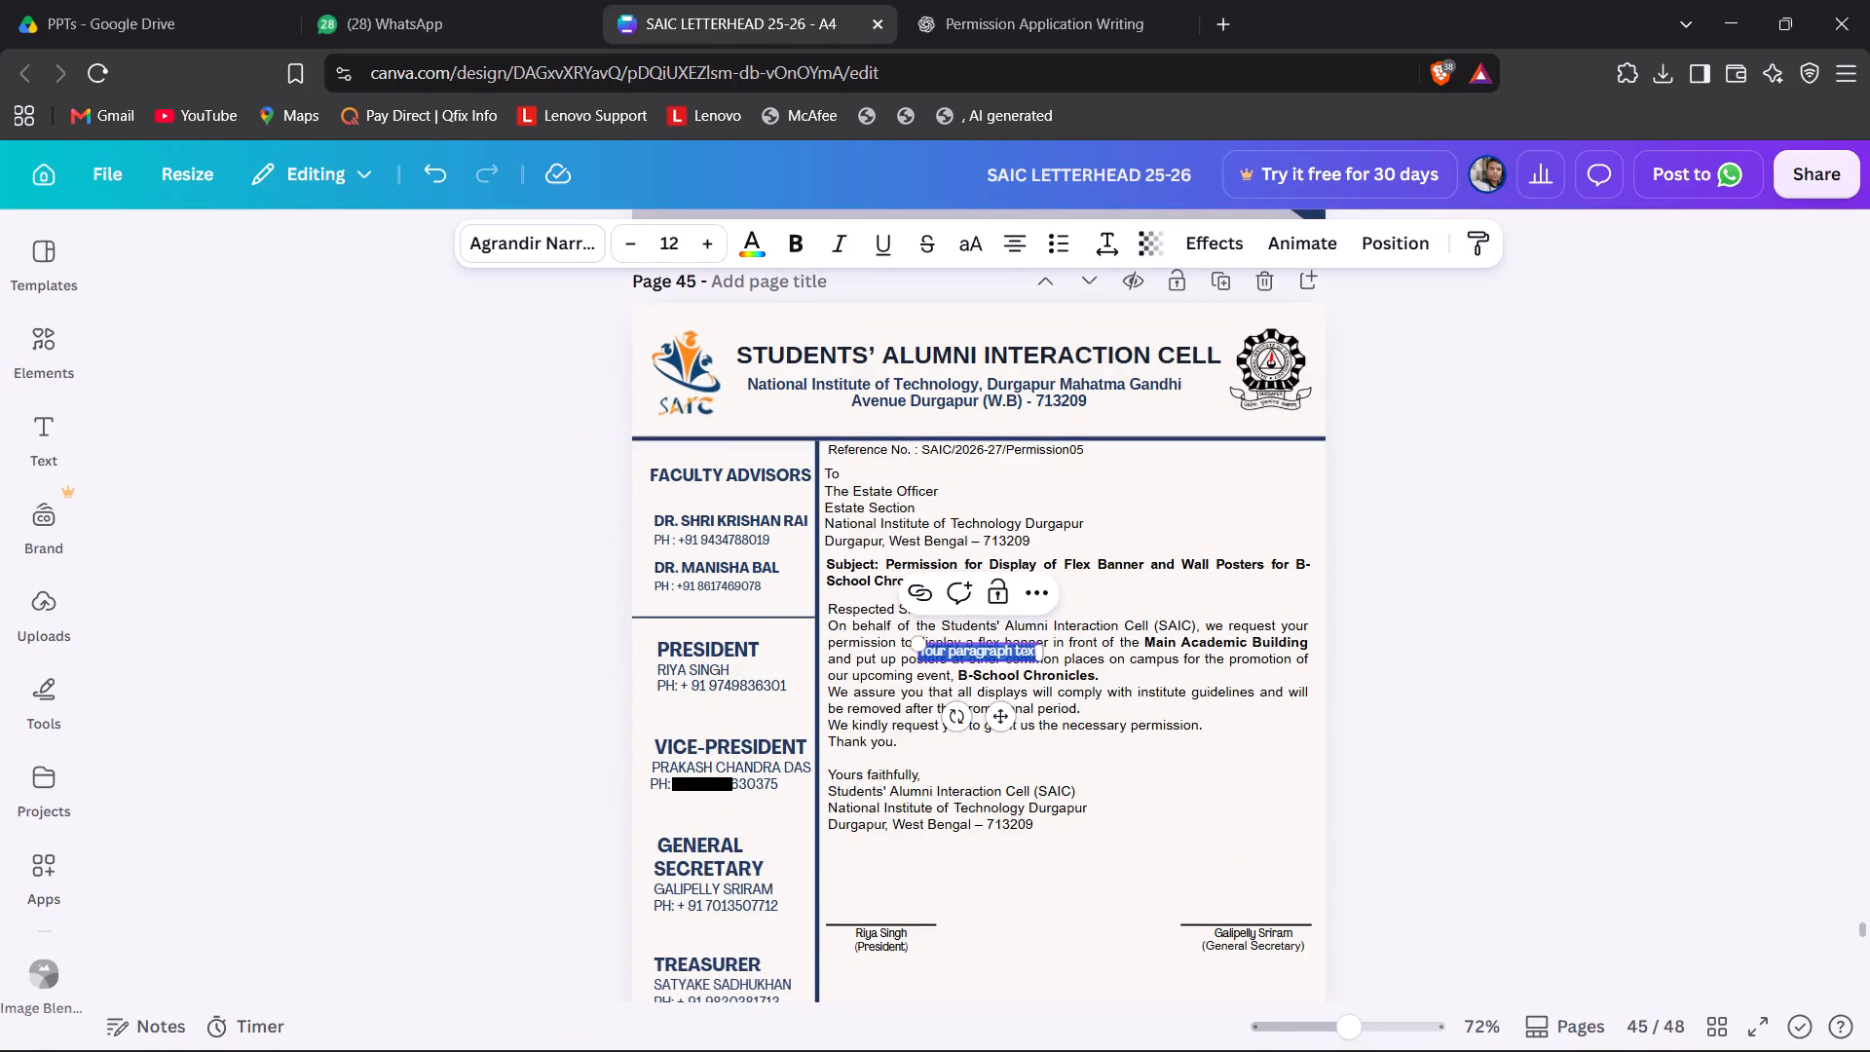
pyautogui.moveTo(983, 660); pyautogui.dragTo(988, 651)
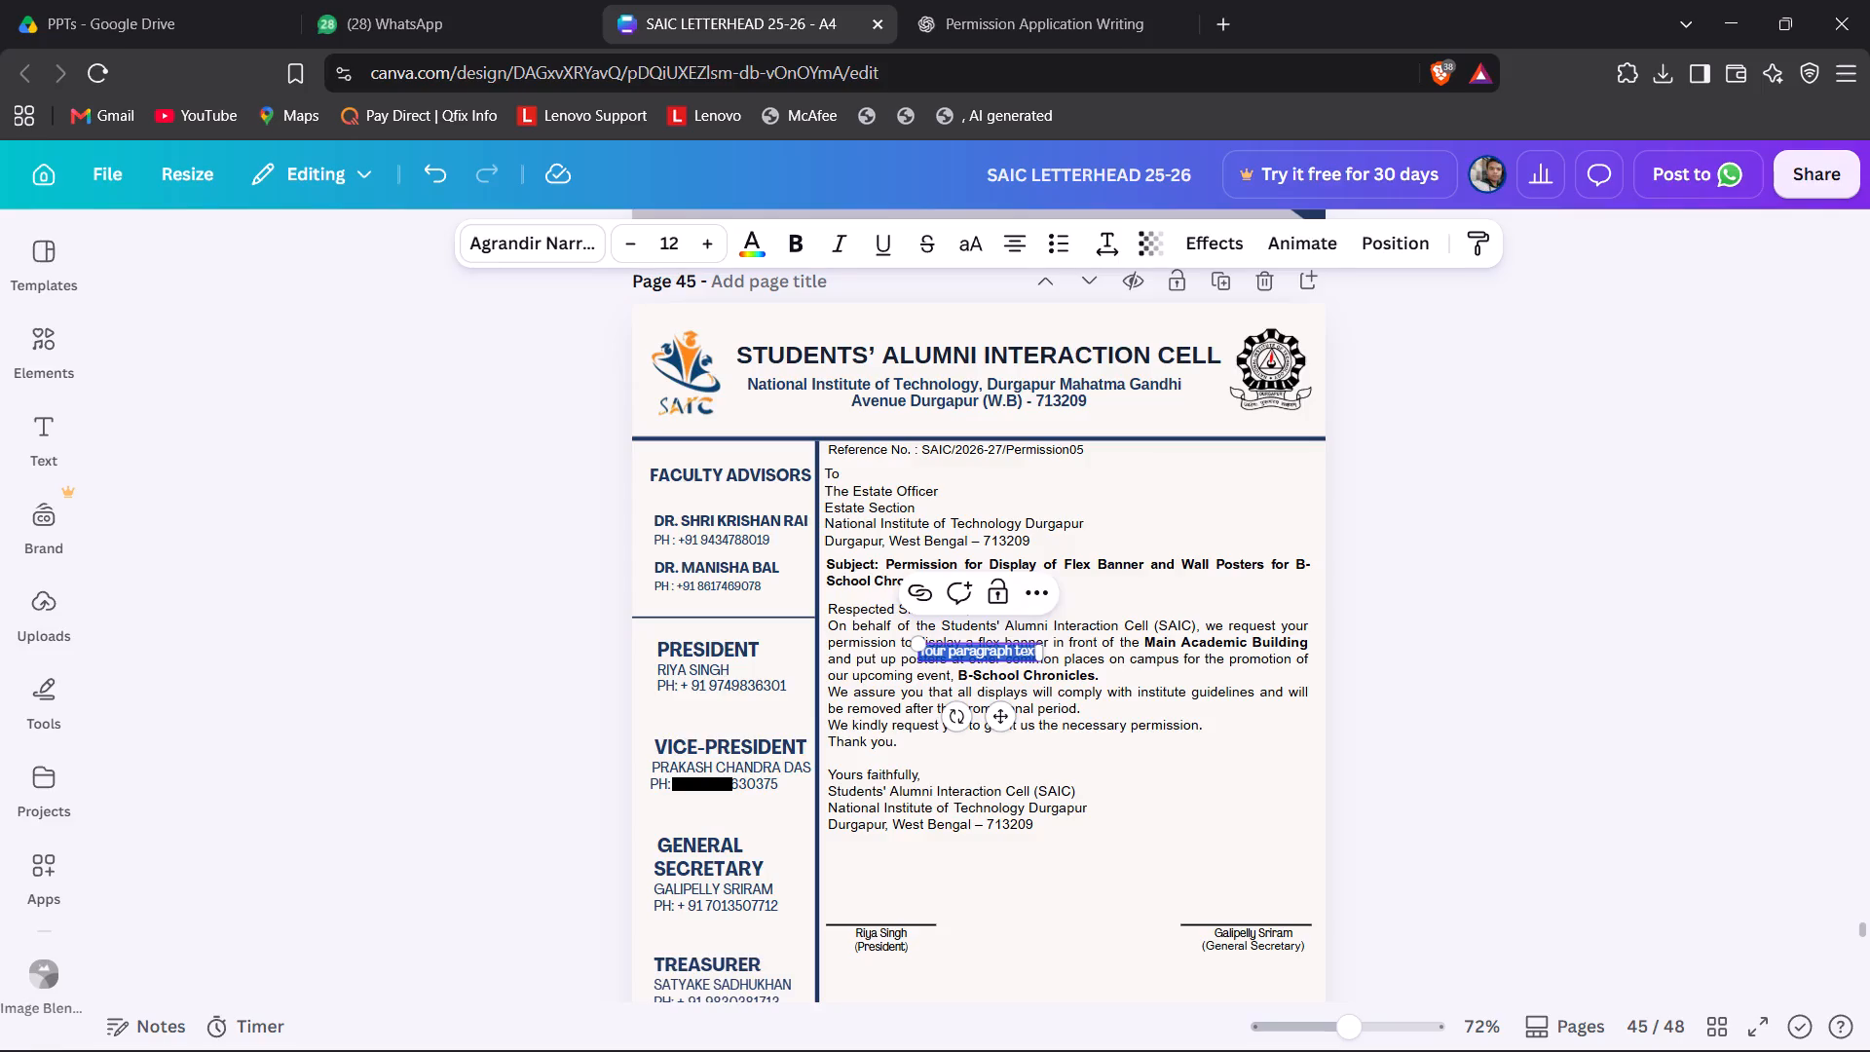
pyautogui.moveTo(988, 651); pyautogui.dragTo(1236, 460)
# Replace the new text box's placeholder text with "Date:".
pyautogui.doubleClick(1235, 448)
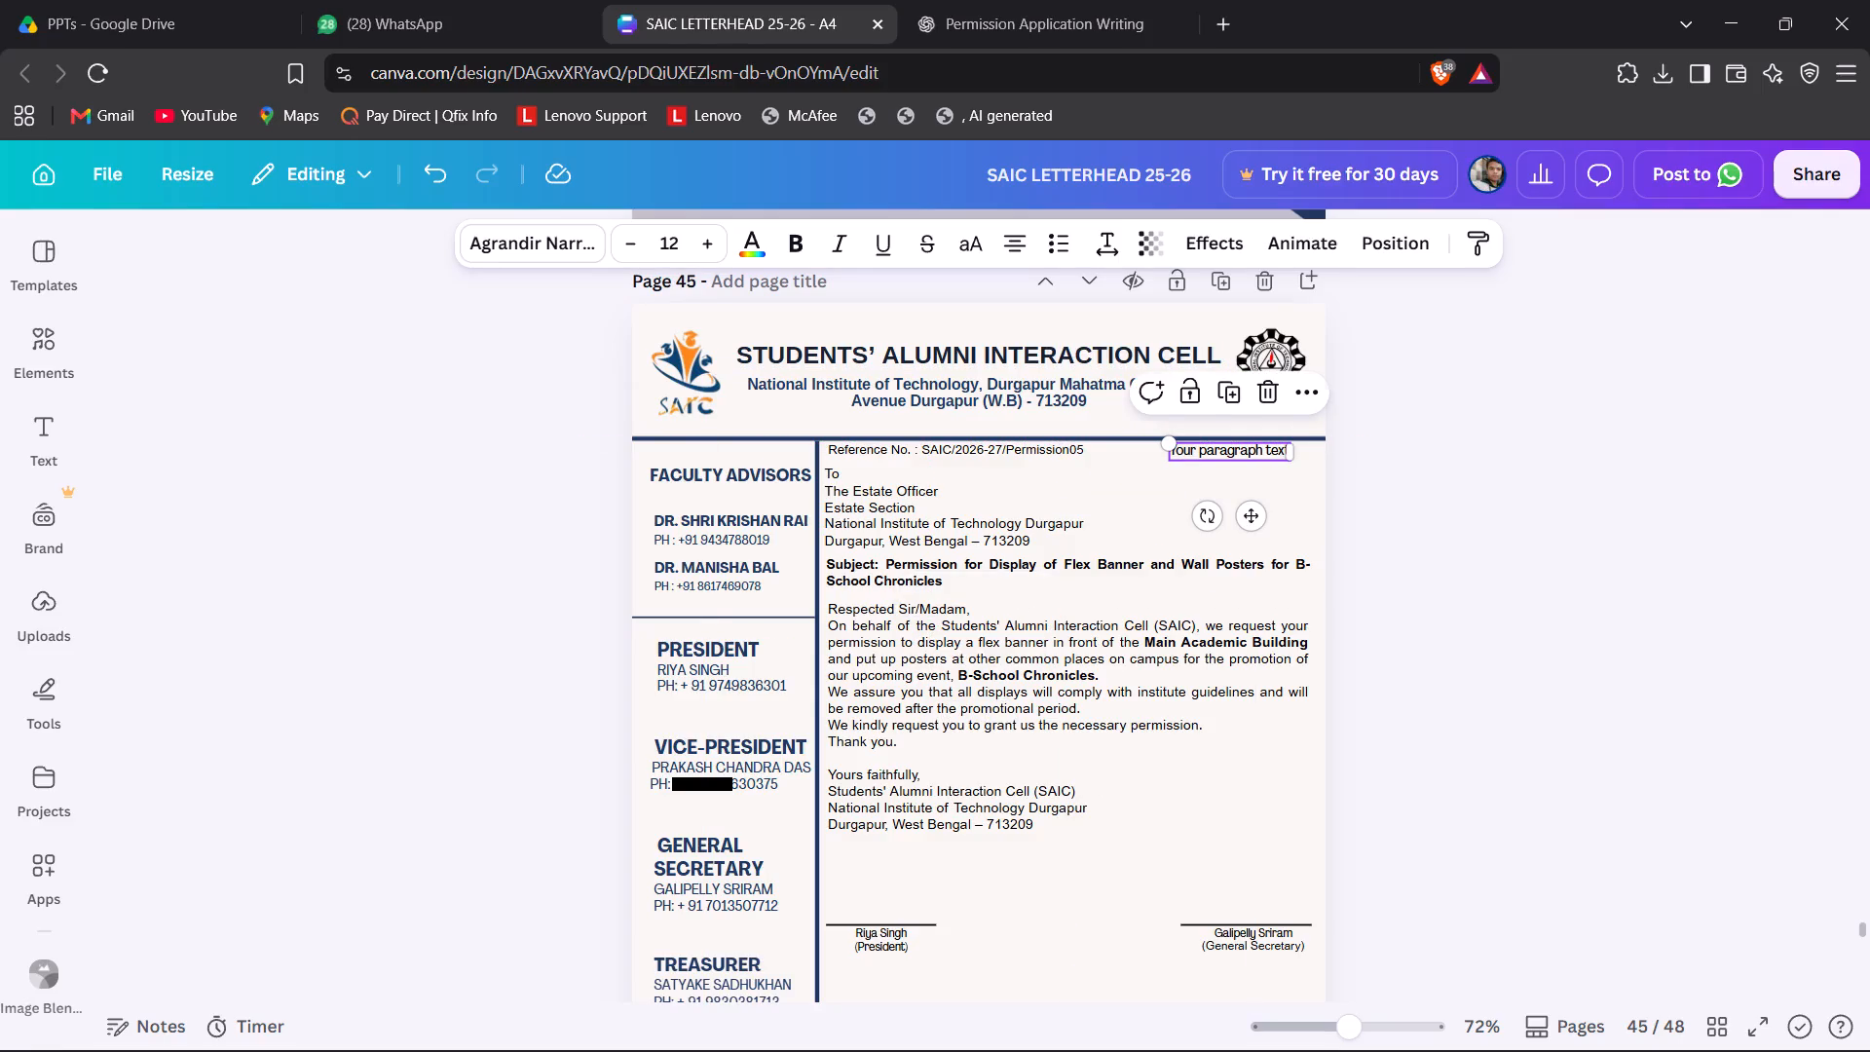
pyautogui.press('BackSpace')
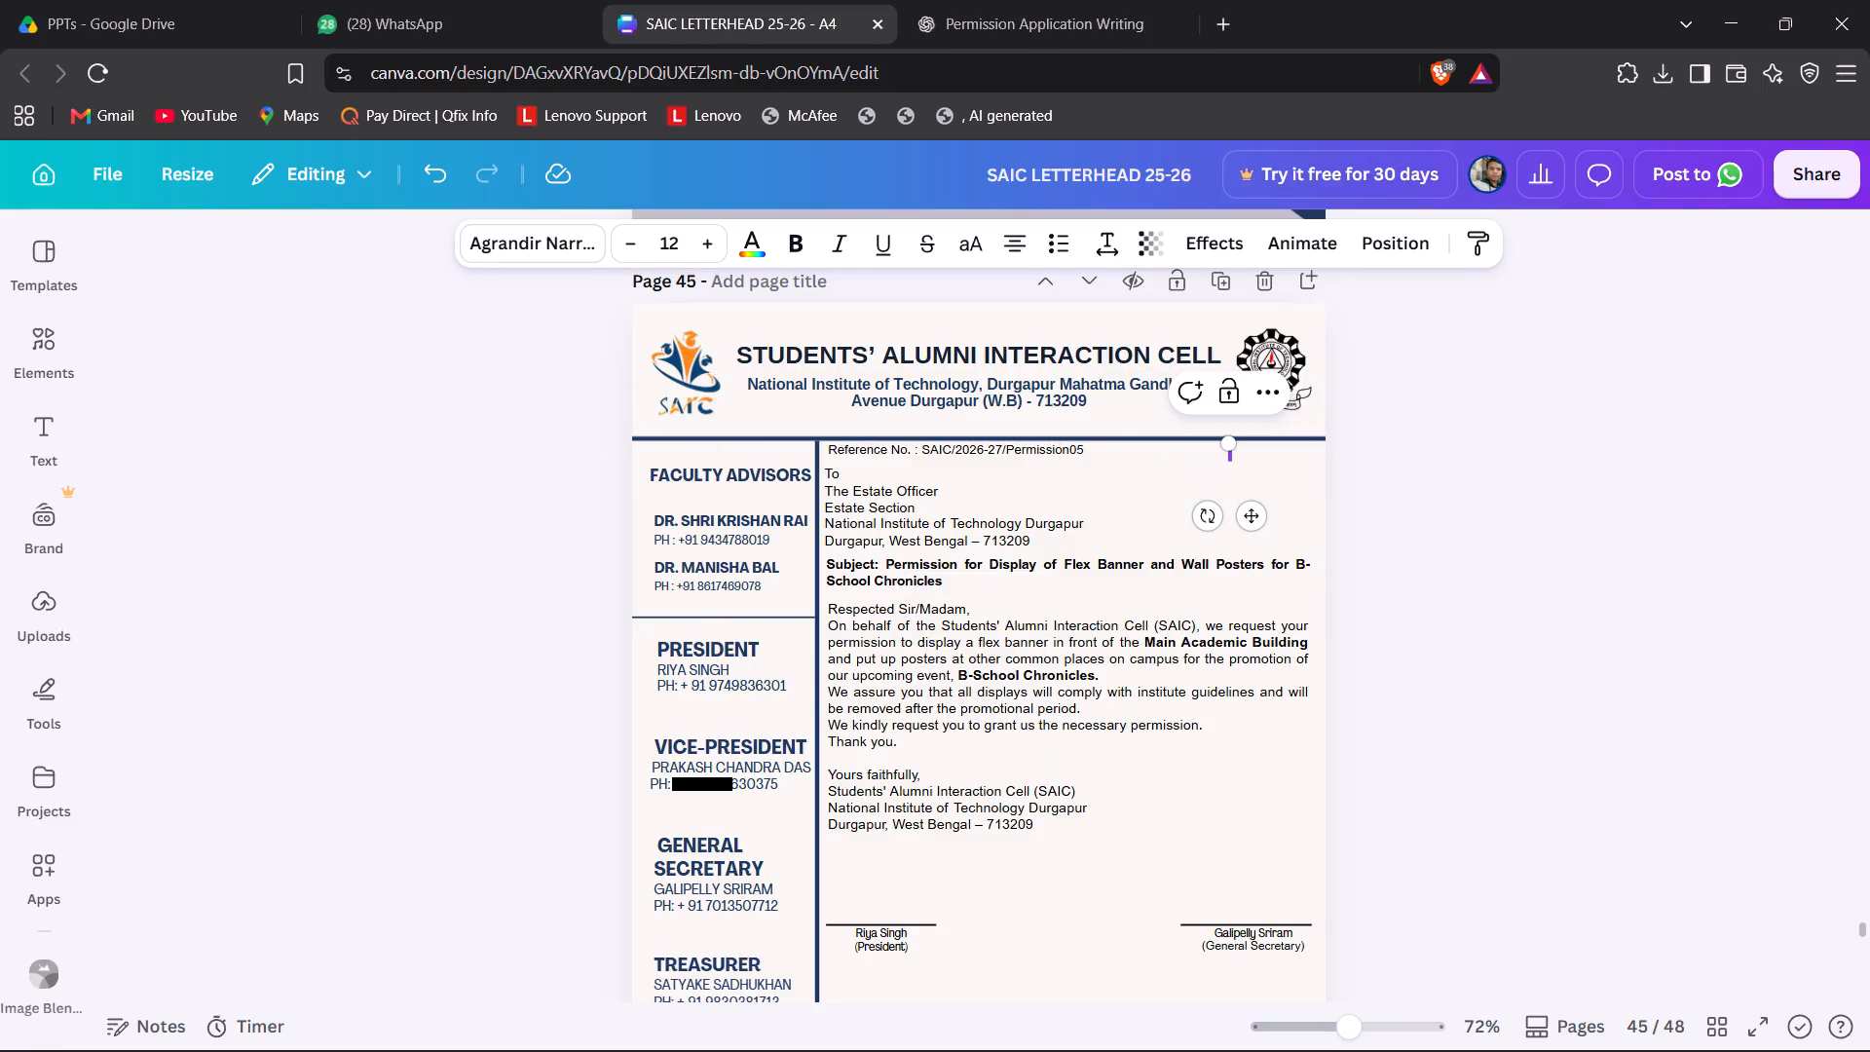
pyautogui.write('Da')
pyautogui.write('te')
pyautogui.press('Return')
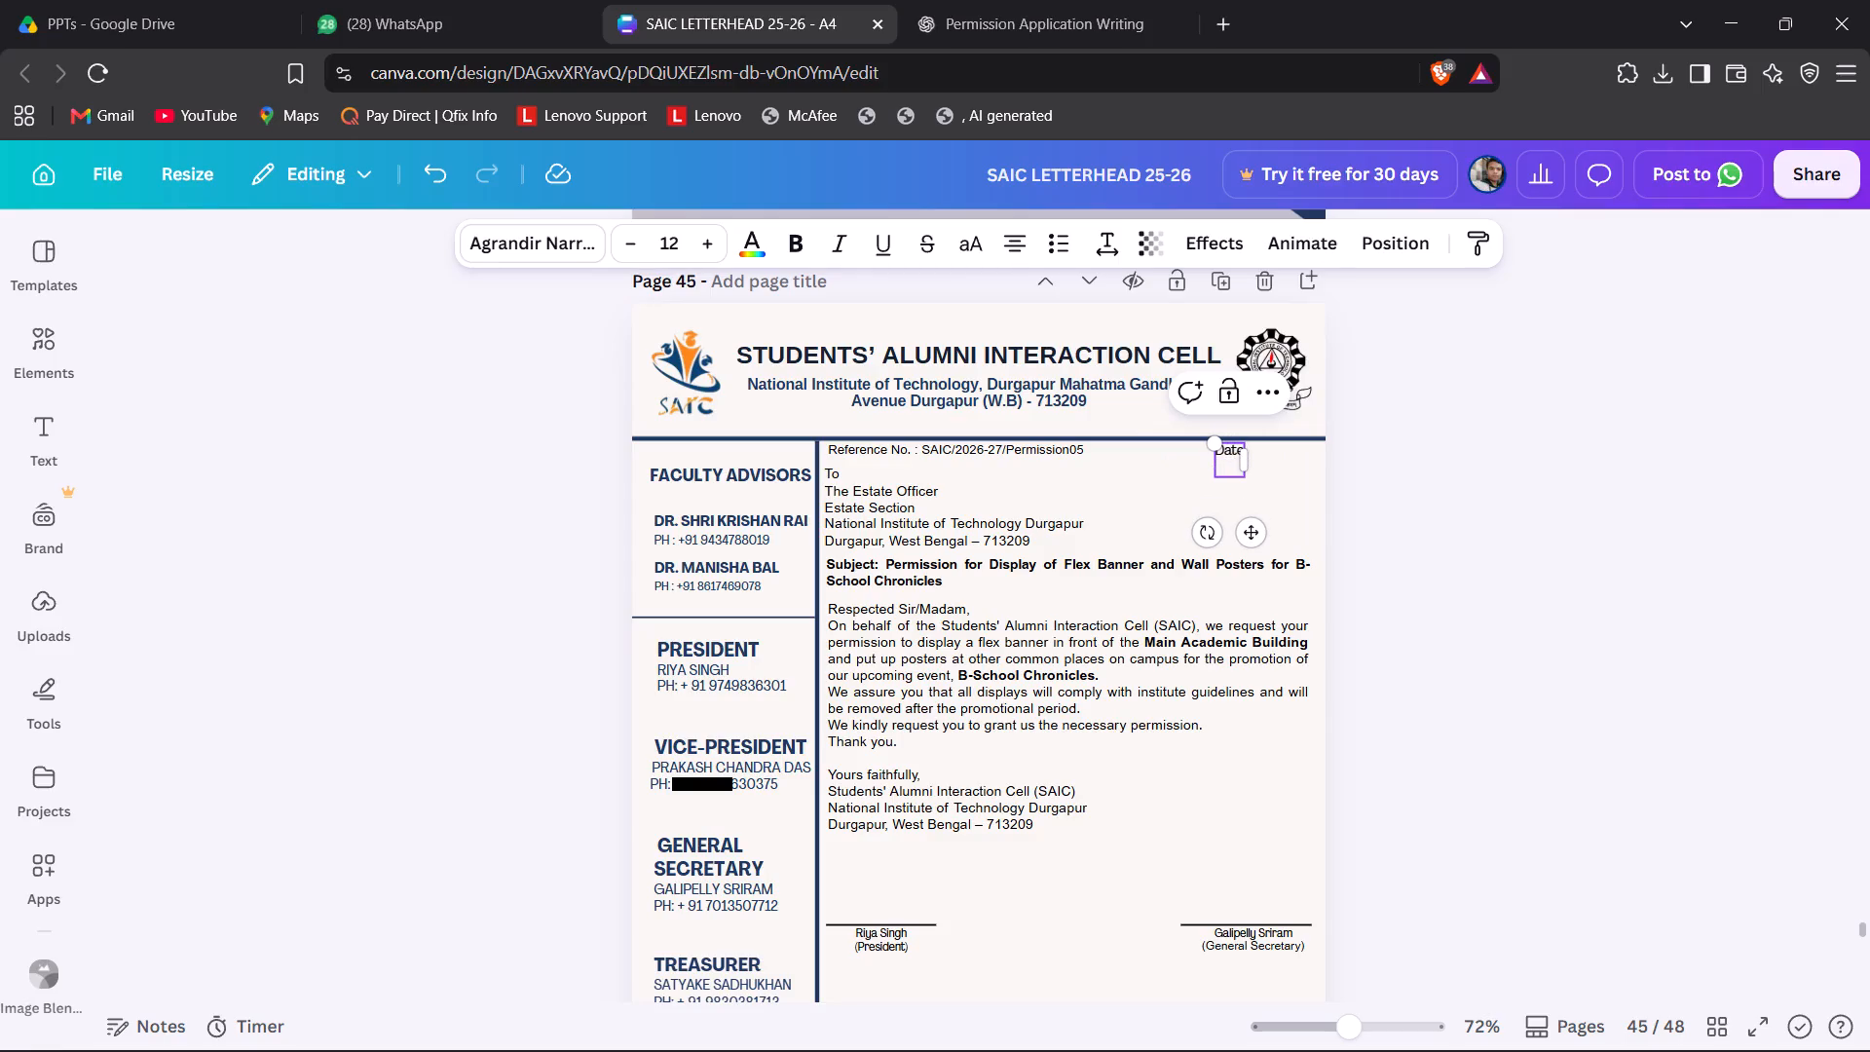
pyautogui.press('BackSpace')
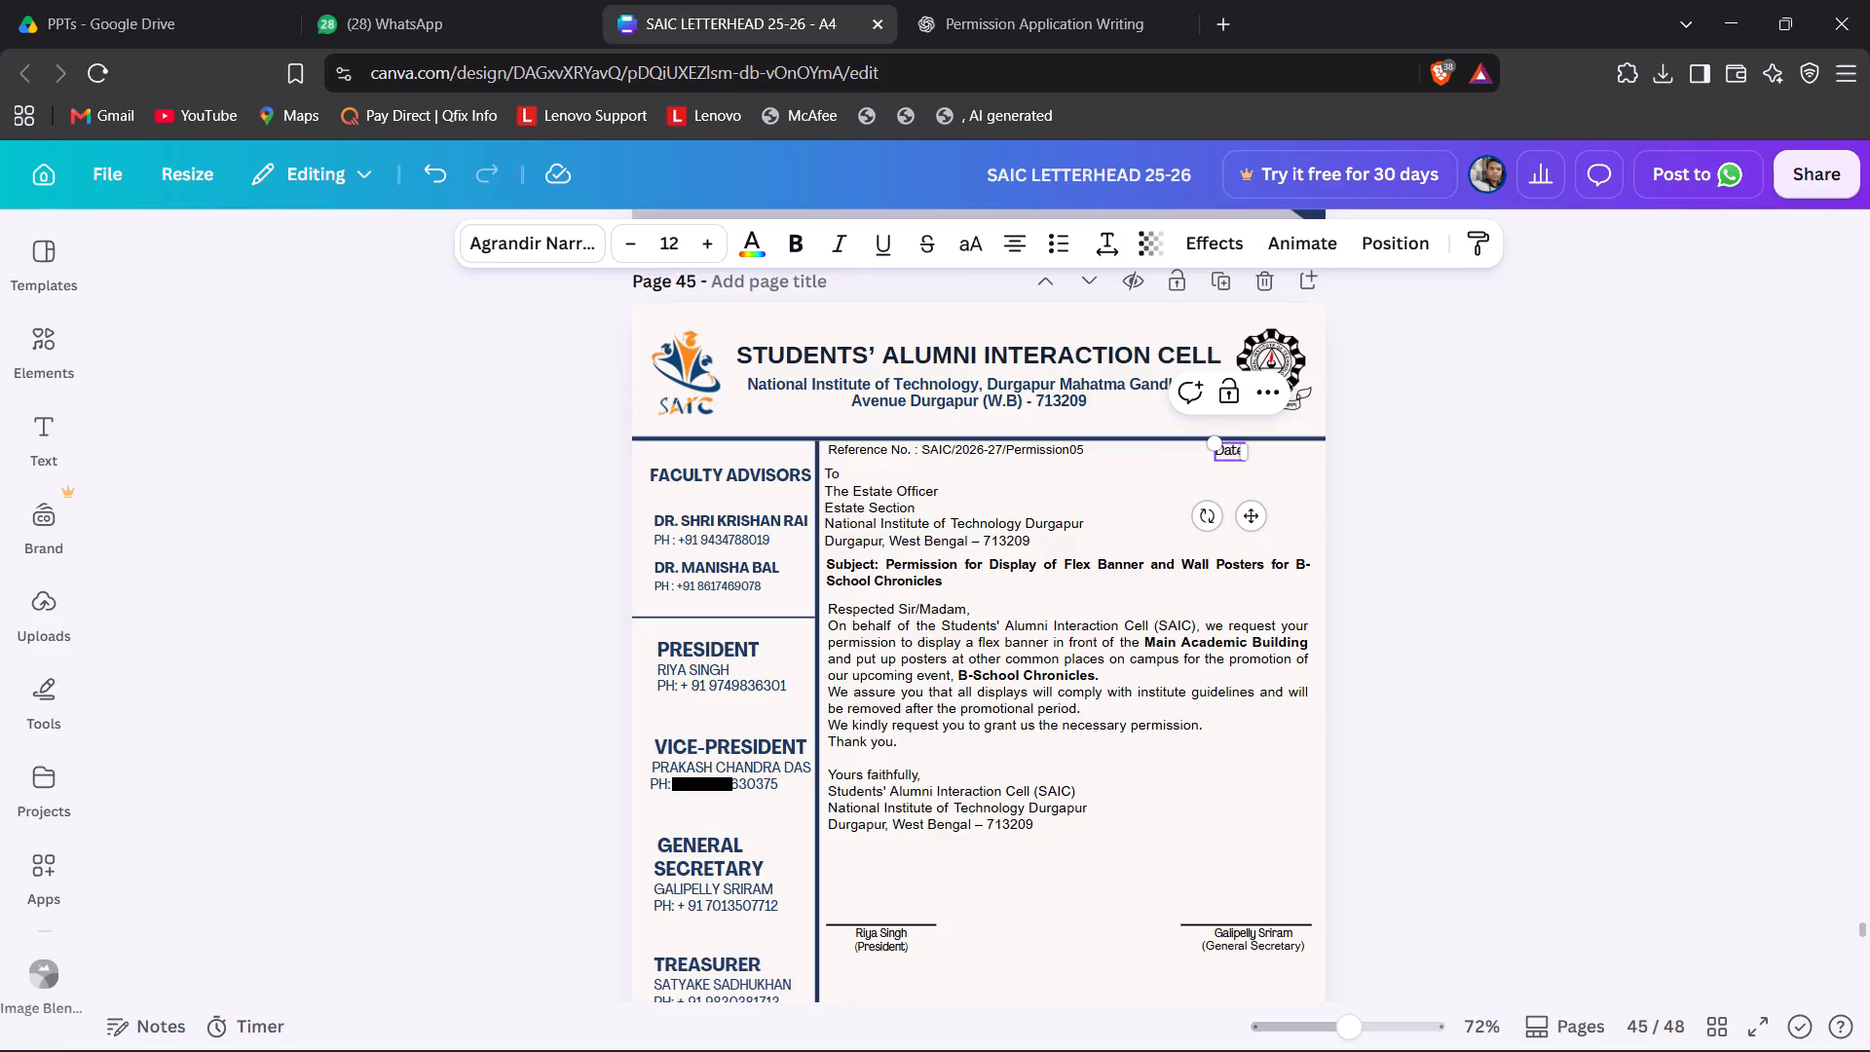
pyautogui.hotkey('shift', ':')
pyautogui.press('space')
pyautogui.click(1432, 425)
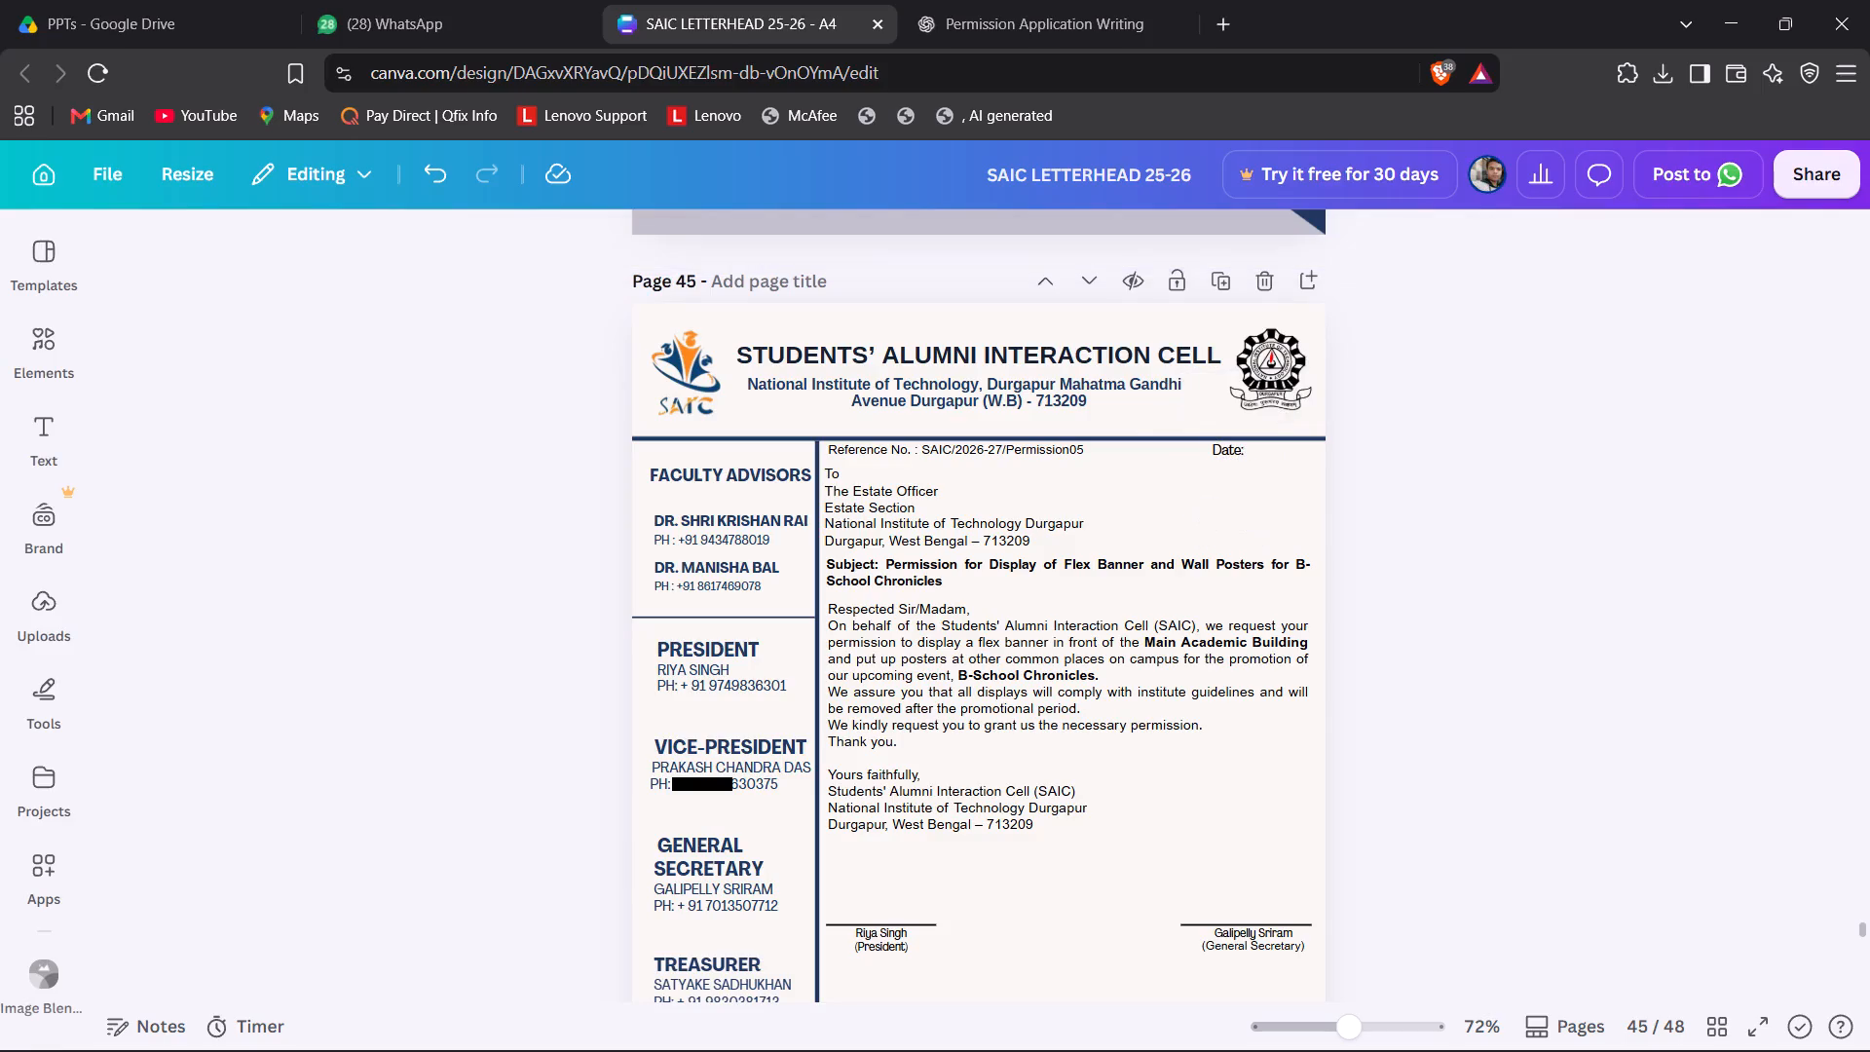
# Set the font of the Date text to Arial MT Pro, matching the reference number.
pyautogui.click(1245, 458)
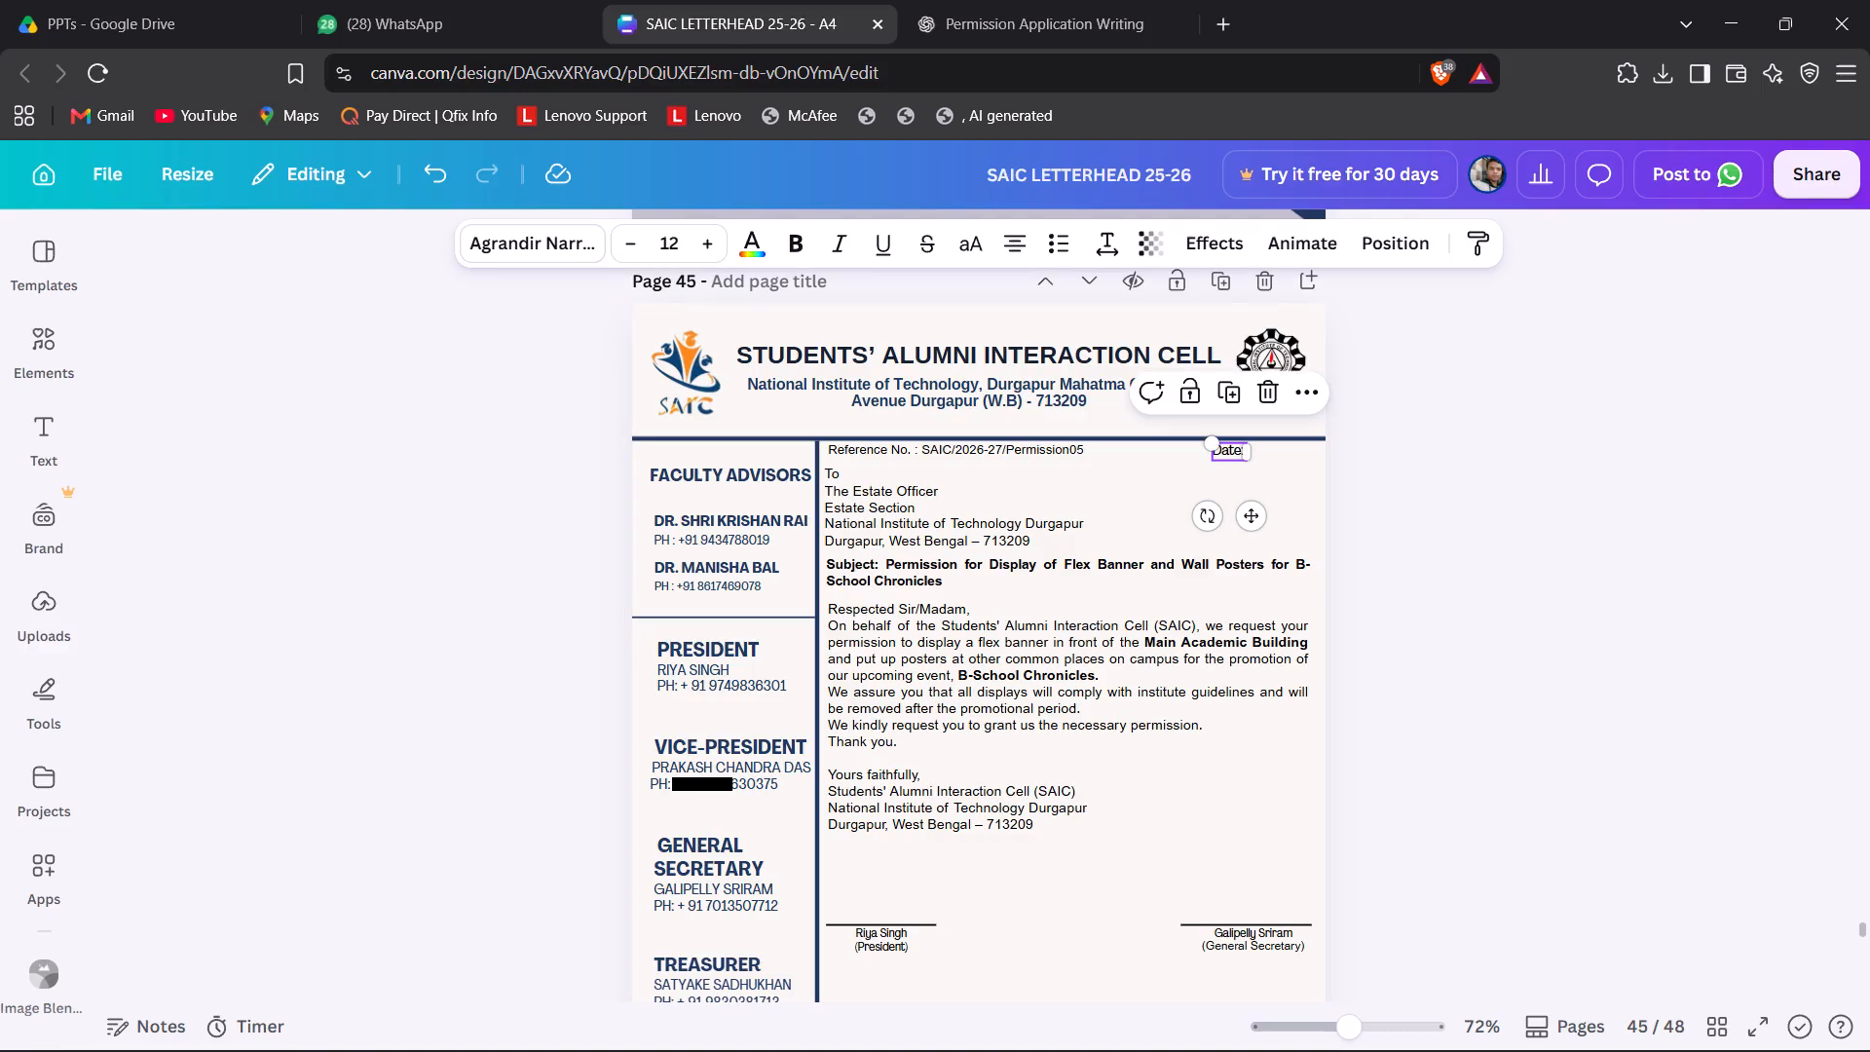
pyautogui.click(975, 454)
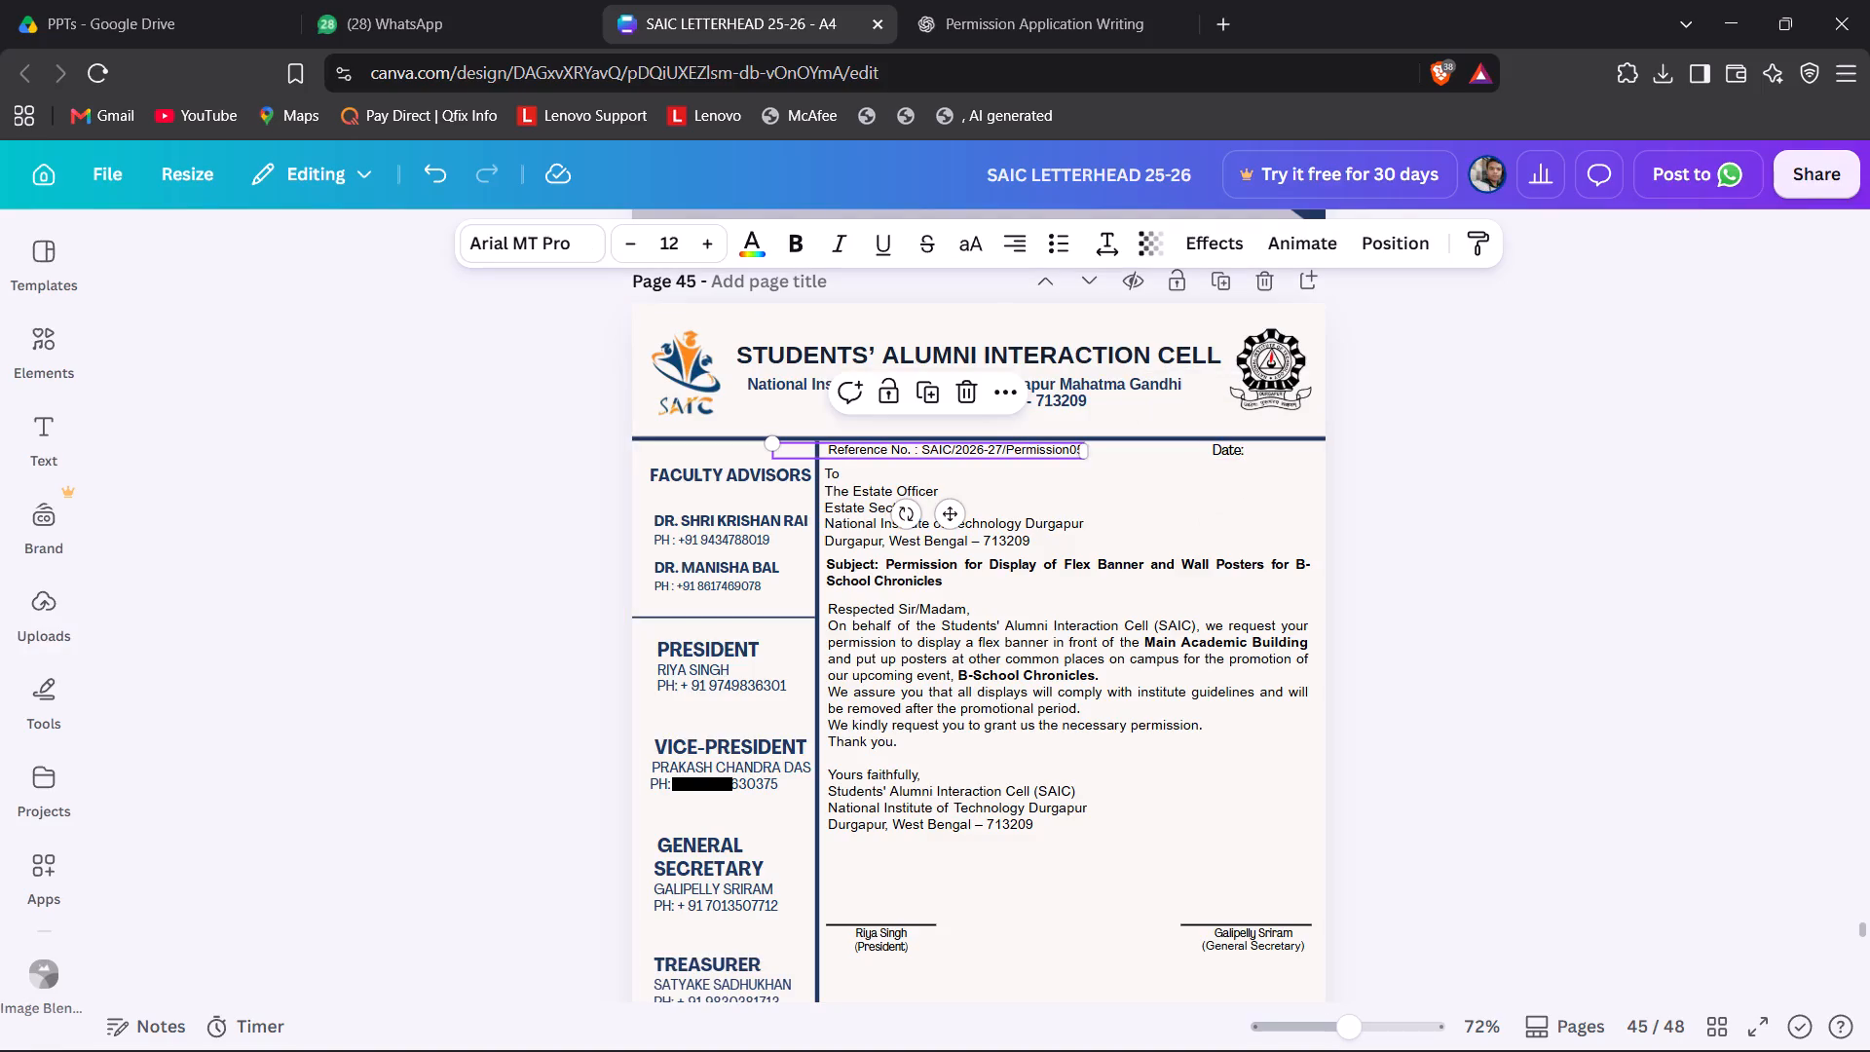
pyautogui.click(1229, 449)
pyautogui.click(498, 248)
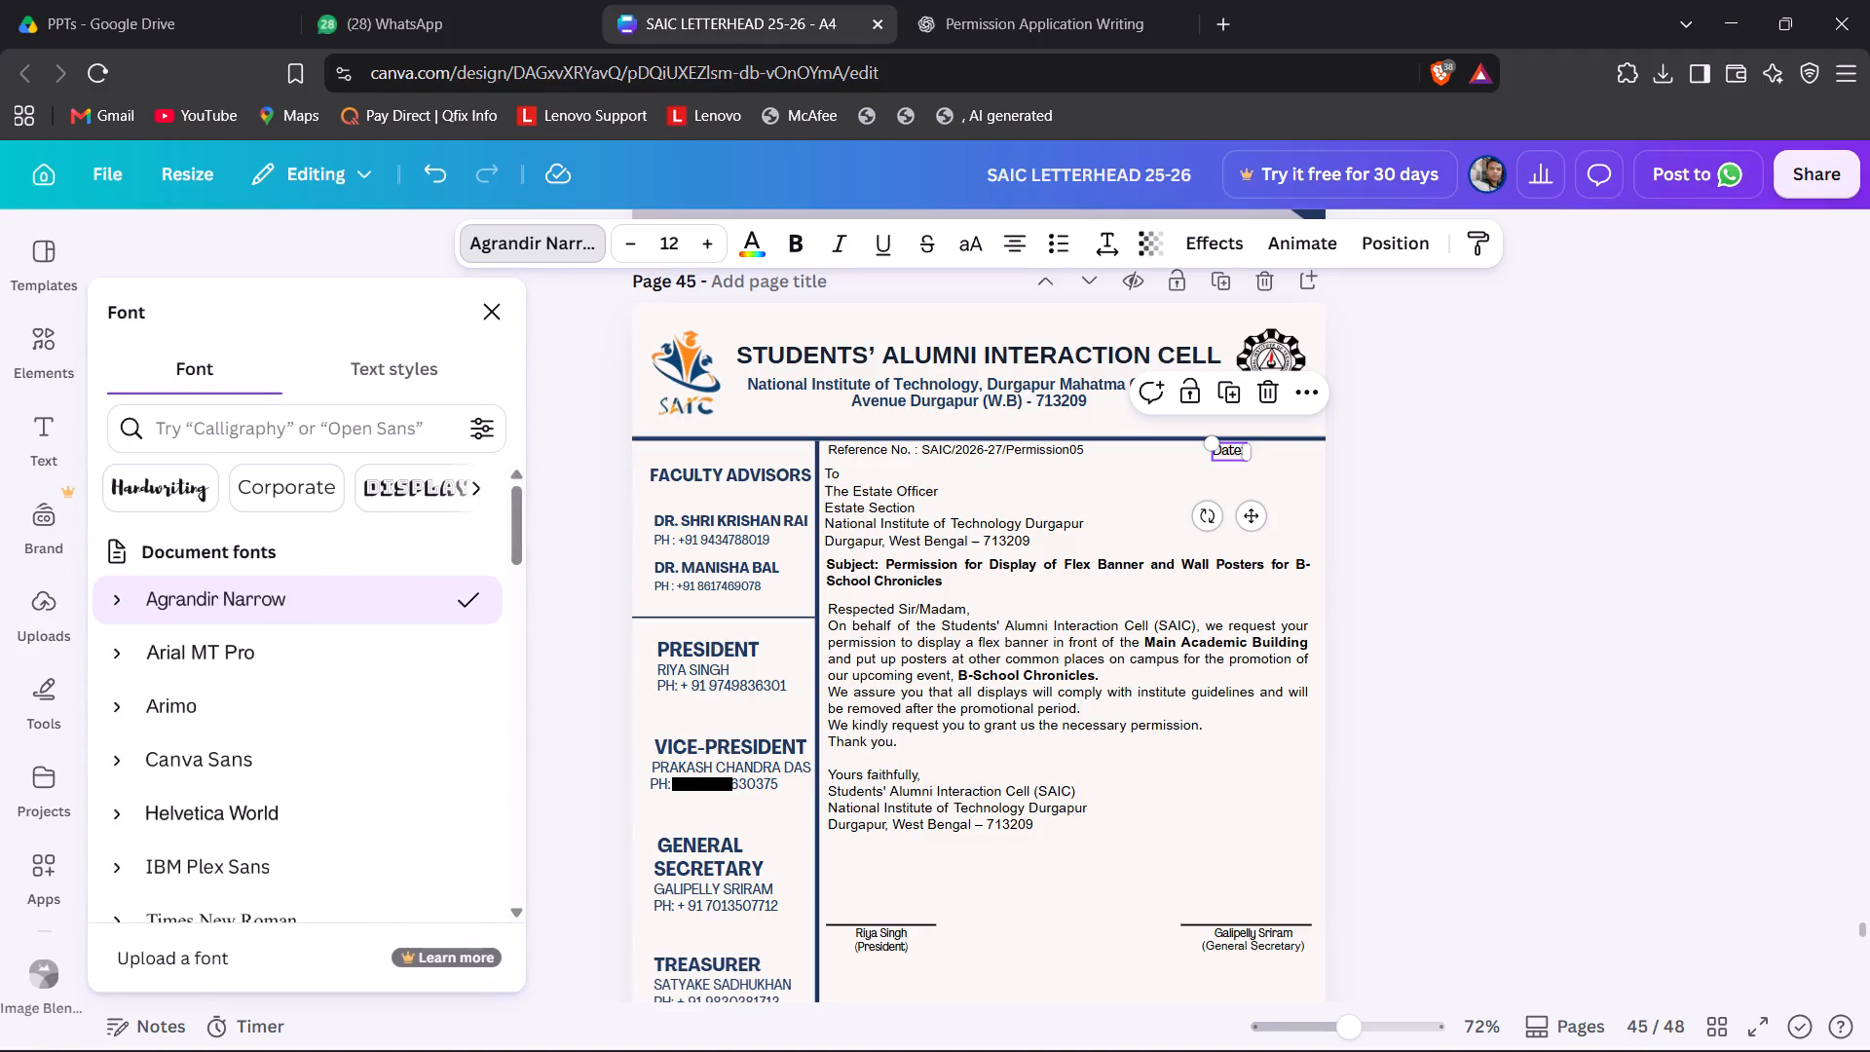
pyautogui.click(247, 662)
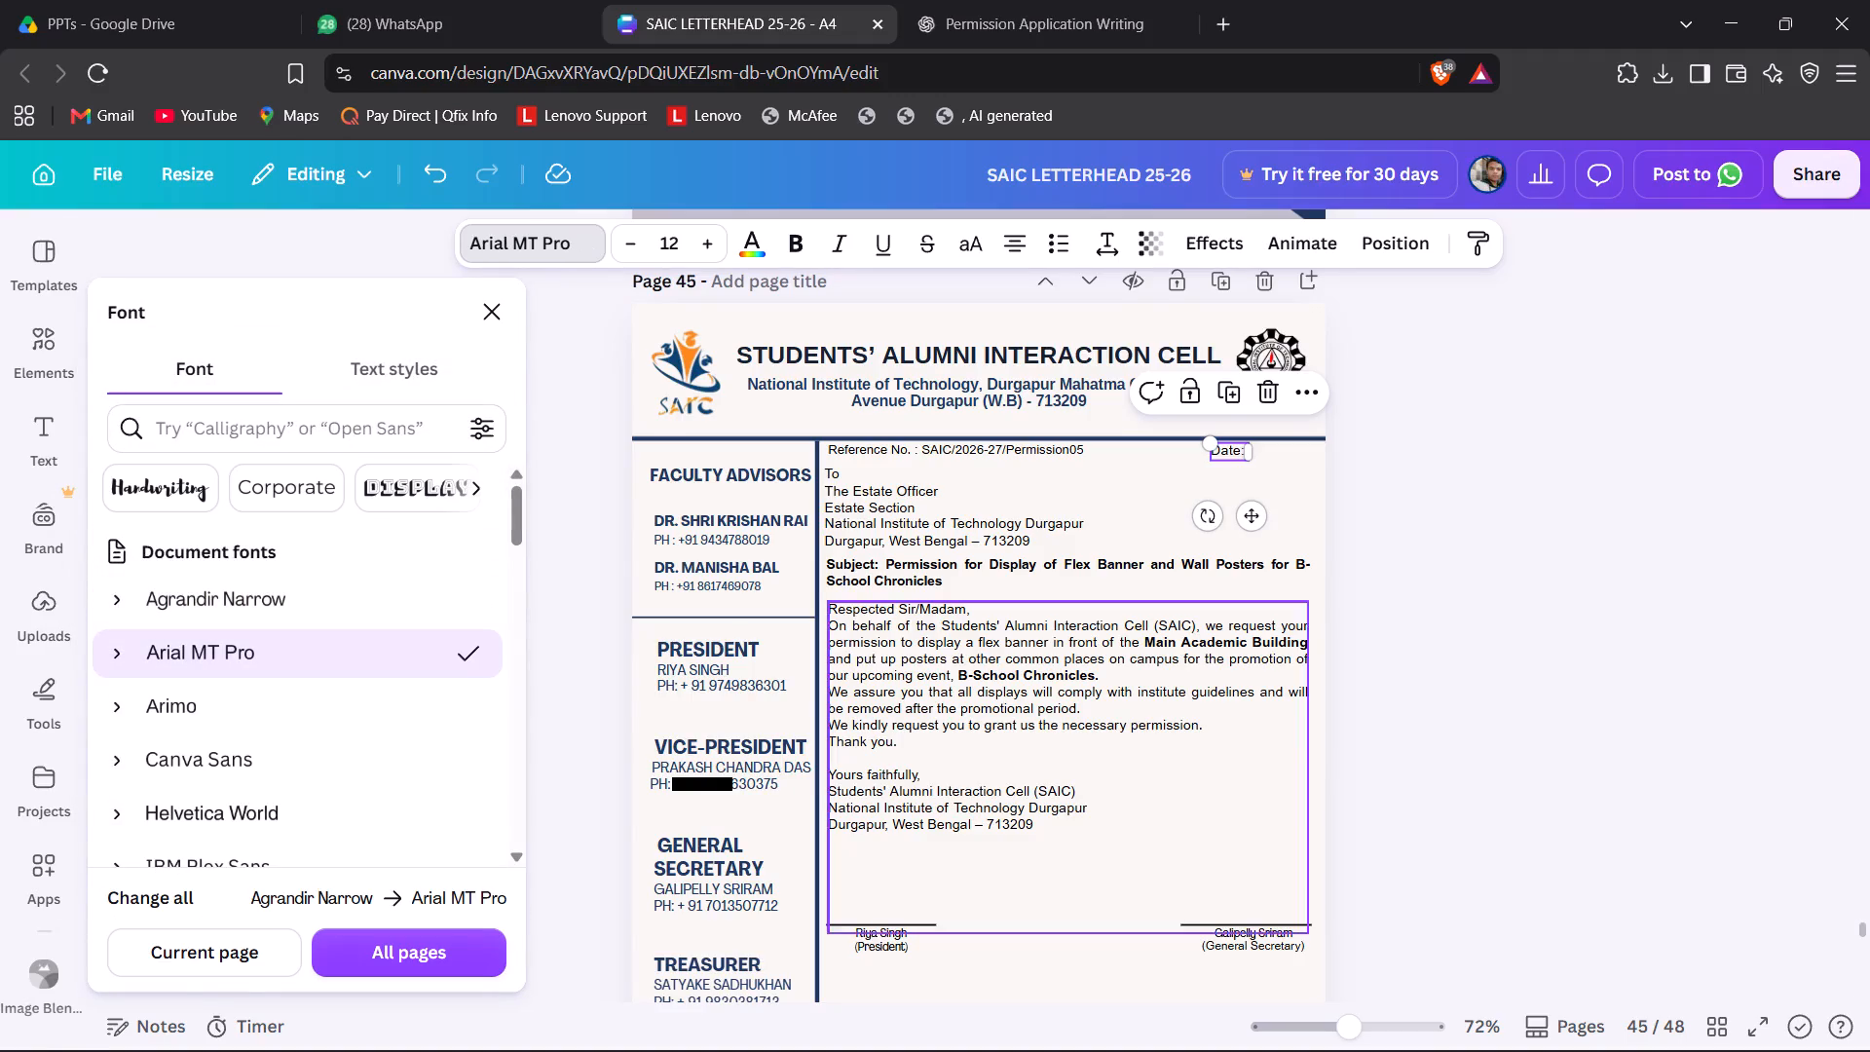
# Deselect the Date text box and download only page 45 of the letterhead as a PDF with the Digital preset.
pyautogui.click(1869, 624)
pyautogui.click(1781, 527)
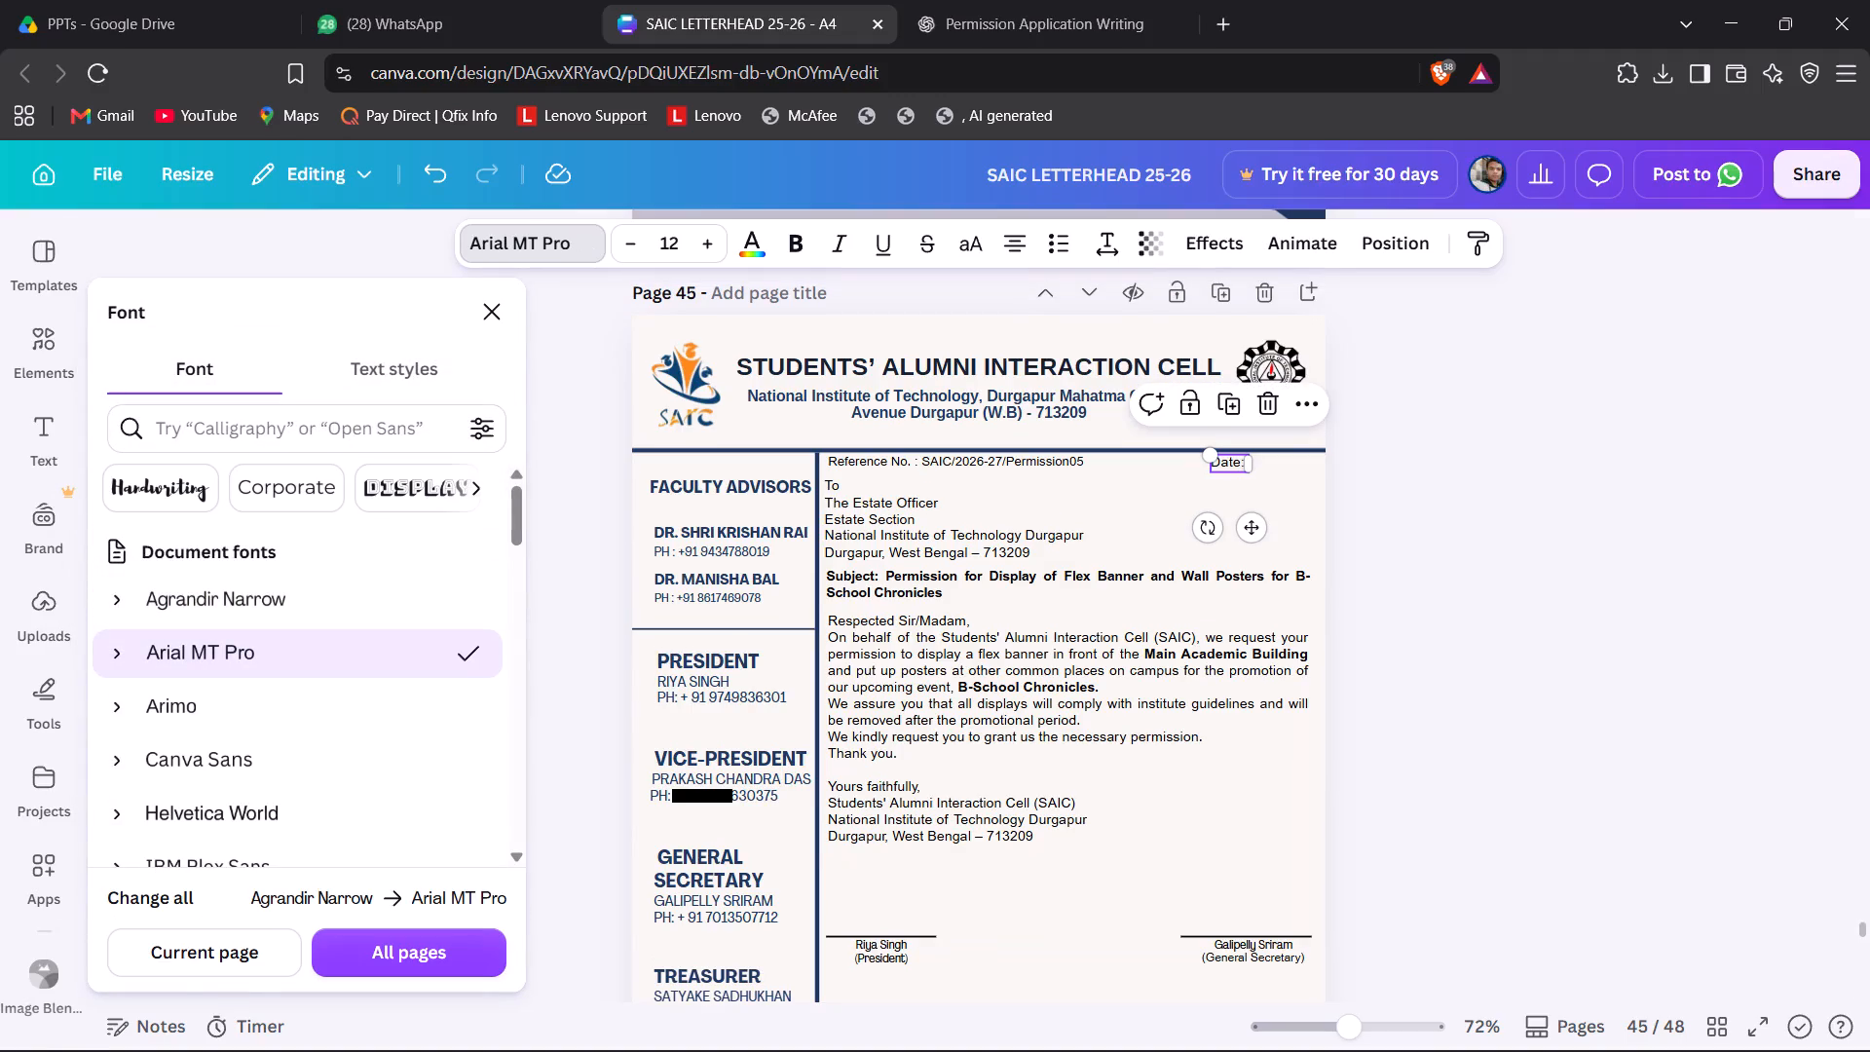
pyautogui.click(1627, 501)
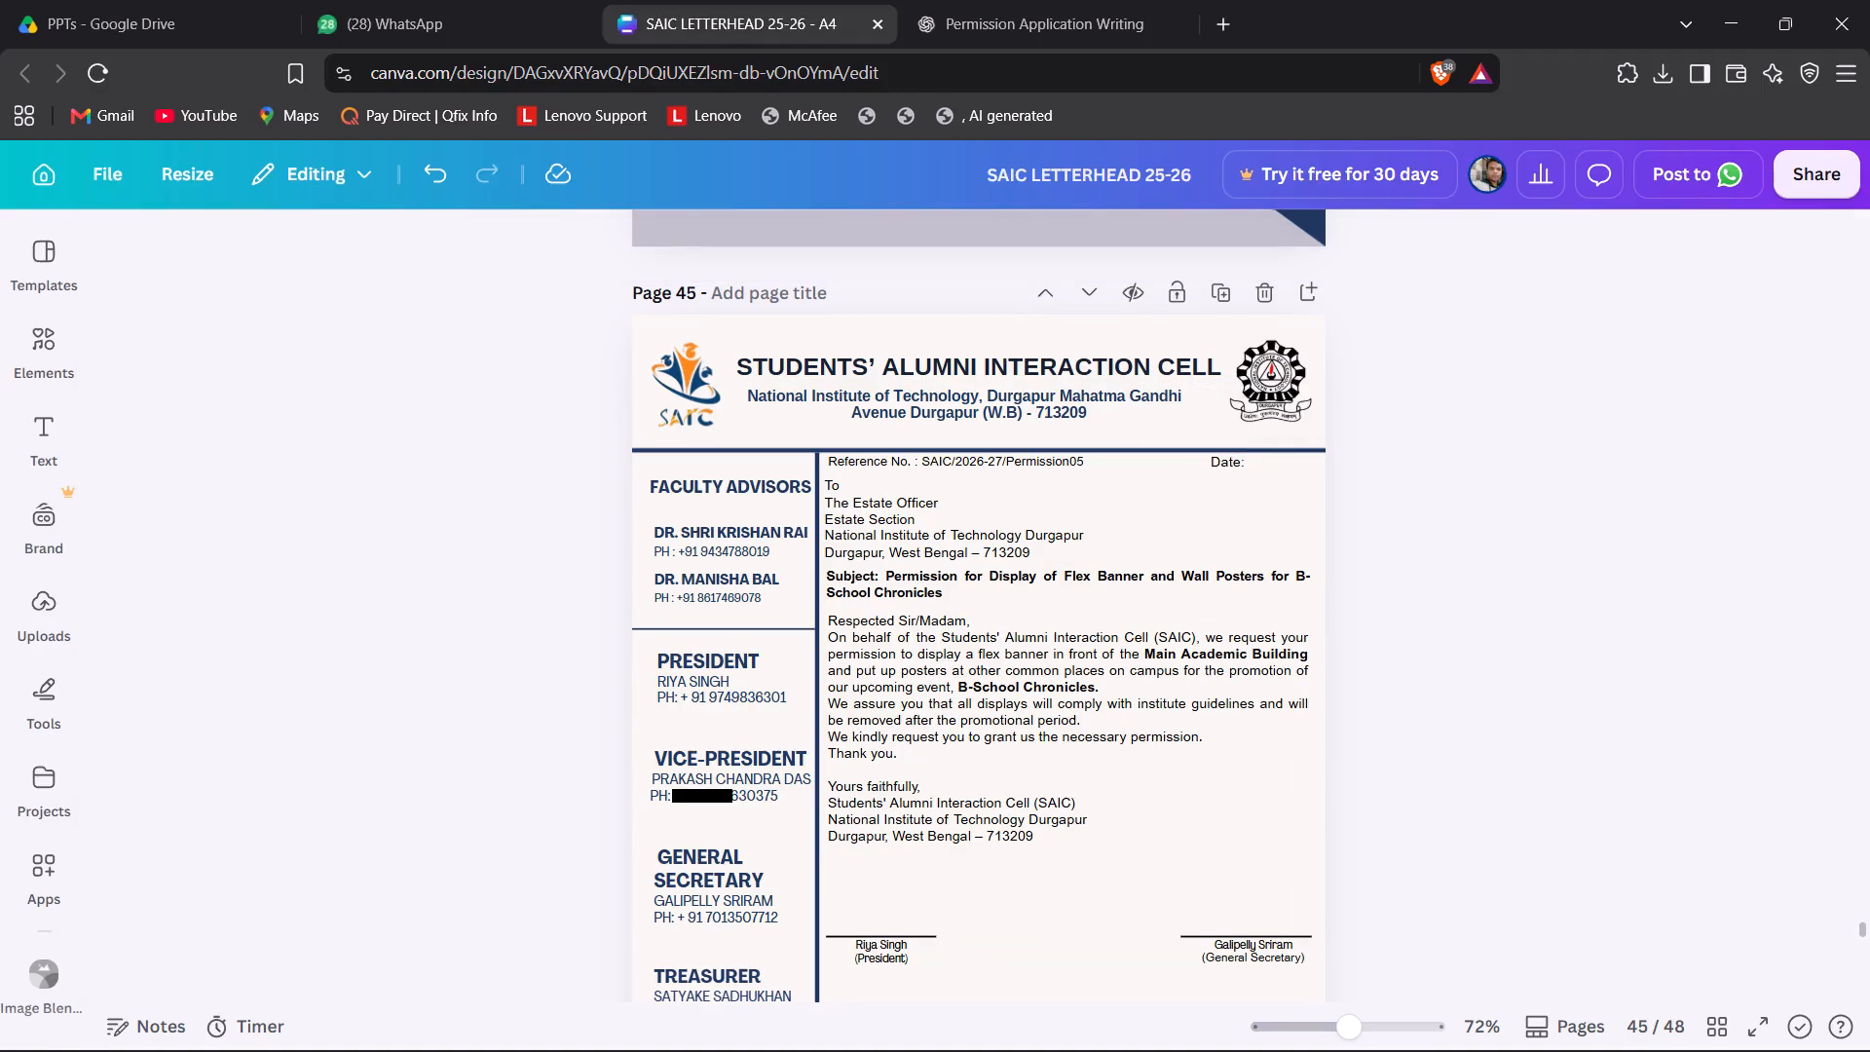
pyautogui.click(1817, 164)
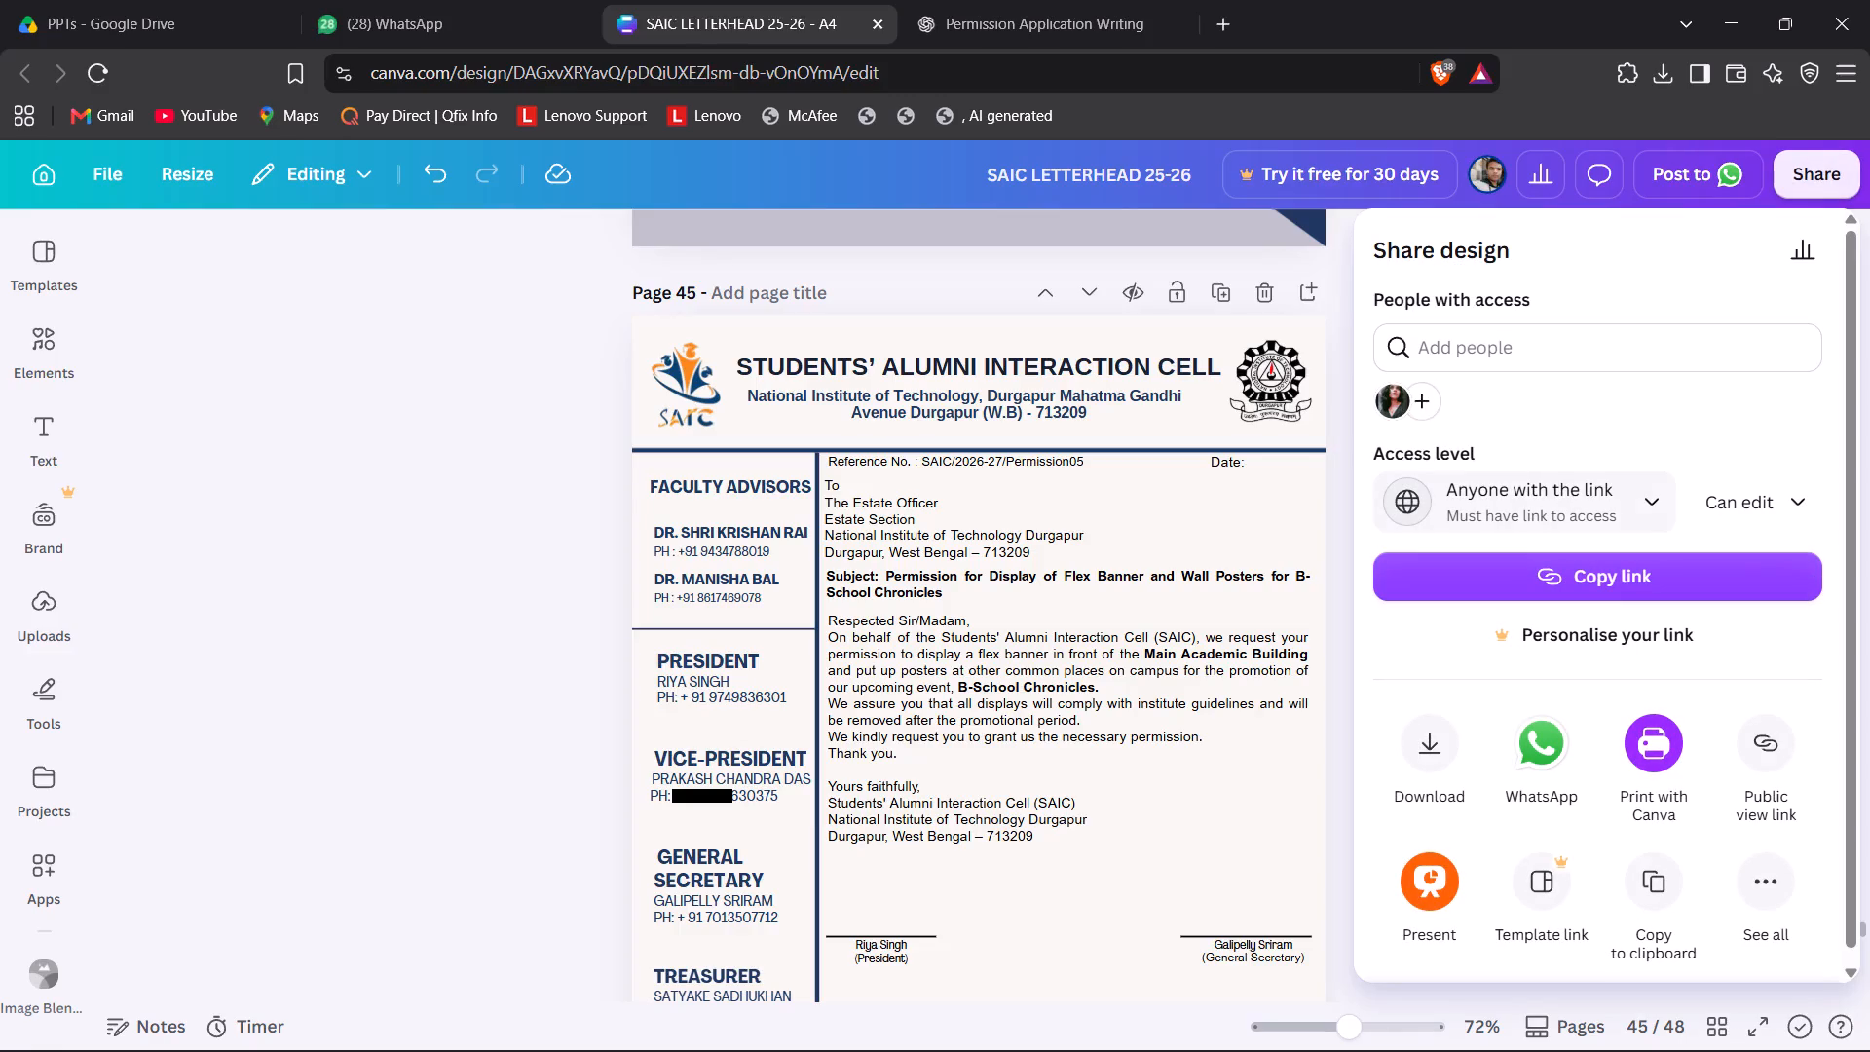
pyautogui.click(1429, 776)
pyautogui.click(1473, 339)
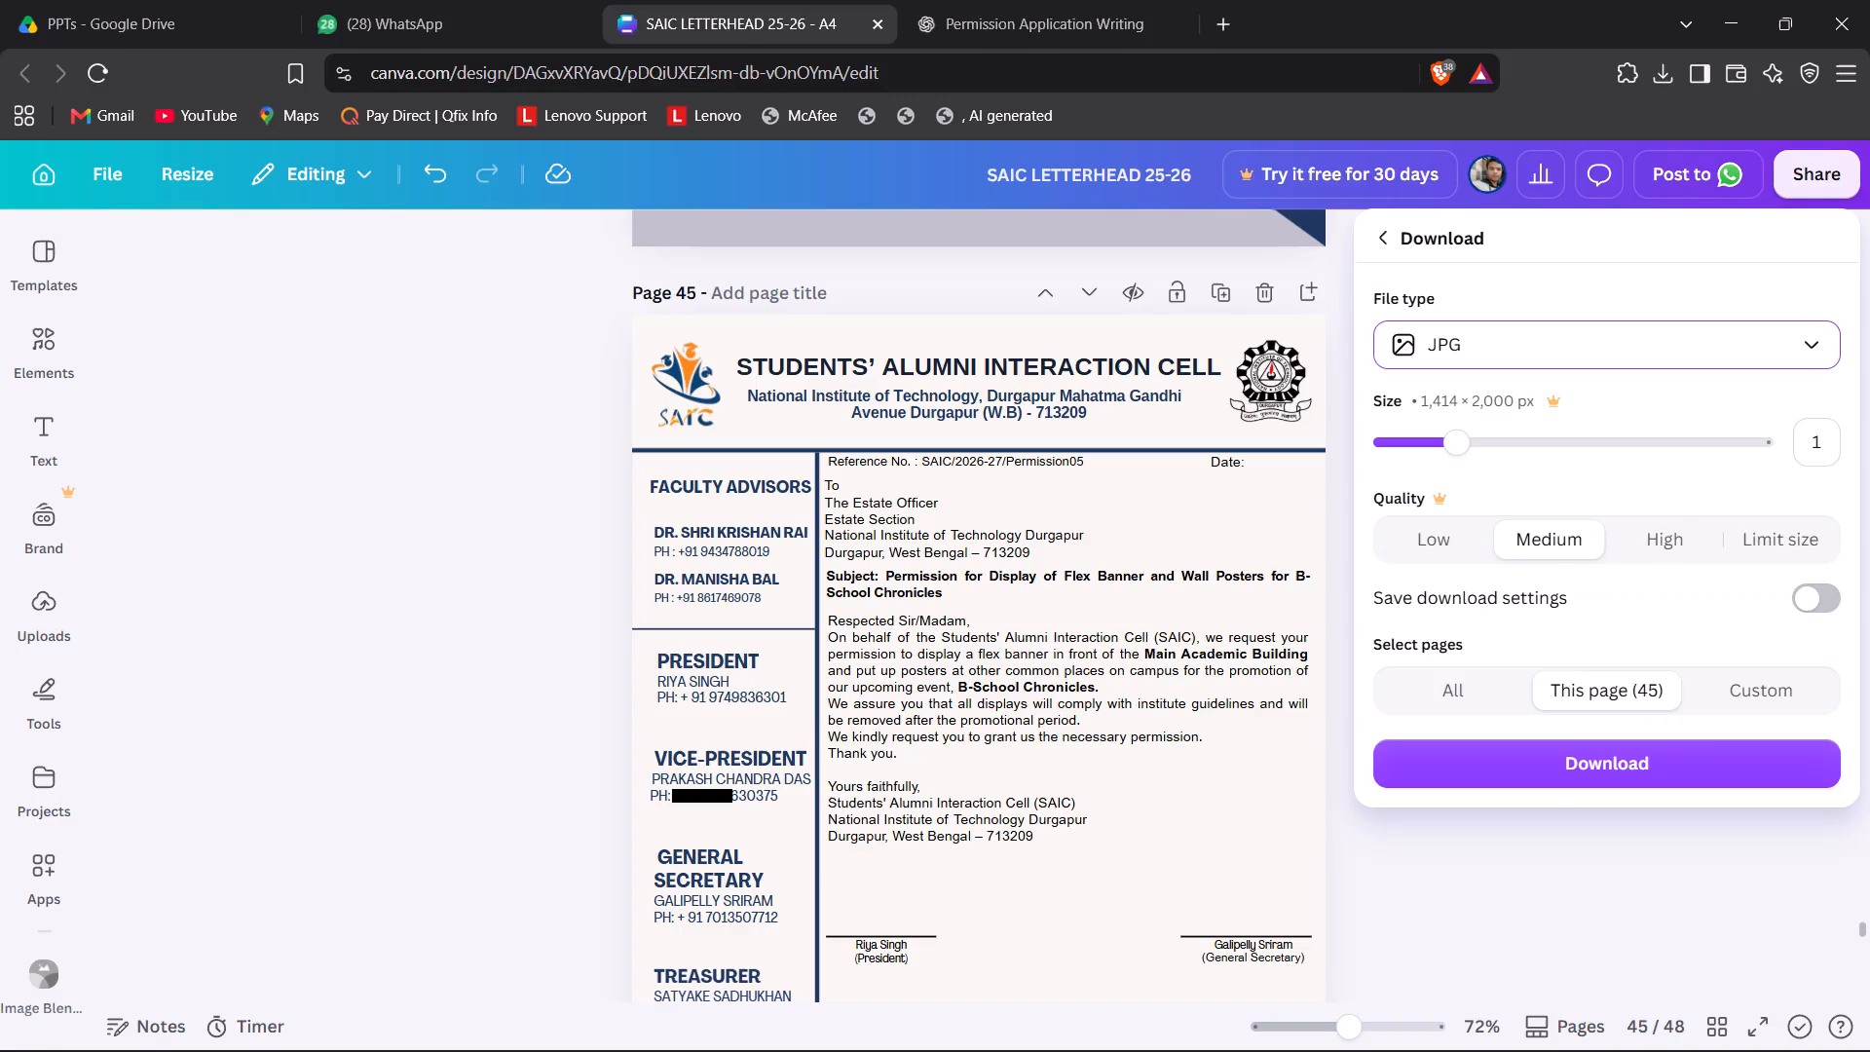
pyautogui.click(1520, 572)
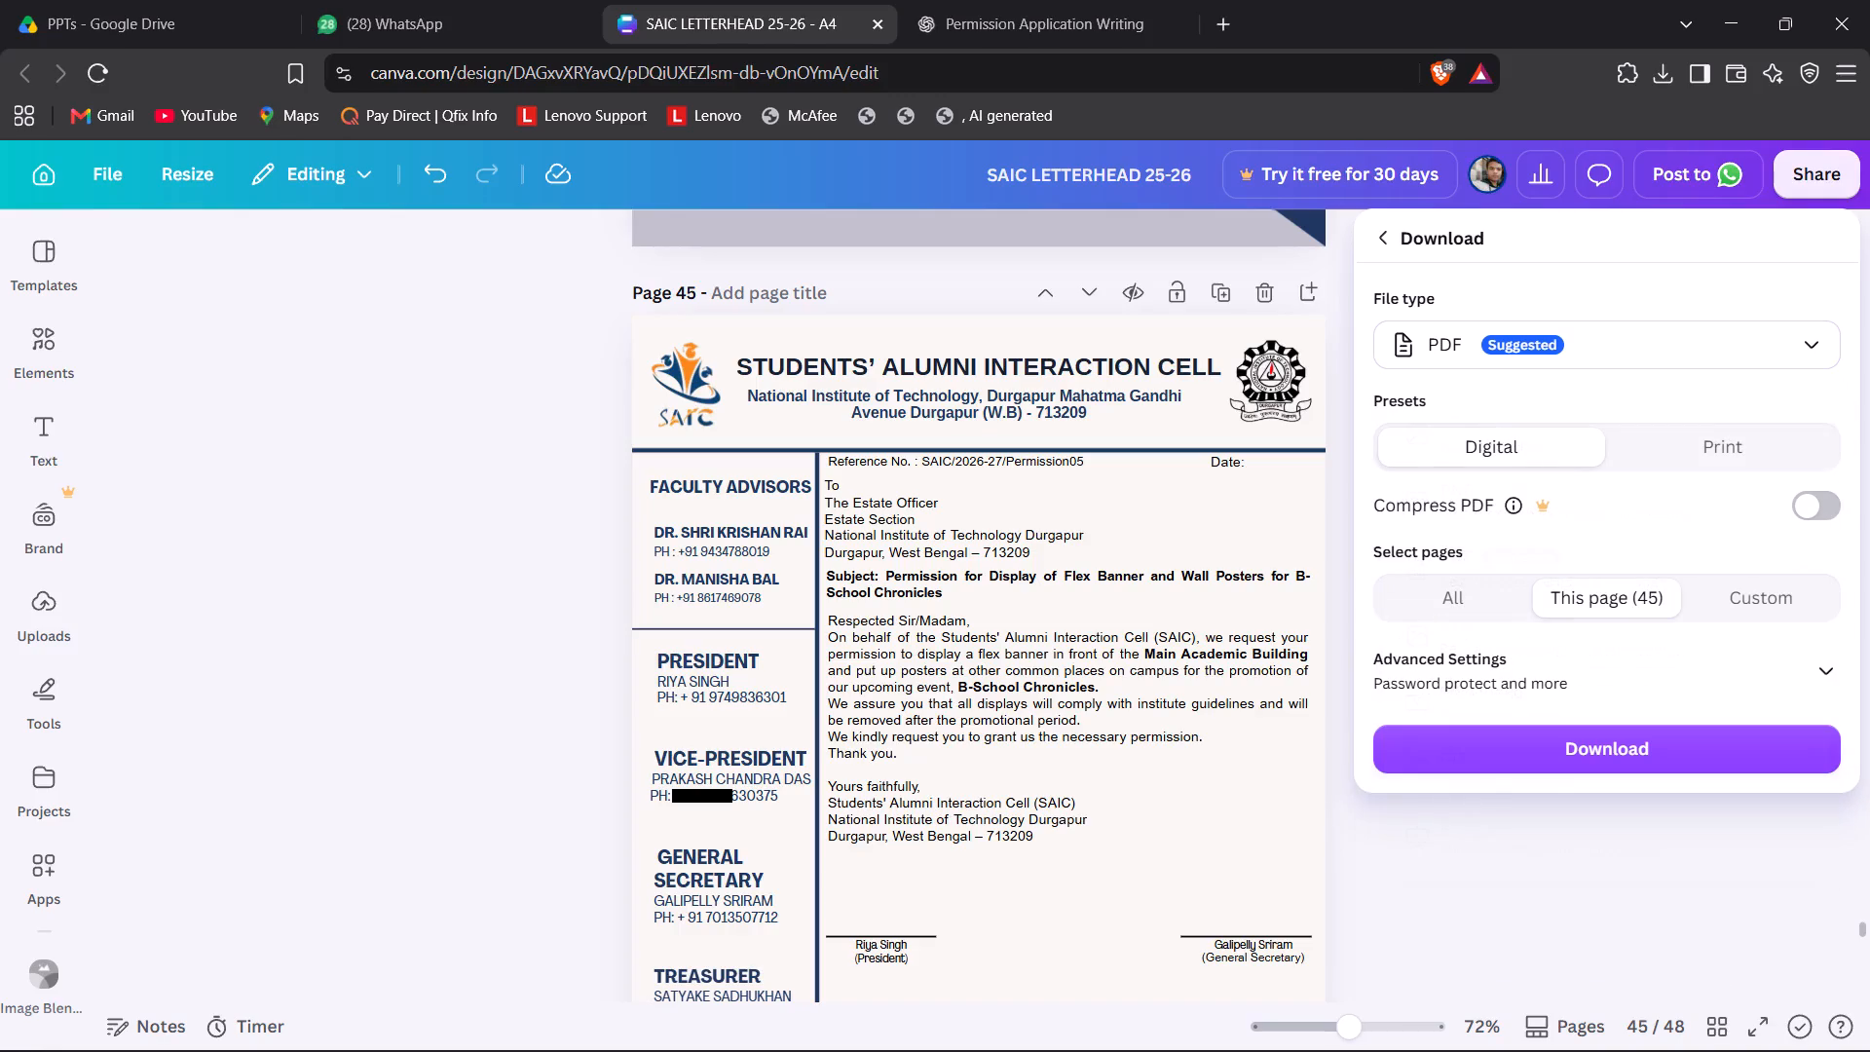
pyautogui.click(1671, 736)
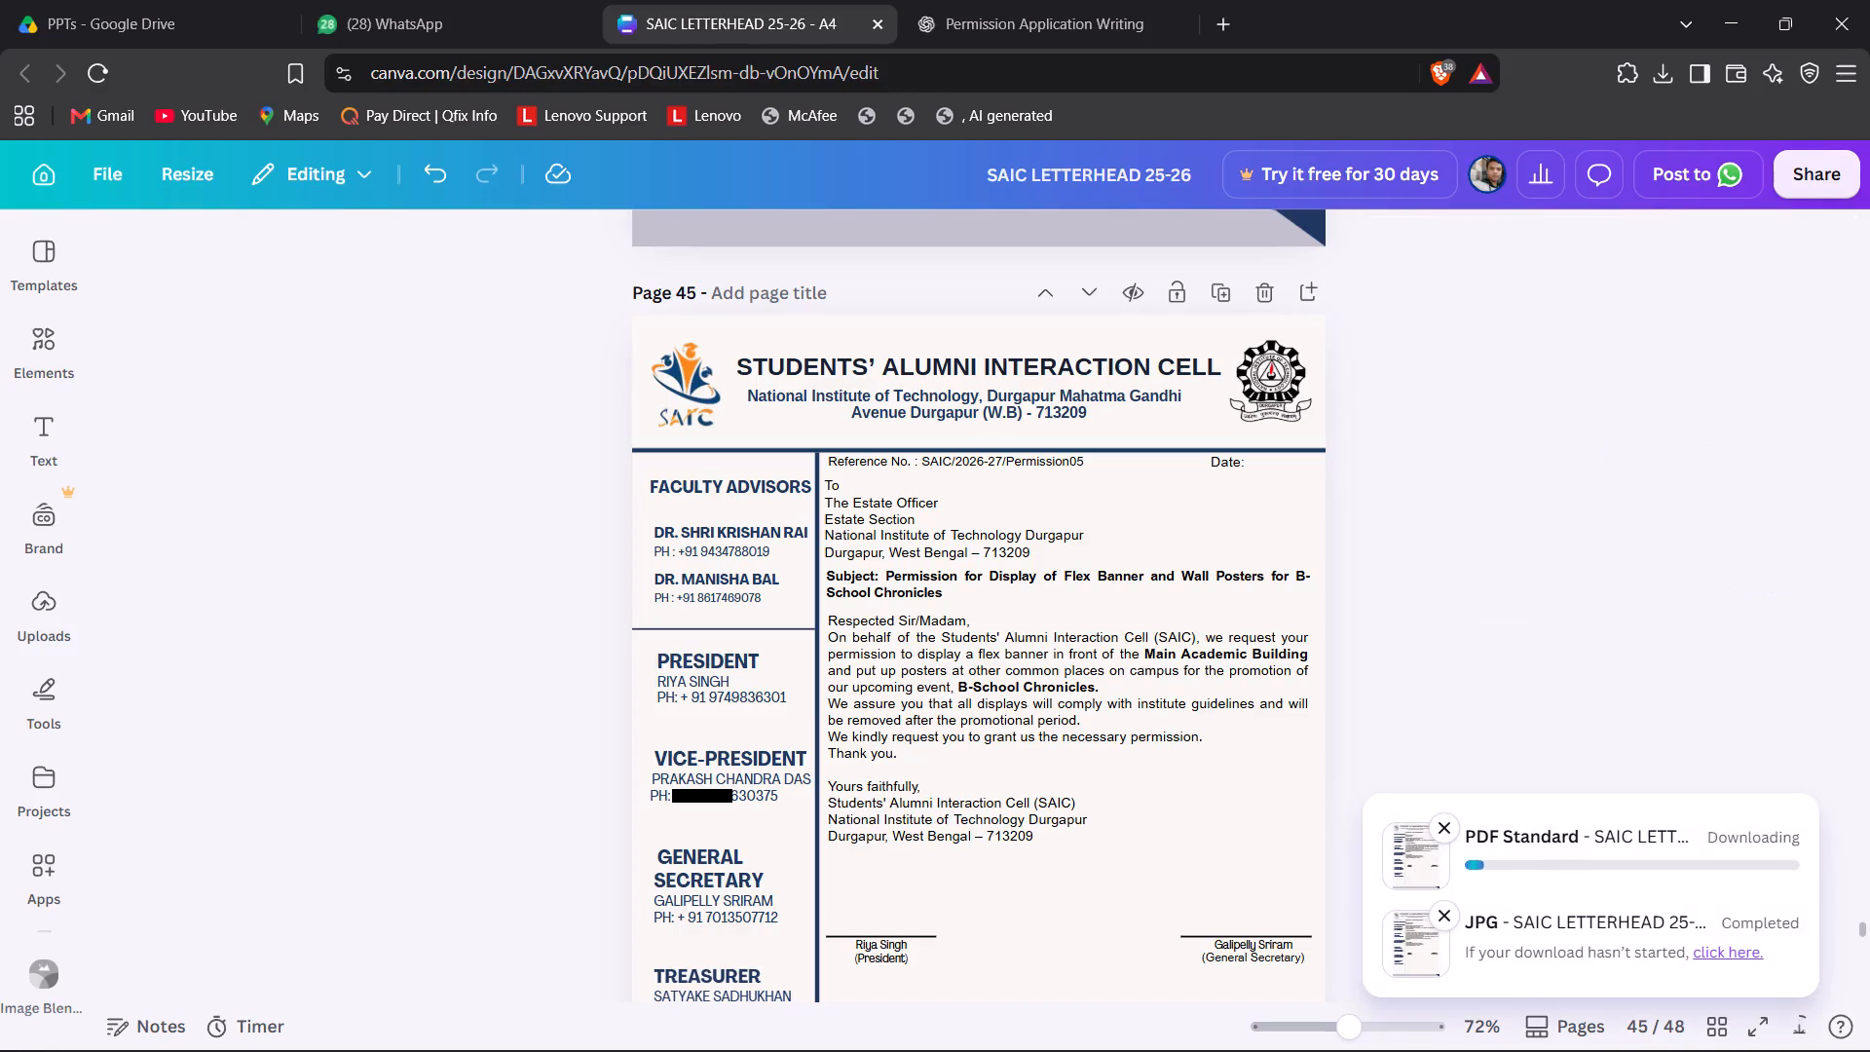
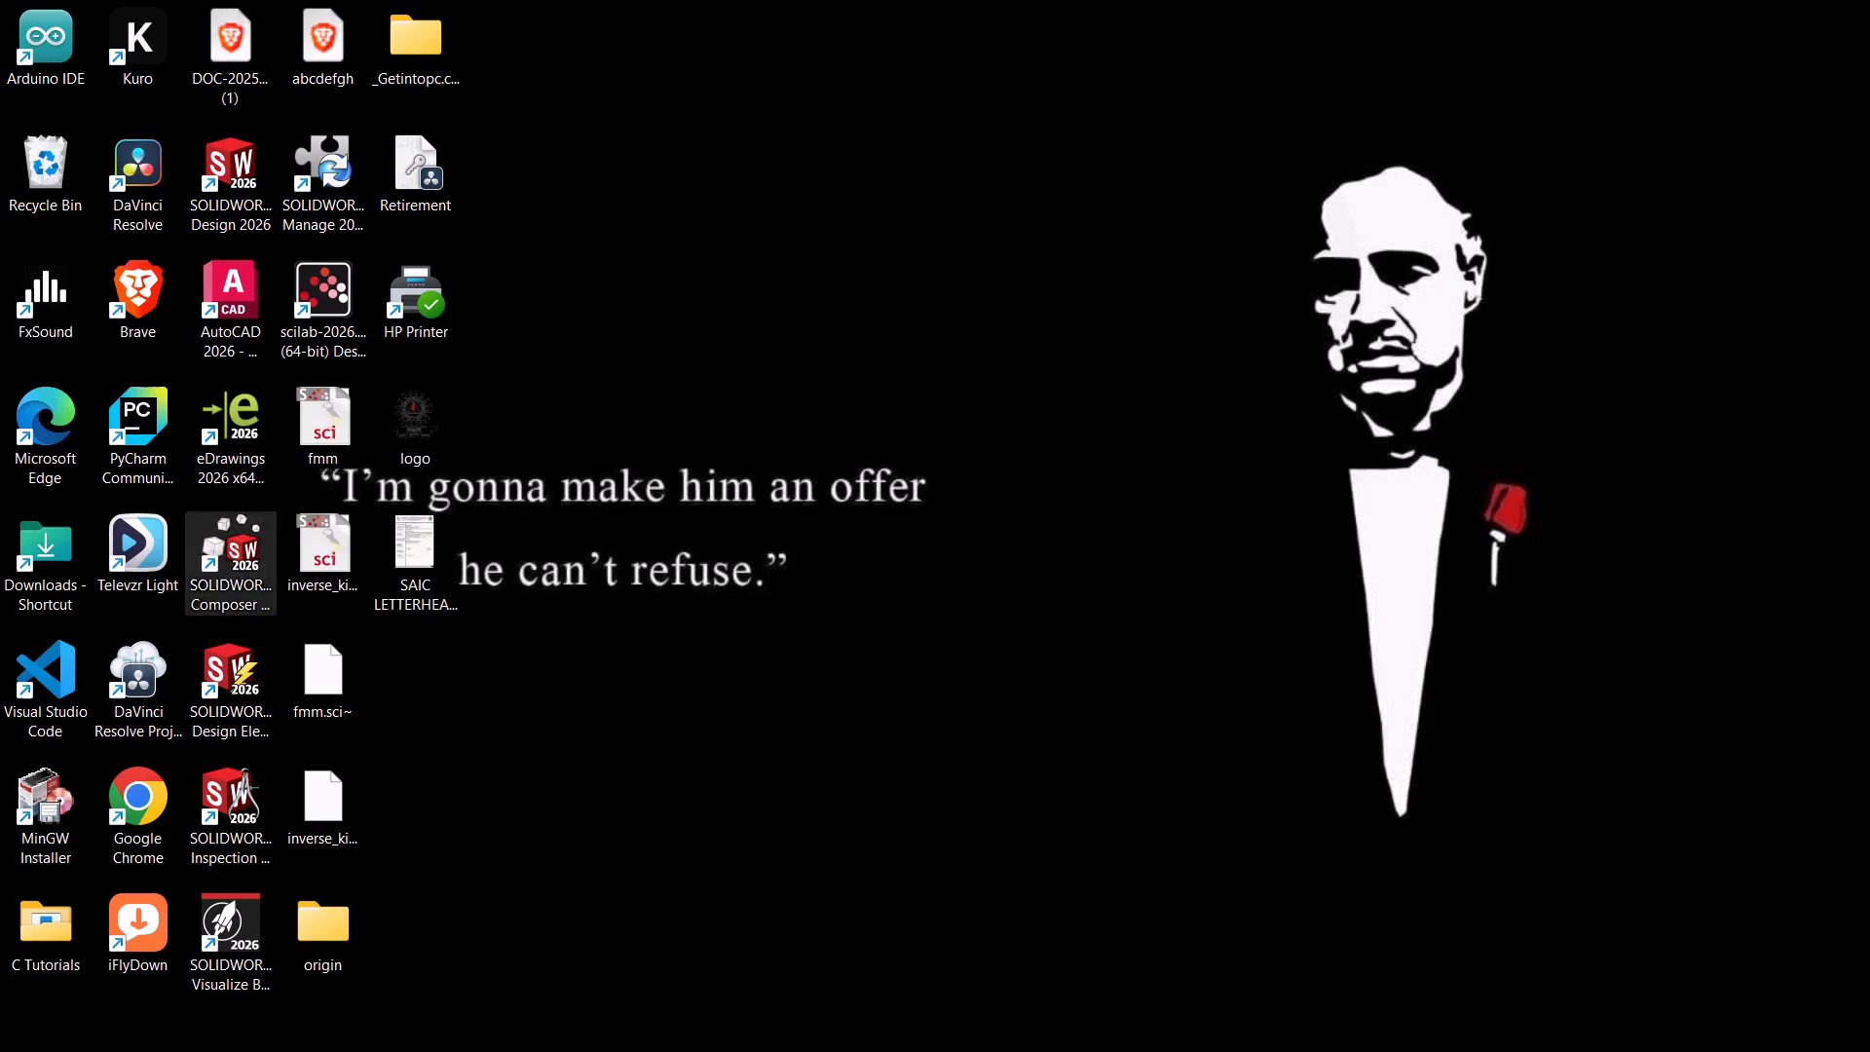
# Delete the remaining SAIC LETTERHEAD 25-26 image file from the desktop.
pyautogui.click(390, 530)
pyautogui.press('Delete')
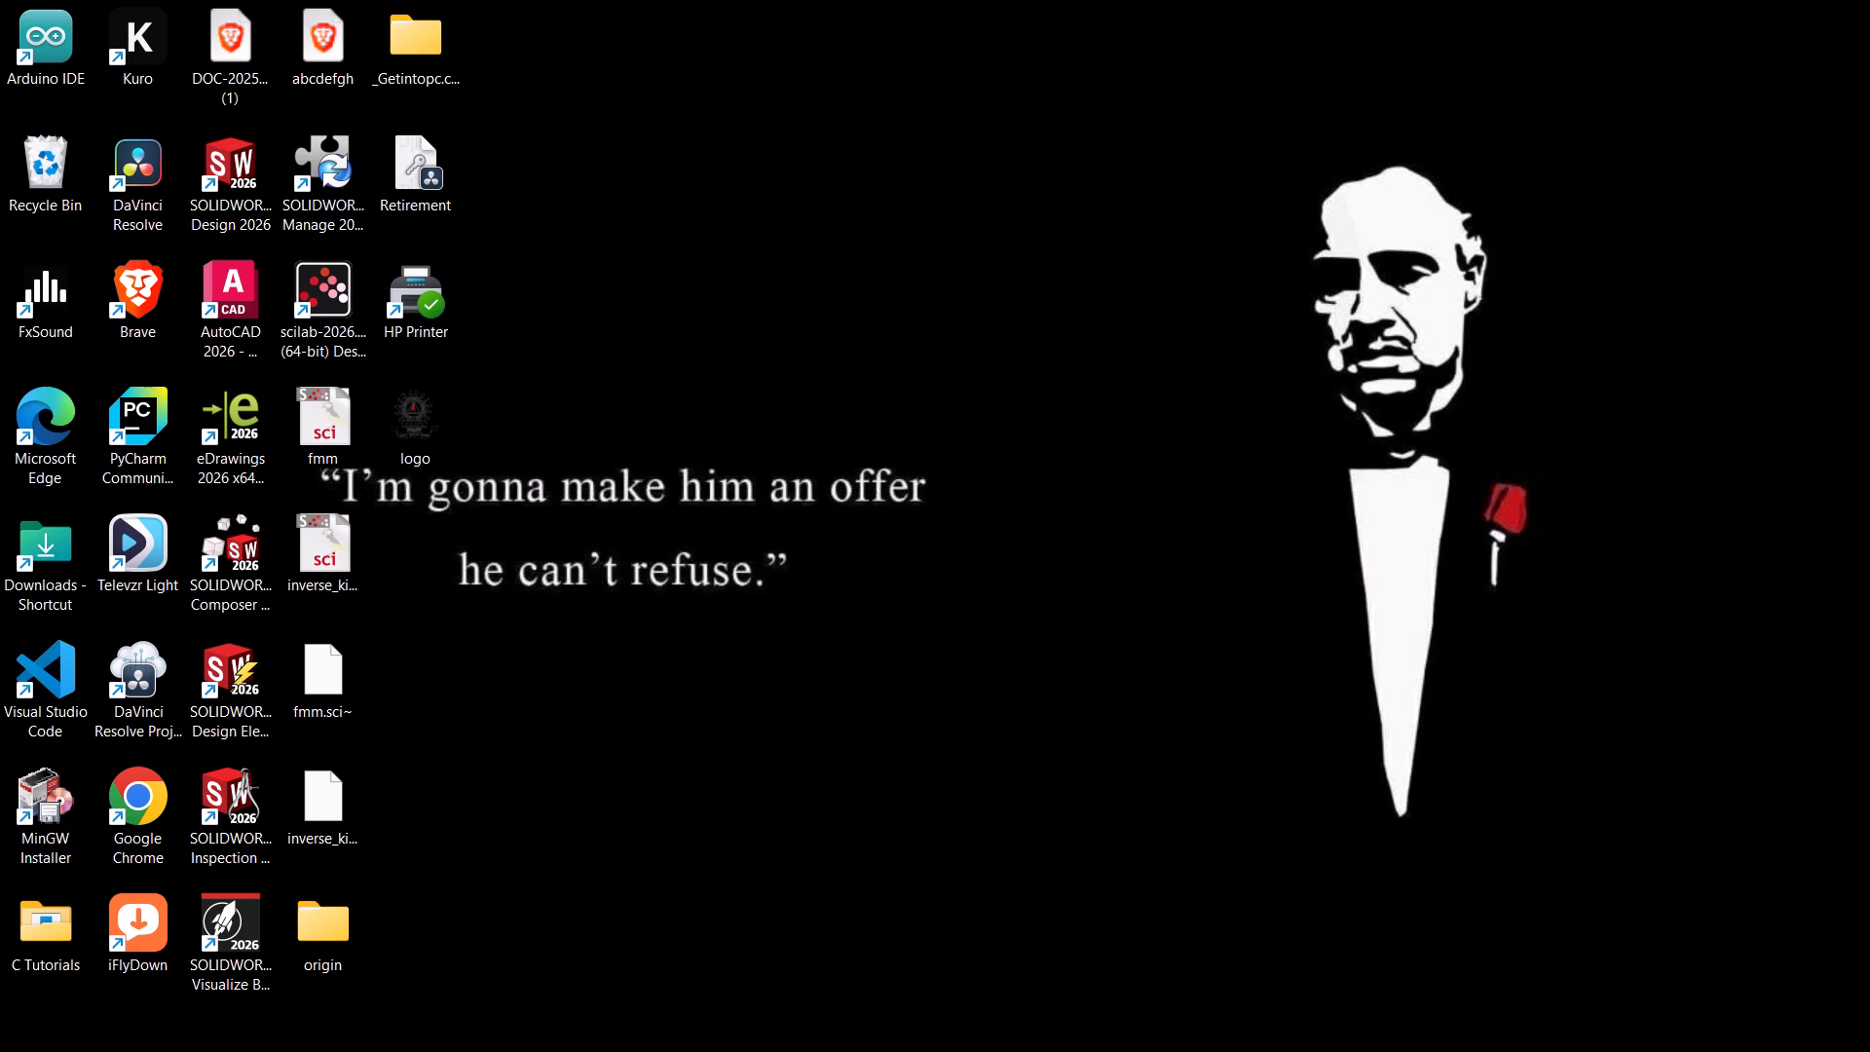
# Permanently delete both SAIC LETTERHEAD 25-26 files, the JPG and the Brave HTML document, from the Recycle Bin, and close it.
pyautogui.doubleClick(68, 188)
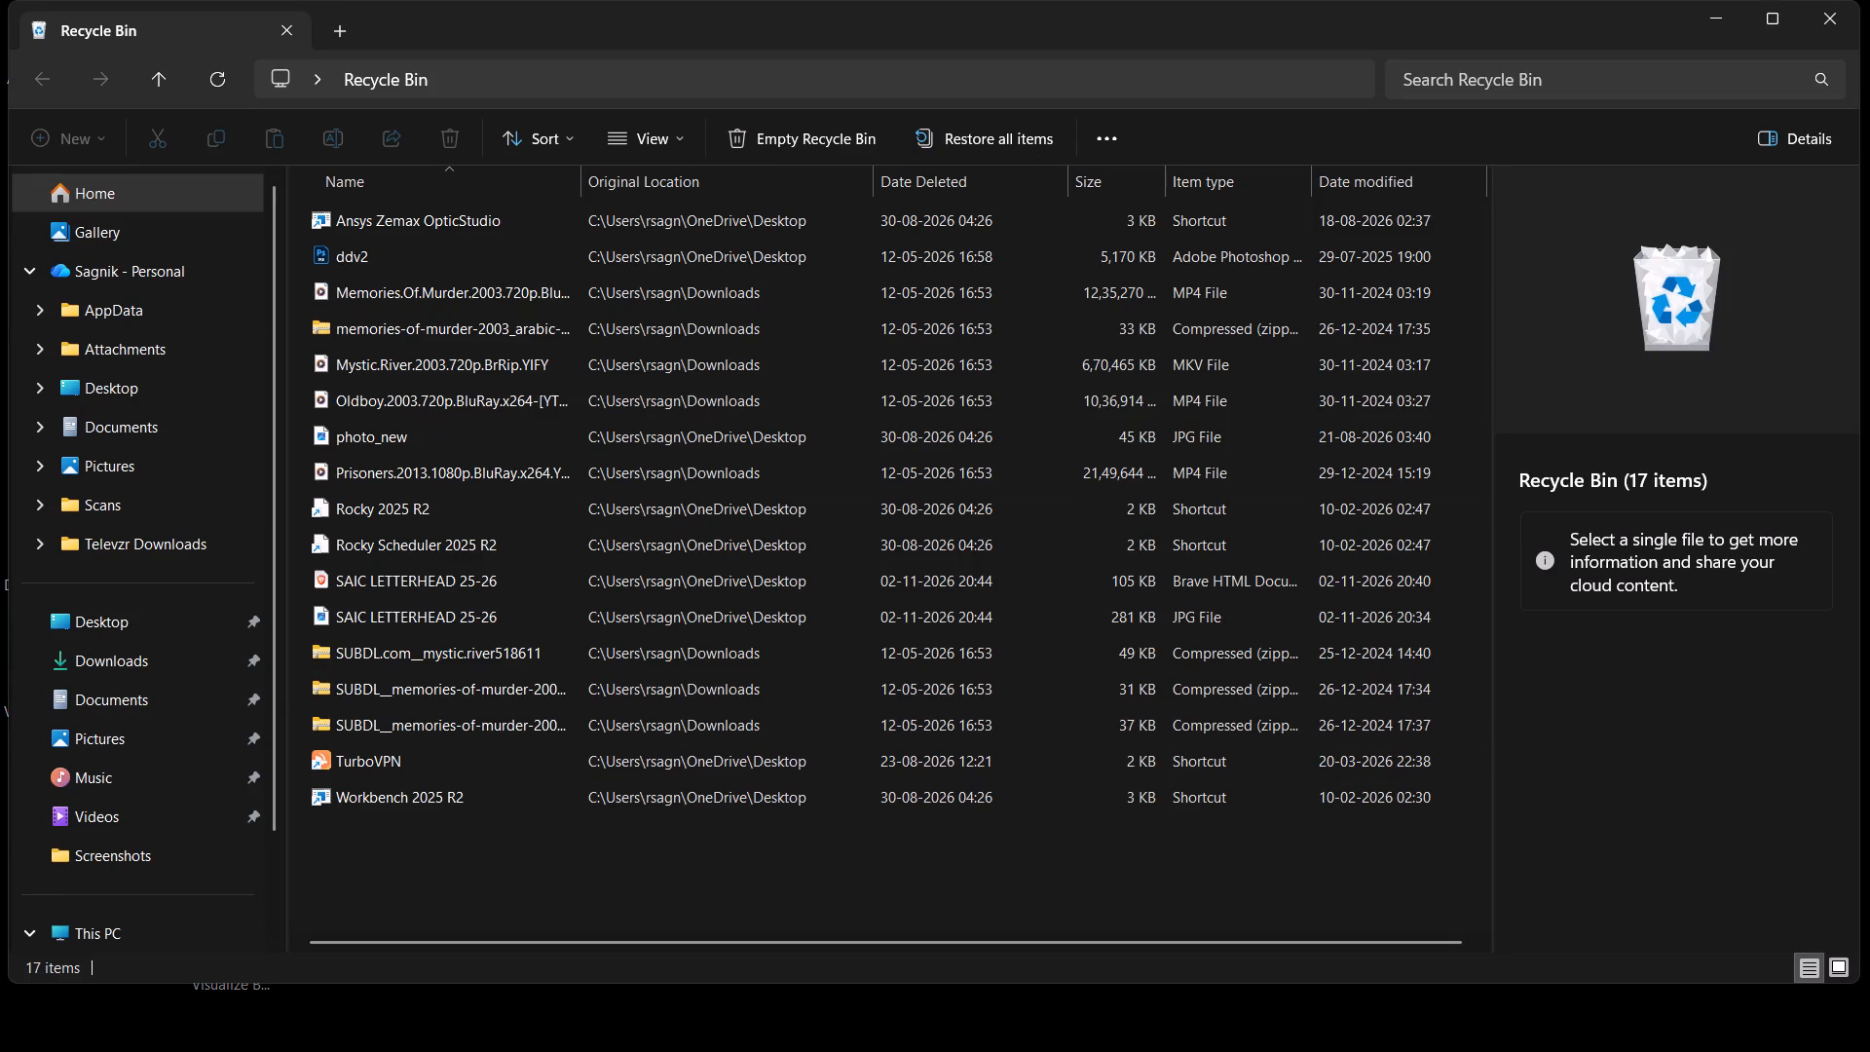
pyautogui.scroll(-2, 423, 327)
pyautogui.scroll(3, 423, 327)
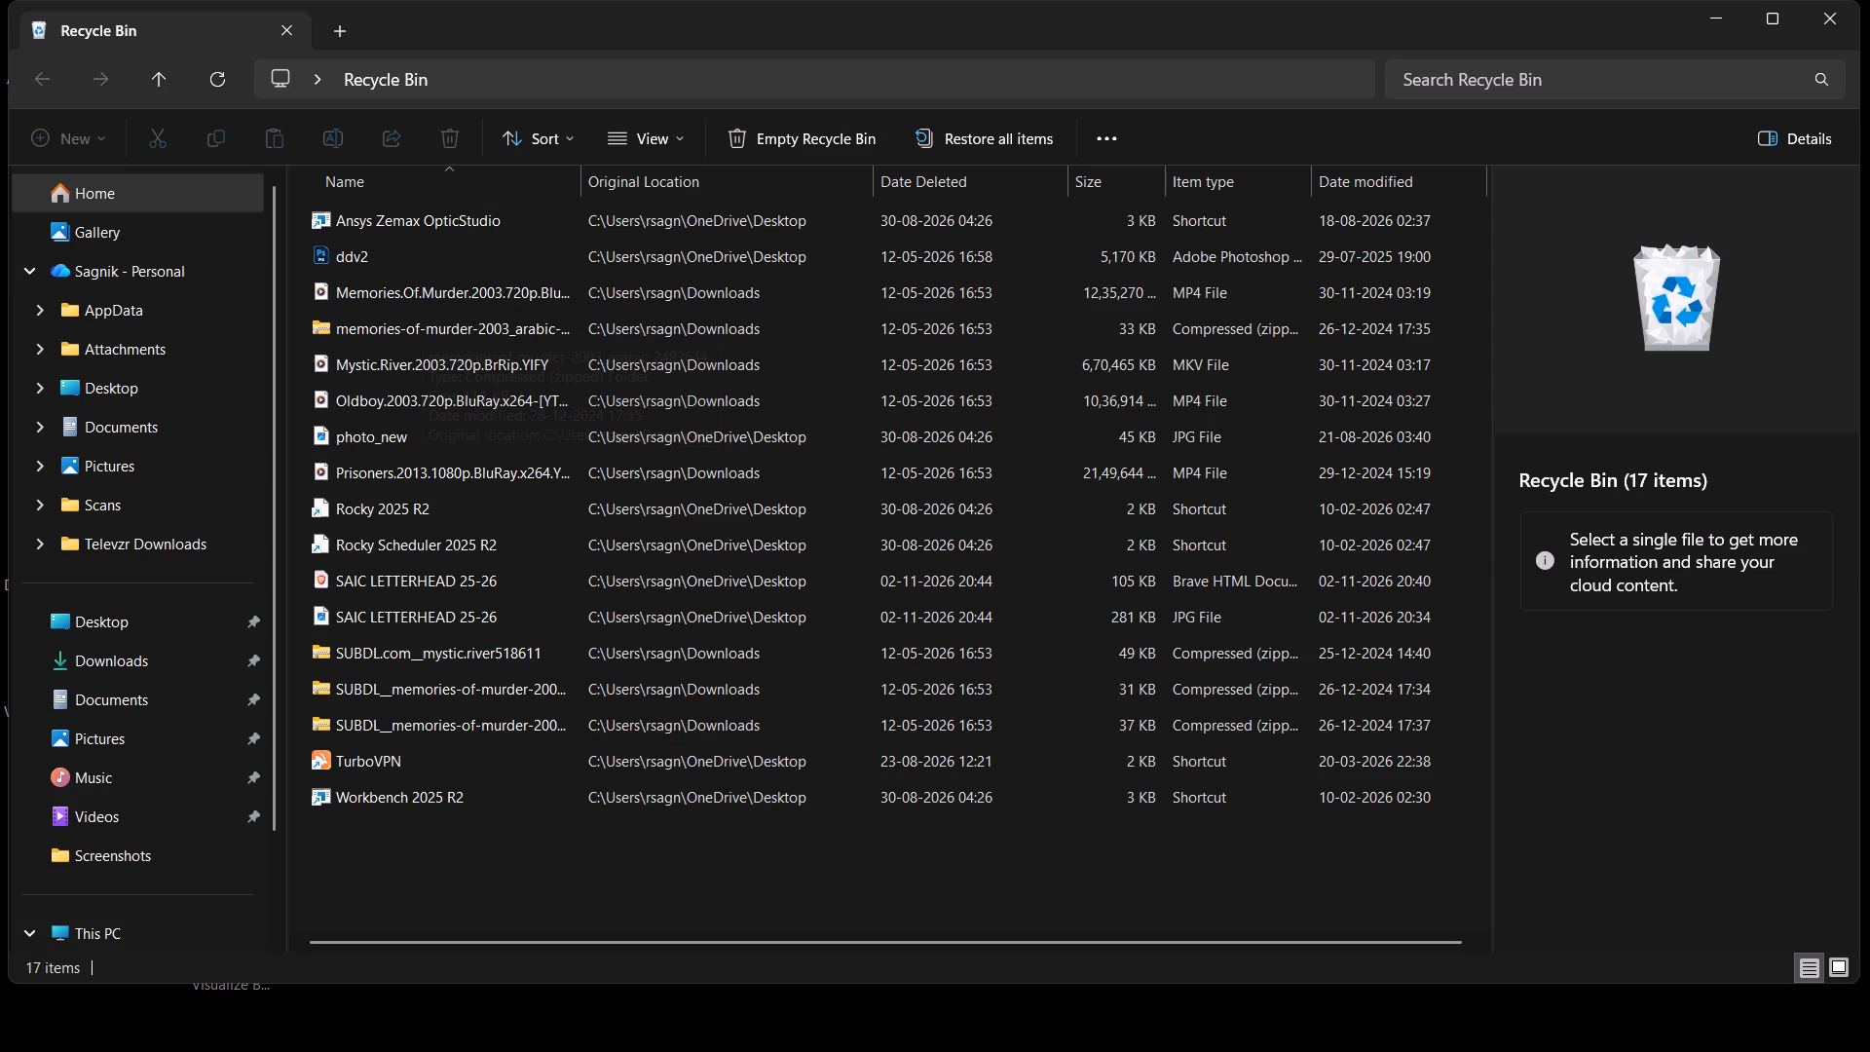
pyautogui.click(764, 623)
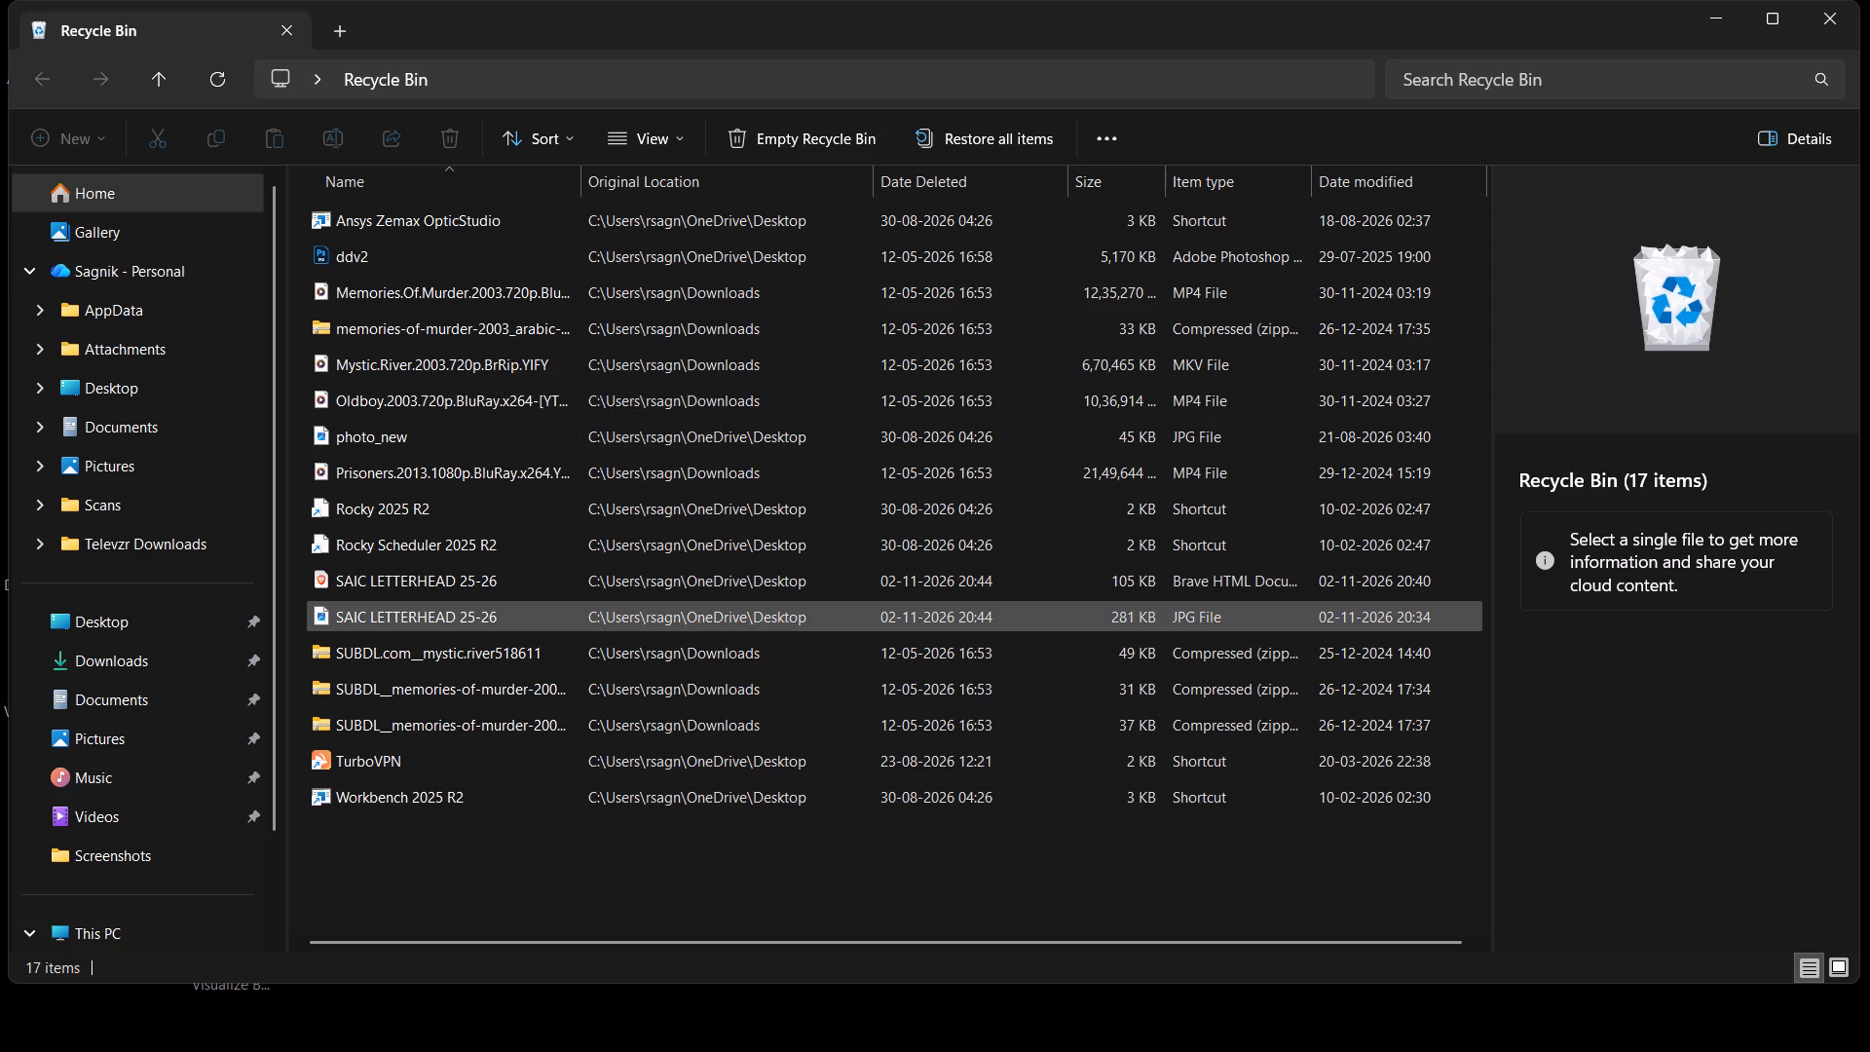
pyautogui.press('Delete')
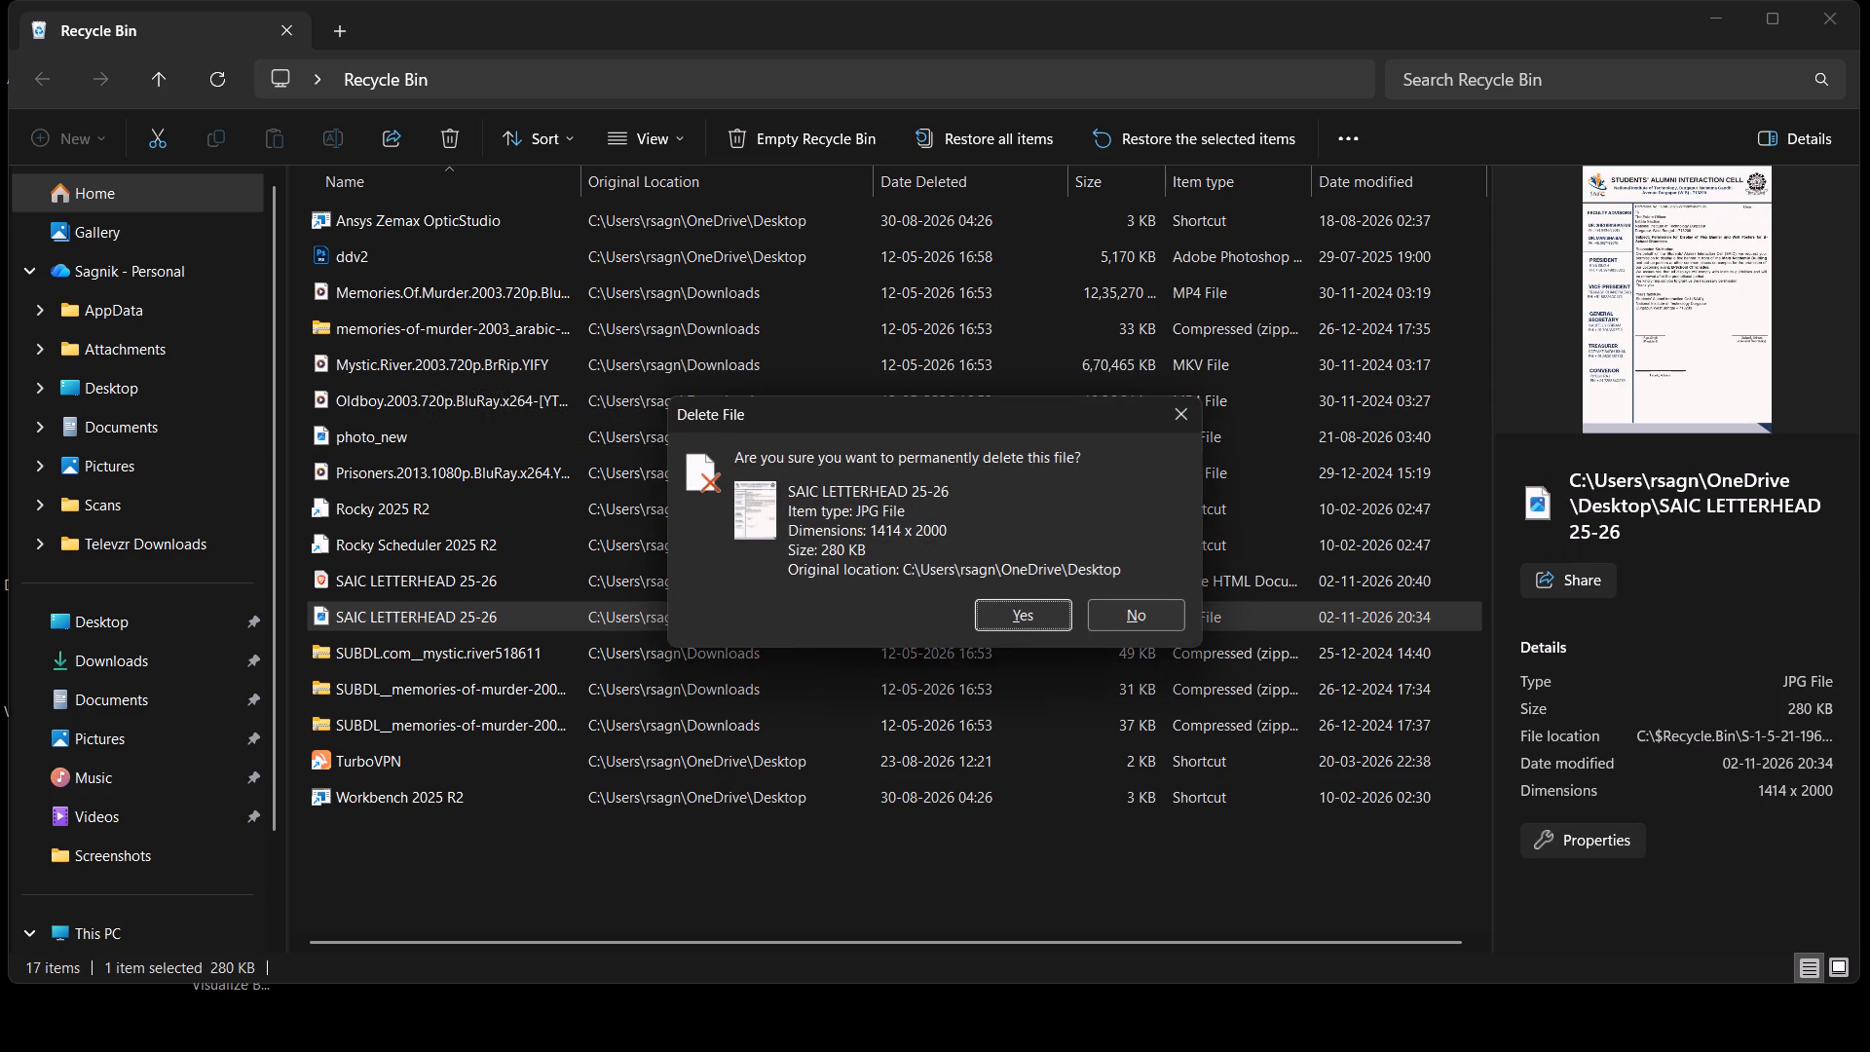
pyautogui.click(1043, 618)
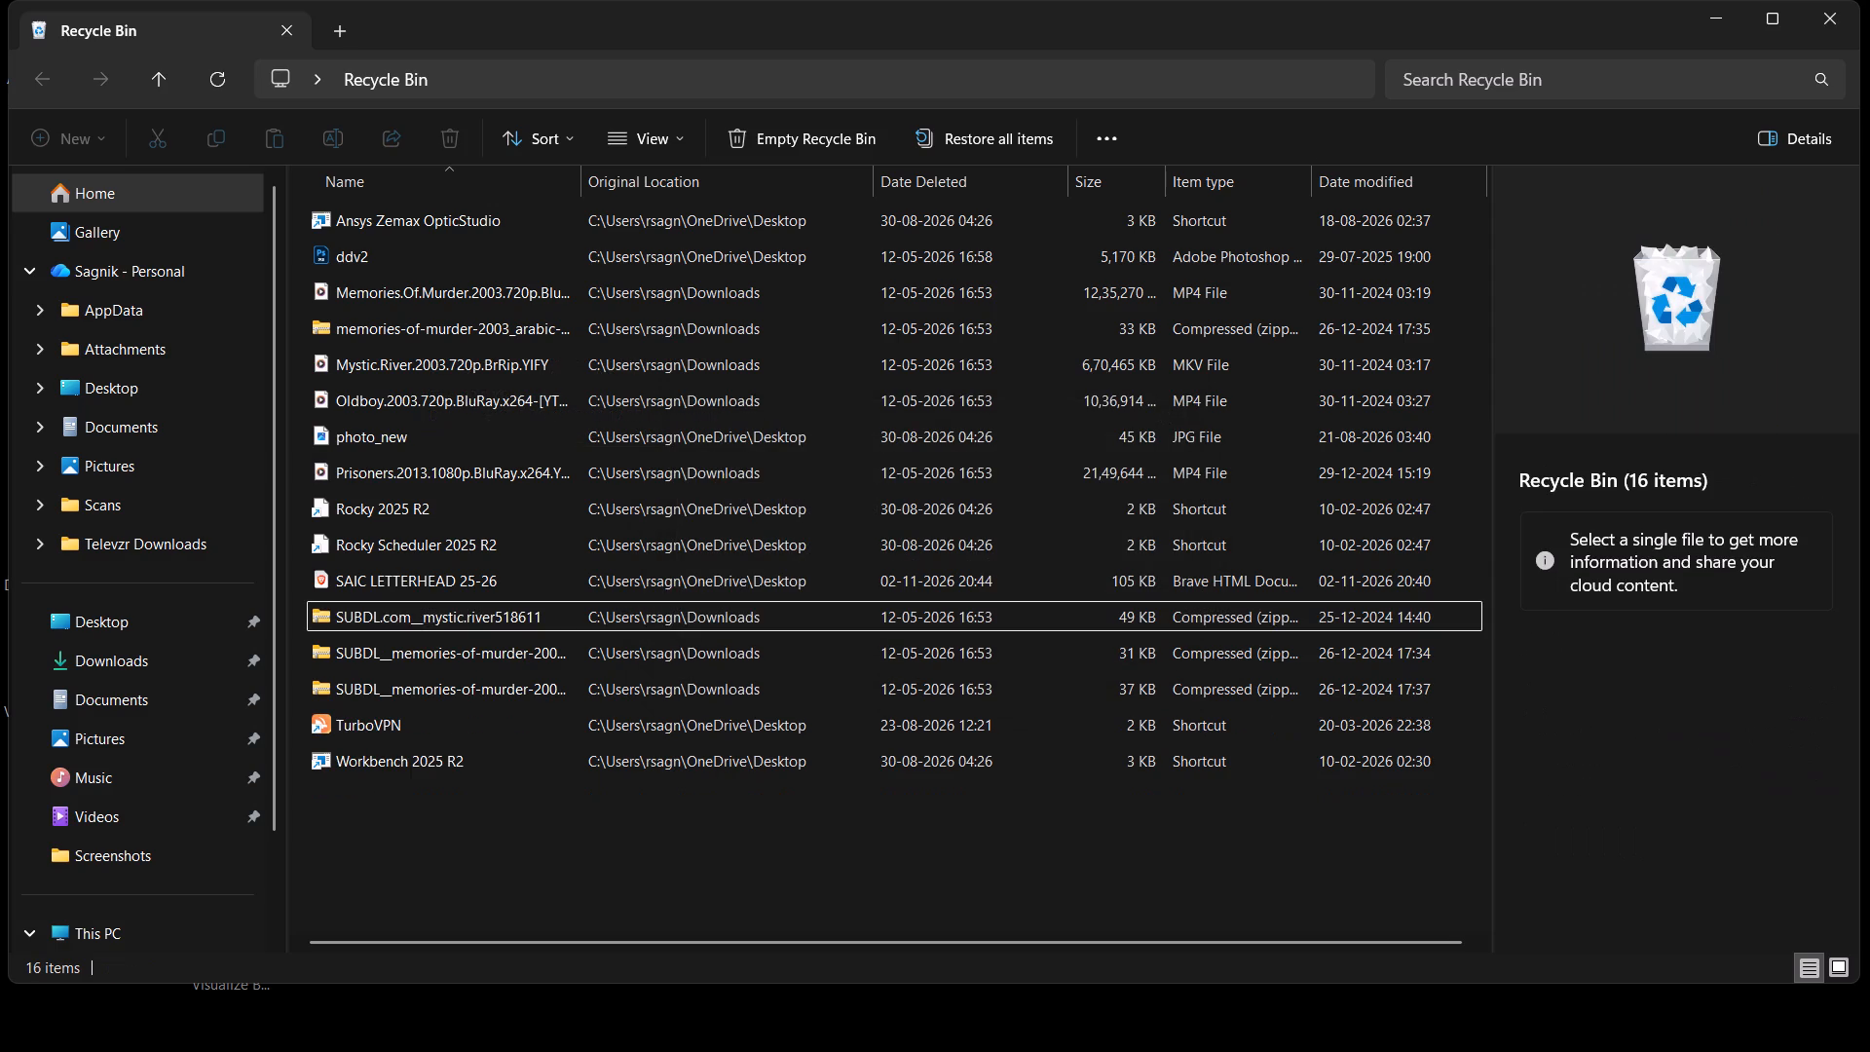
pyautogui.click(1028, 590)
pyautogui.press('Delete')
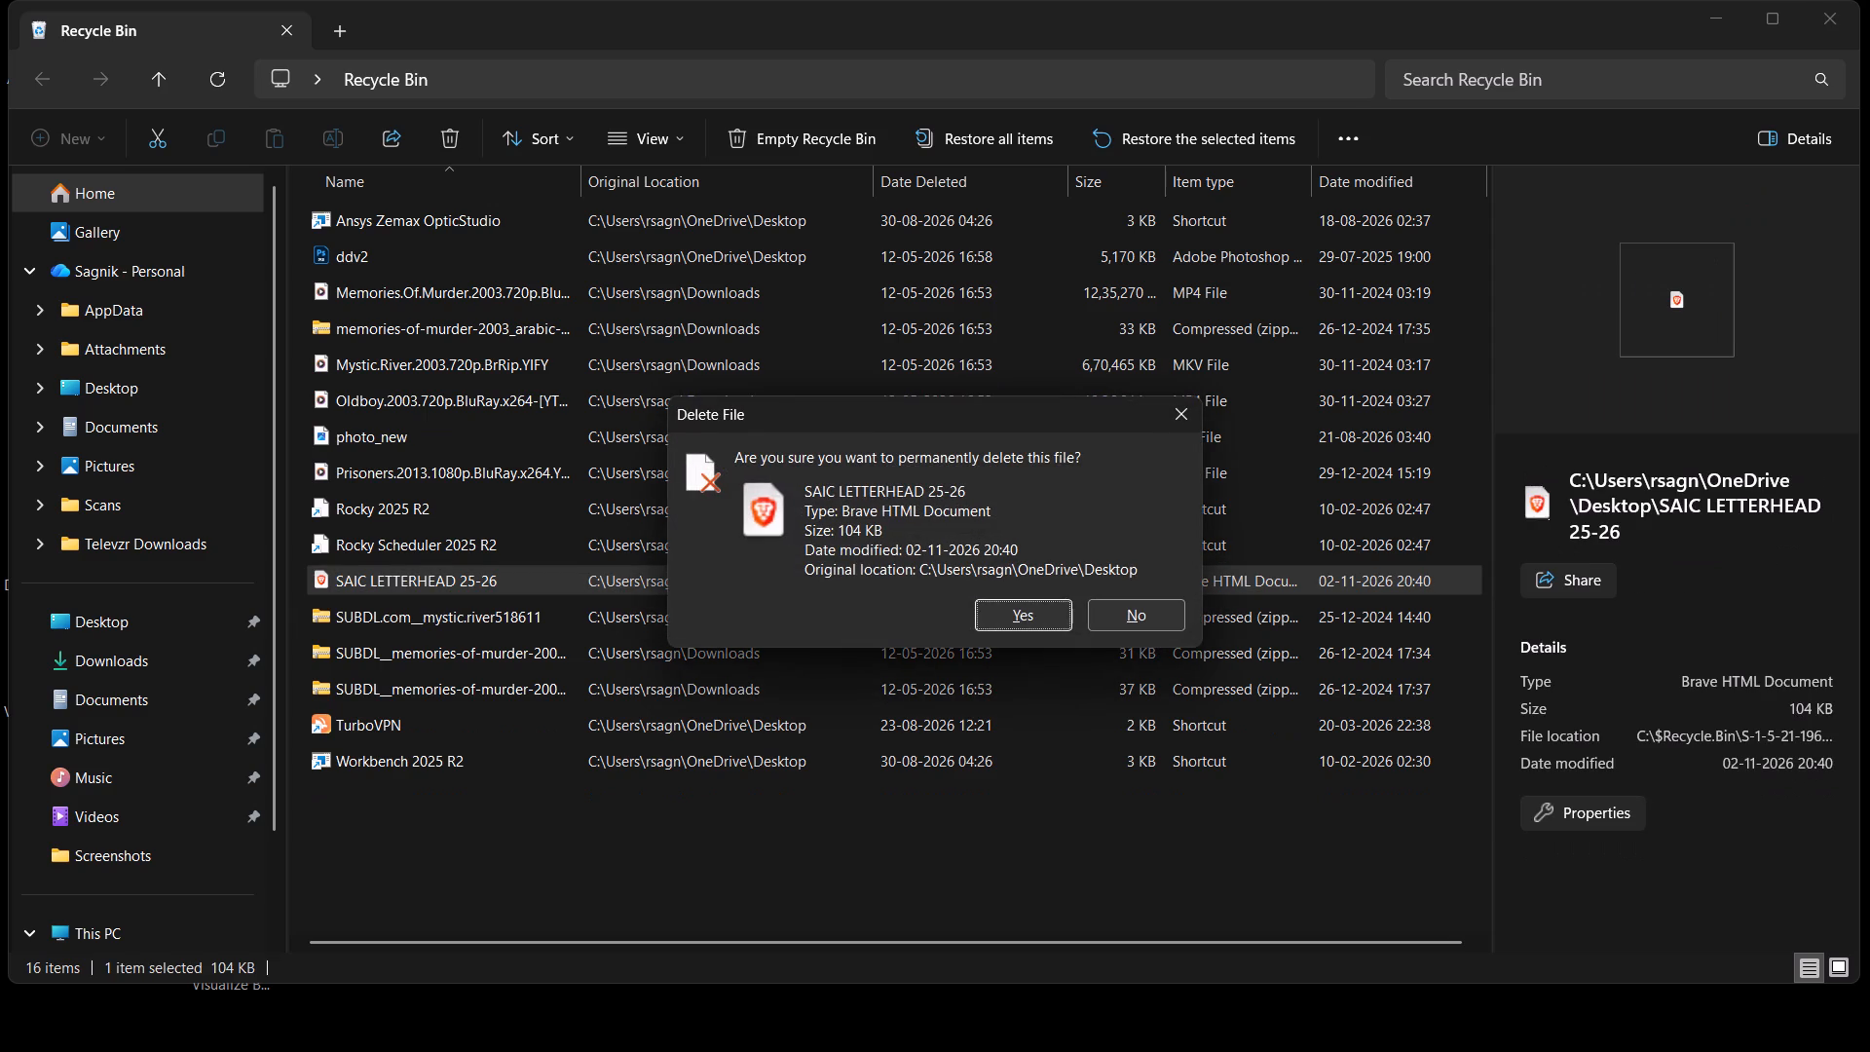
pyautogui.click(1039, 608)
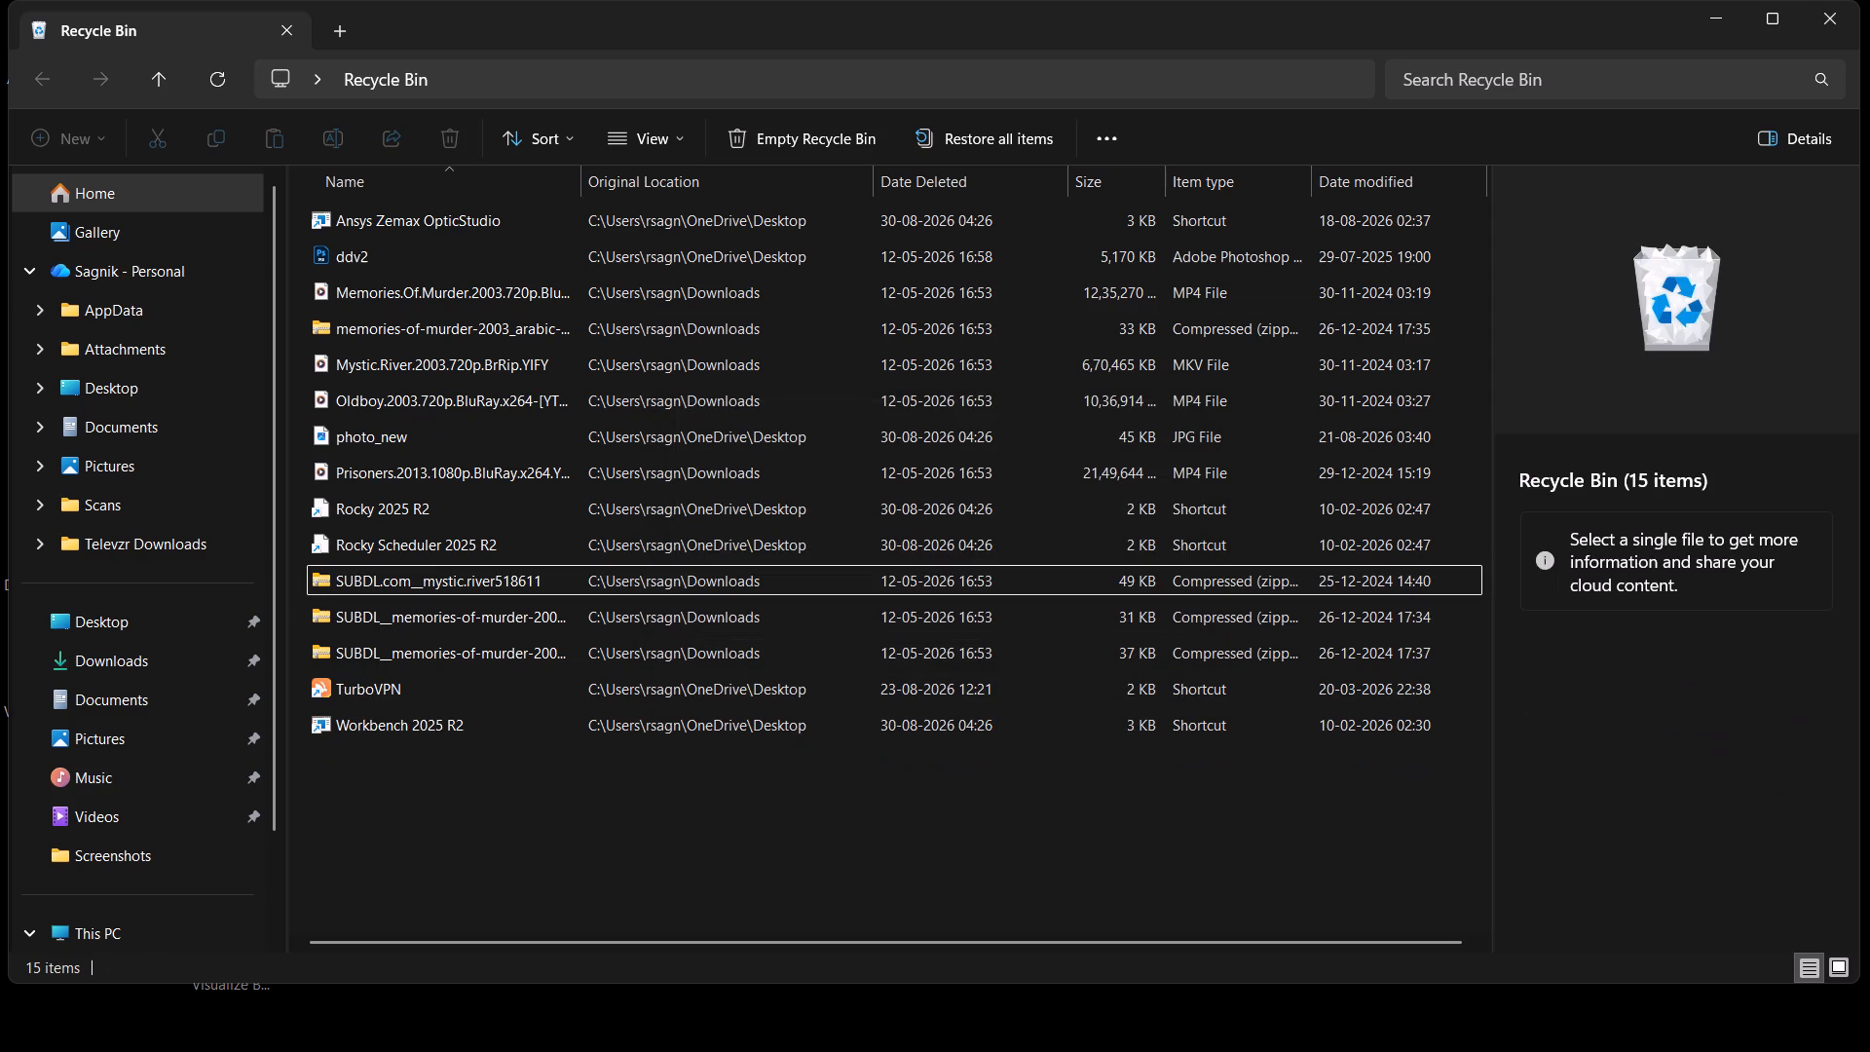
pyautogui.click(1845, 14)
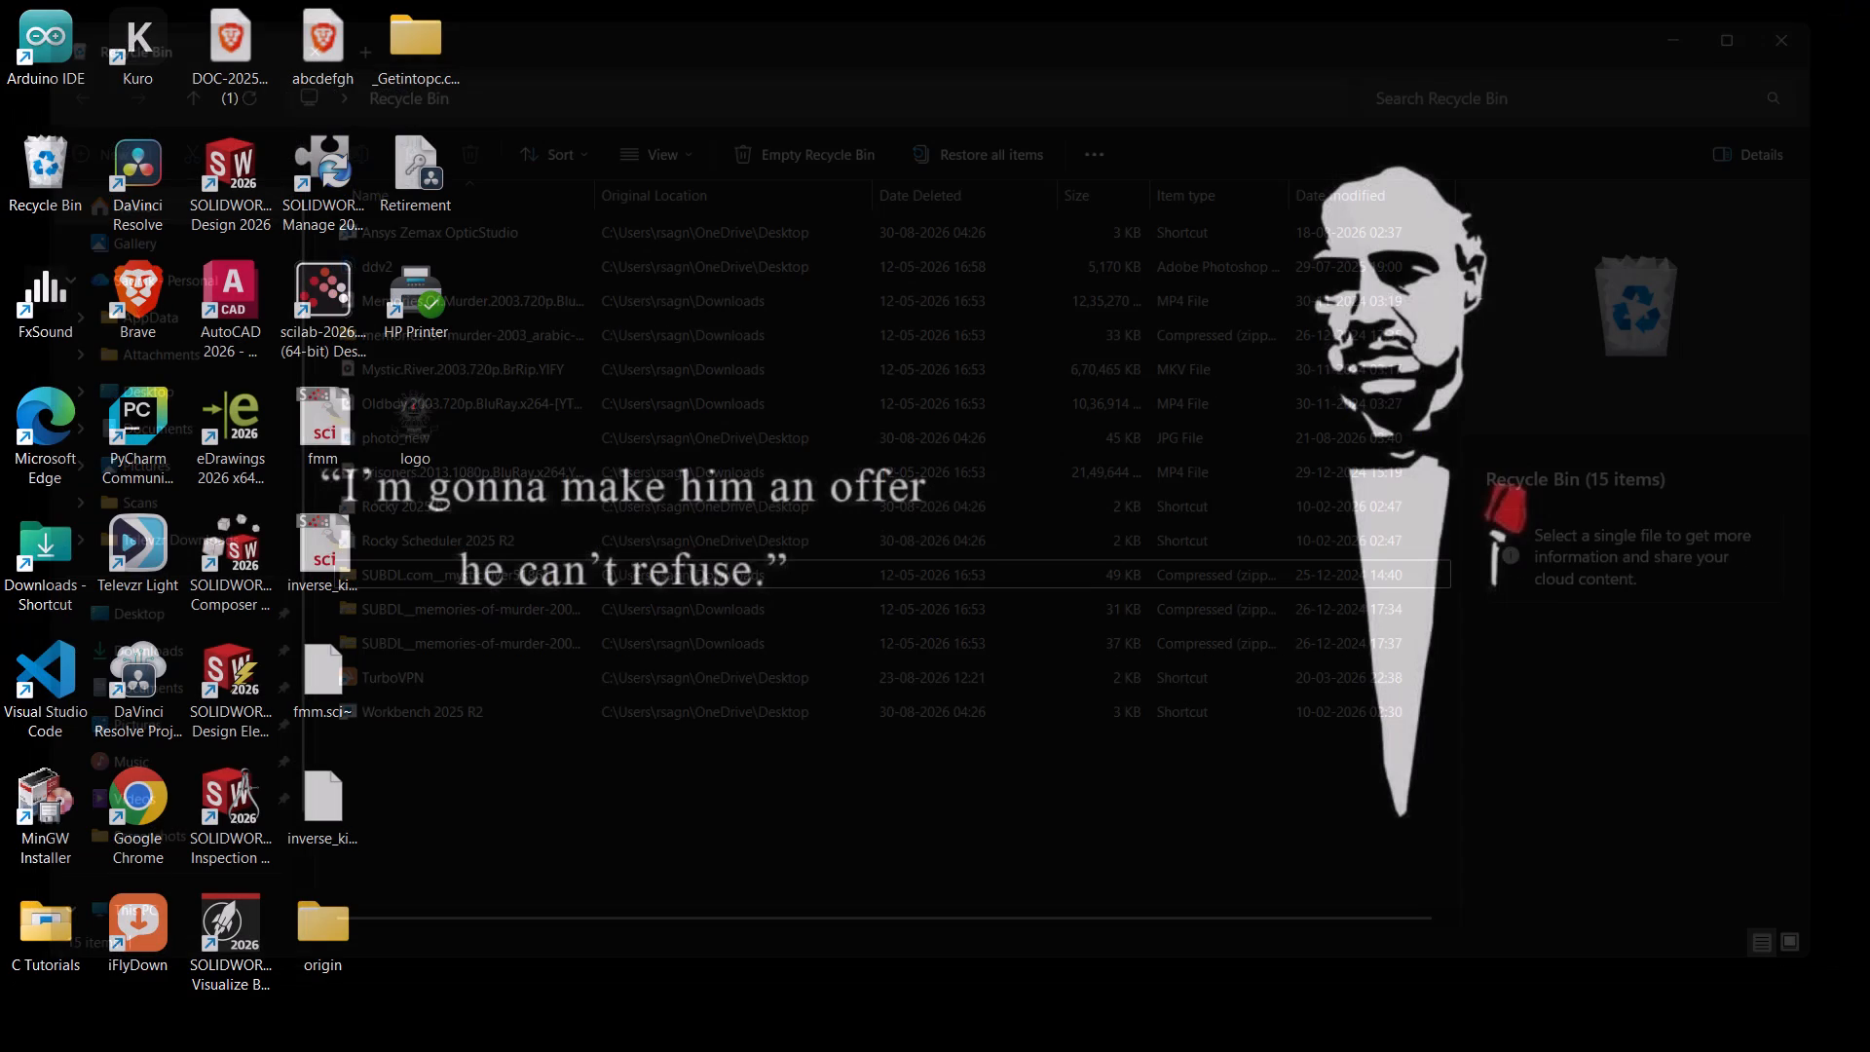